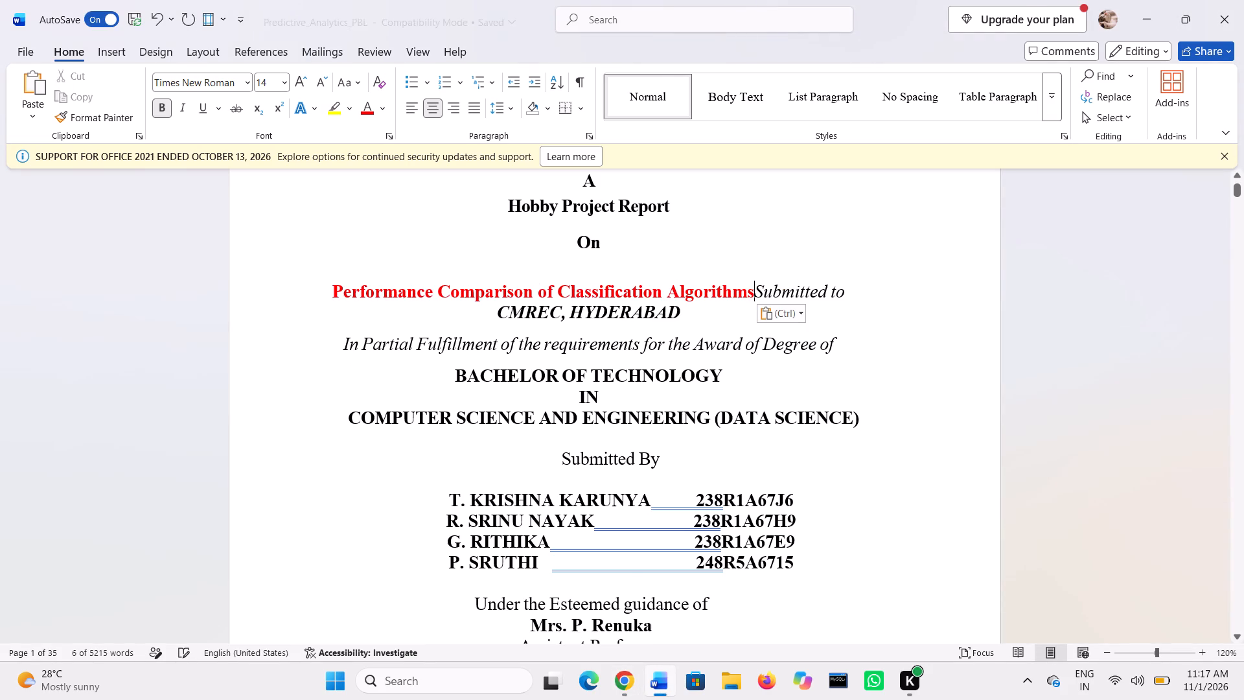
{"action": "key", "text": "Return"}
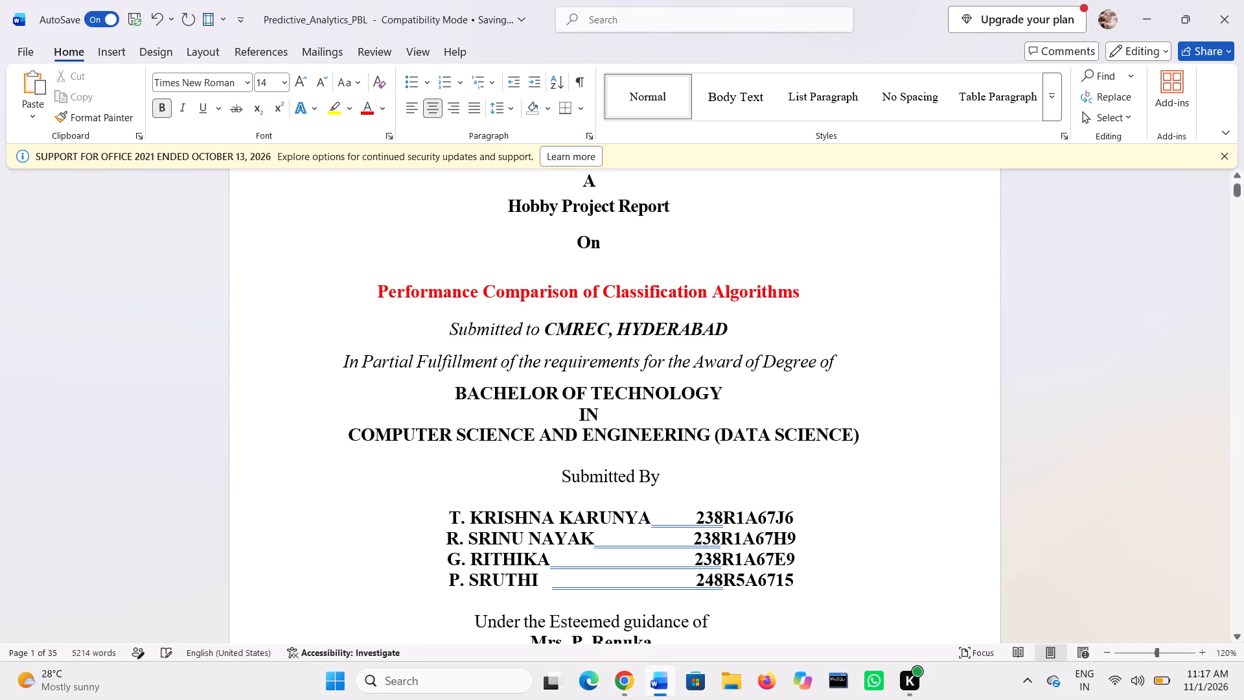
Move "CMREC, HYDERABAD" onto its own line below "Submitted to" on the cover page.
{"action": "left_click", "coordinate": [544, 332]}
{"action": "key", "text": "Return"}
Shift the cover page's red project title slightly to the right by adding five spaces before it.
{"action": "scroll", "coordinate": [507, 454], "scroll_direction": "down", "scroll_amount": 9}
{"action": "scroll", "coordinate": [507, 454], "scroll_direction": "up", "scroll_amount": 1}
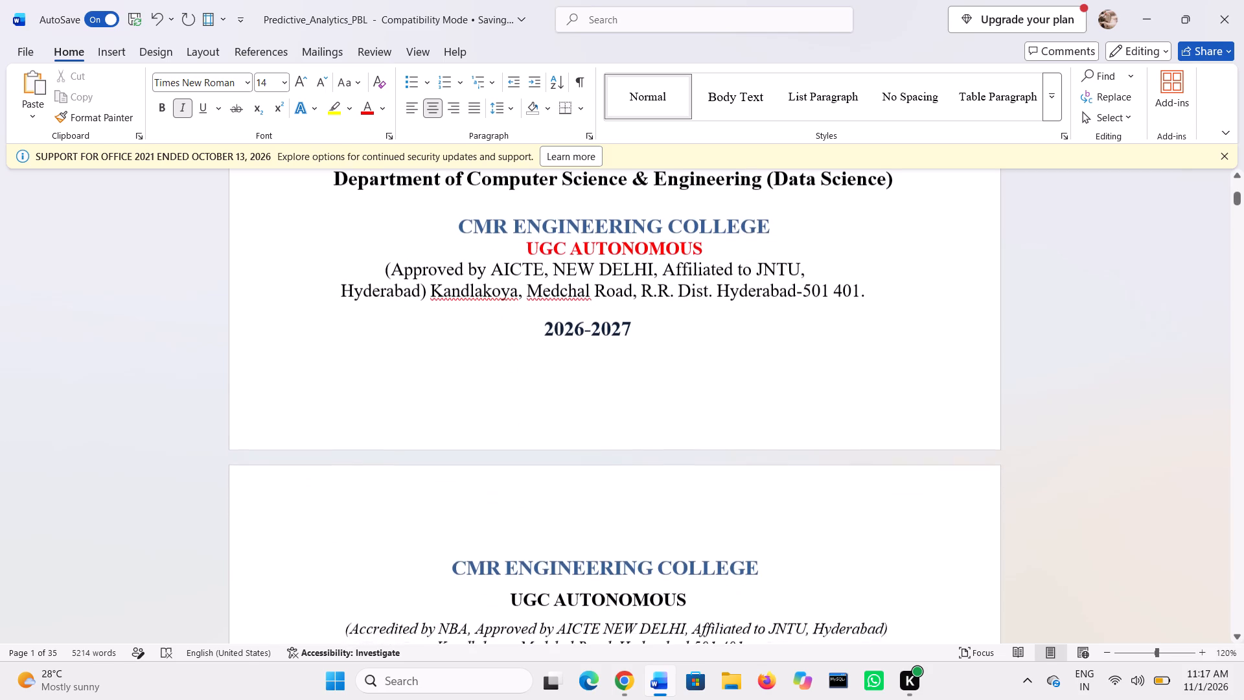
{"action": "scroll", "coordinate": [507, 454], "scroll_direction": "up", "scroll_amount": 4}
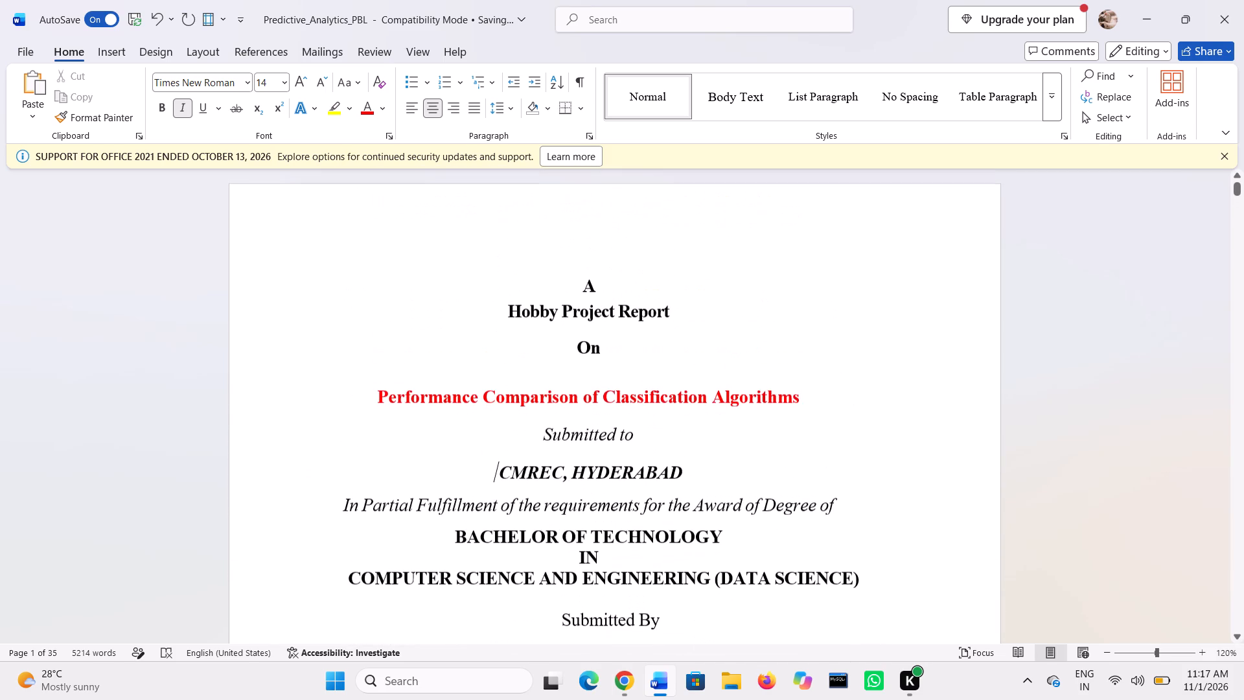
{"action": "left_click", "coordinate": [352, 369]}
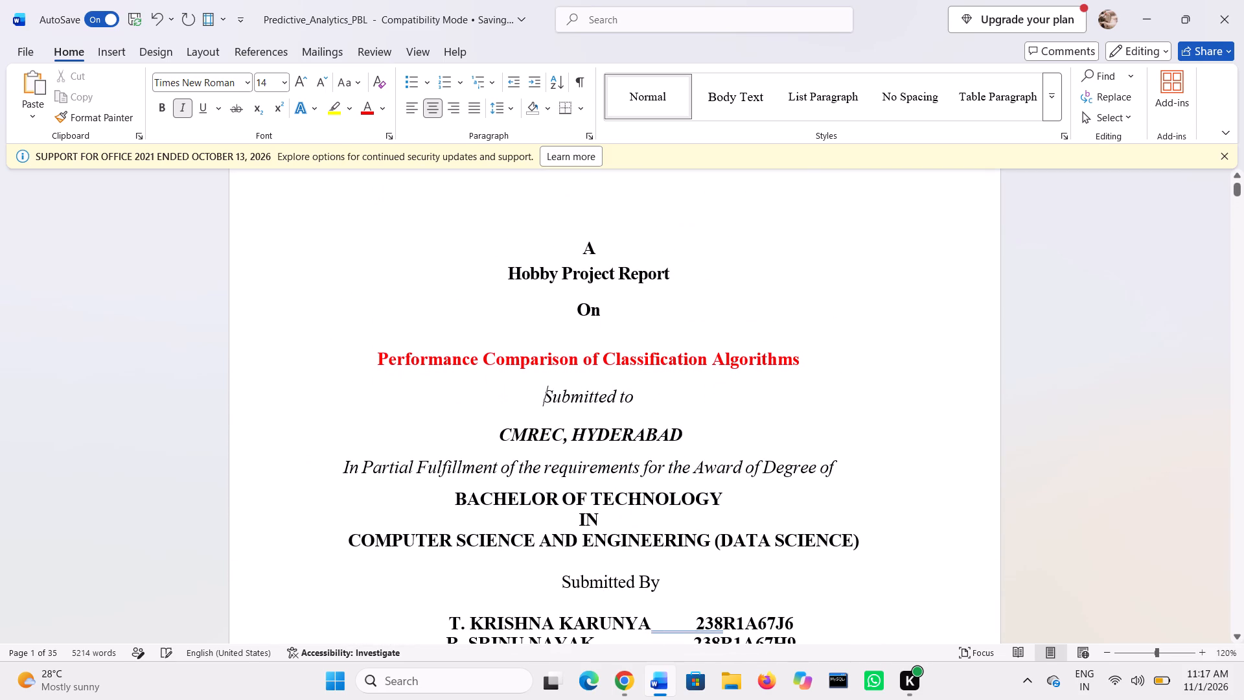
{"action": "left_click", "coordinate": [370, 355]}
{"action": "key", "text": "space"}
{"action": "key", "text": "space"}
{"action": "key", "text": "space"}
{"action": "key", "text": "space"}
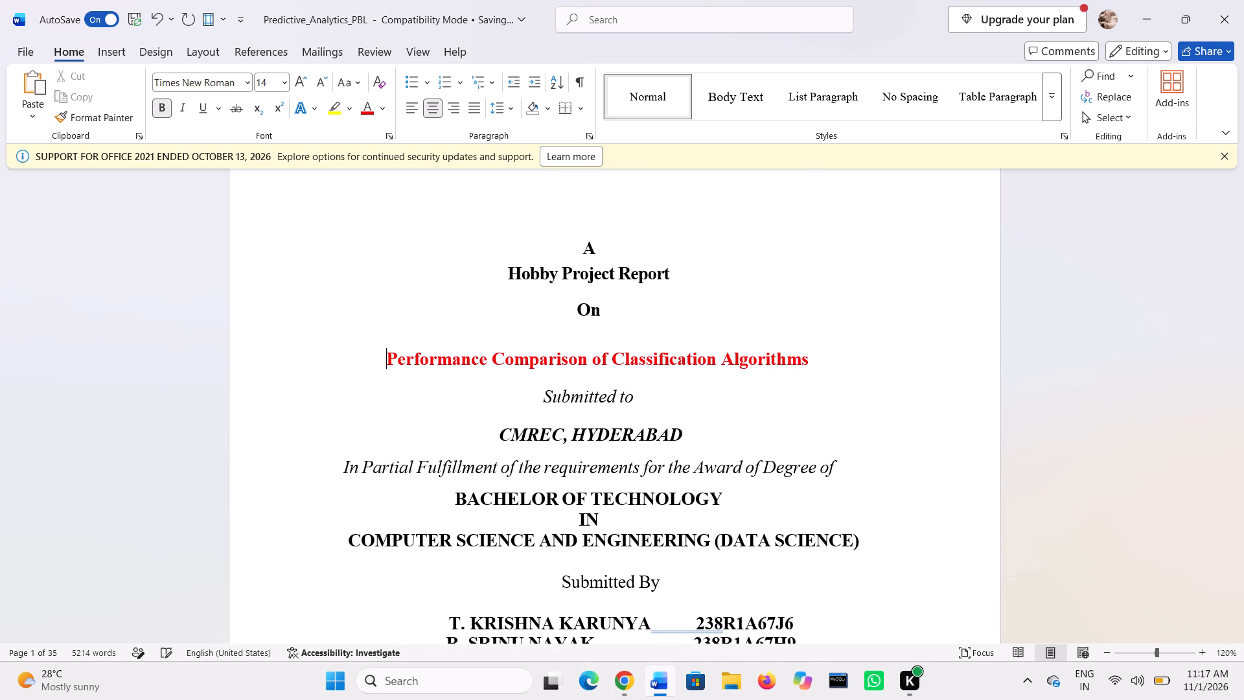
{"action": "key", "text": "space"}
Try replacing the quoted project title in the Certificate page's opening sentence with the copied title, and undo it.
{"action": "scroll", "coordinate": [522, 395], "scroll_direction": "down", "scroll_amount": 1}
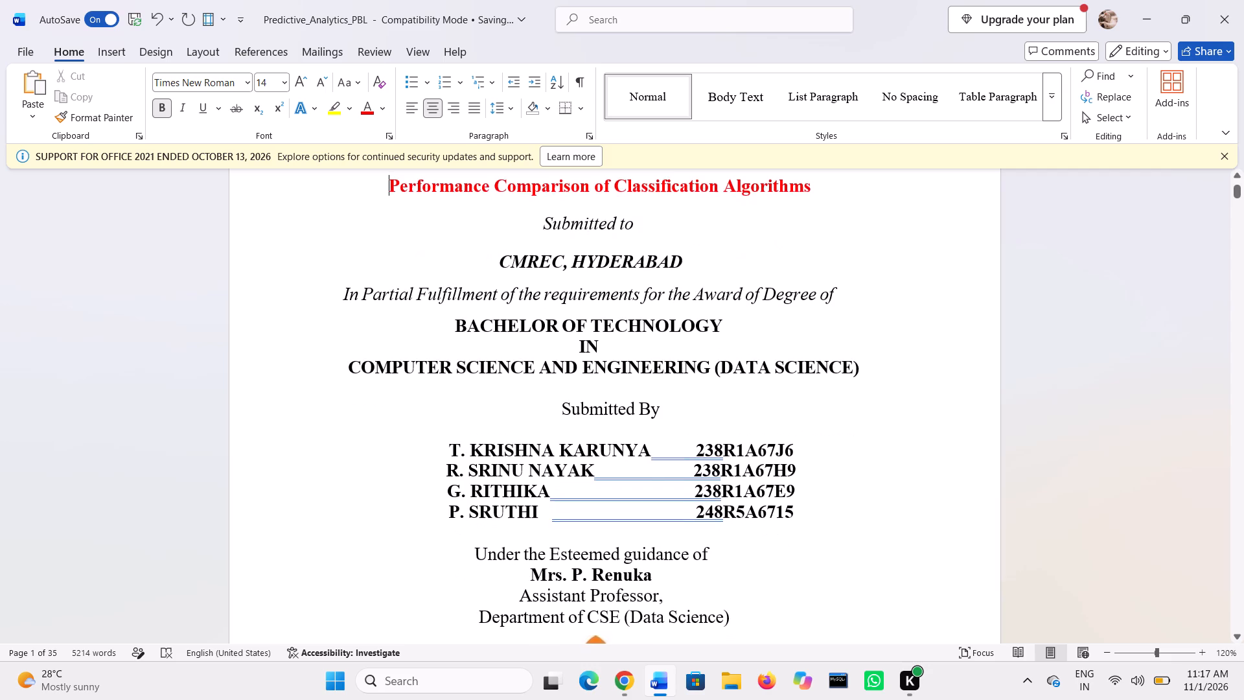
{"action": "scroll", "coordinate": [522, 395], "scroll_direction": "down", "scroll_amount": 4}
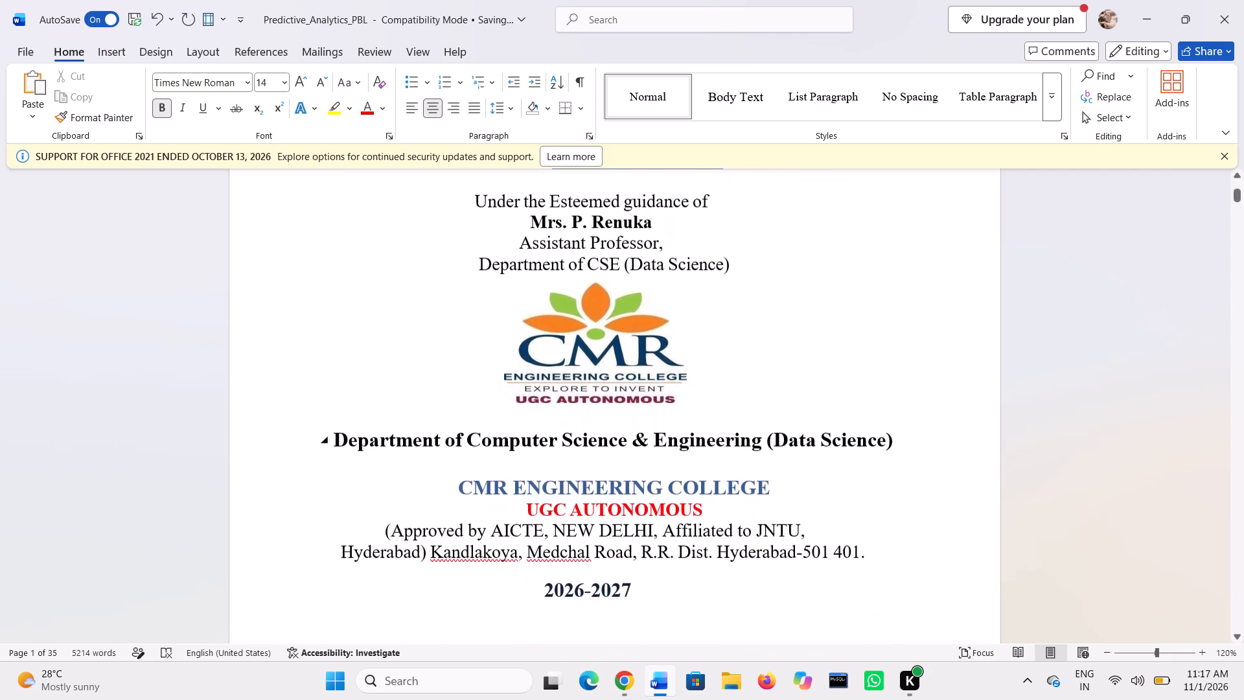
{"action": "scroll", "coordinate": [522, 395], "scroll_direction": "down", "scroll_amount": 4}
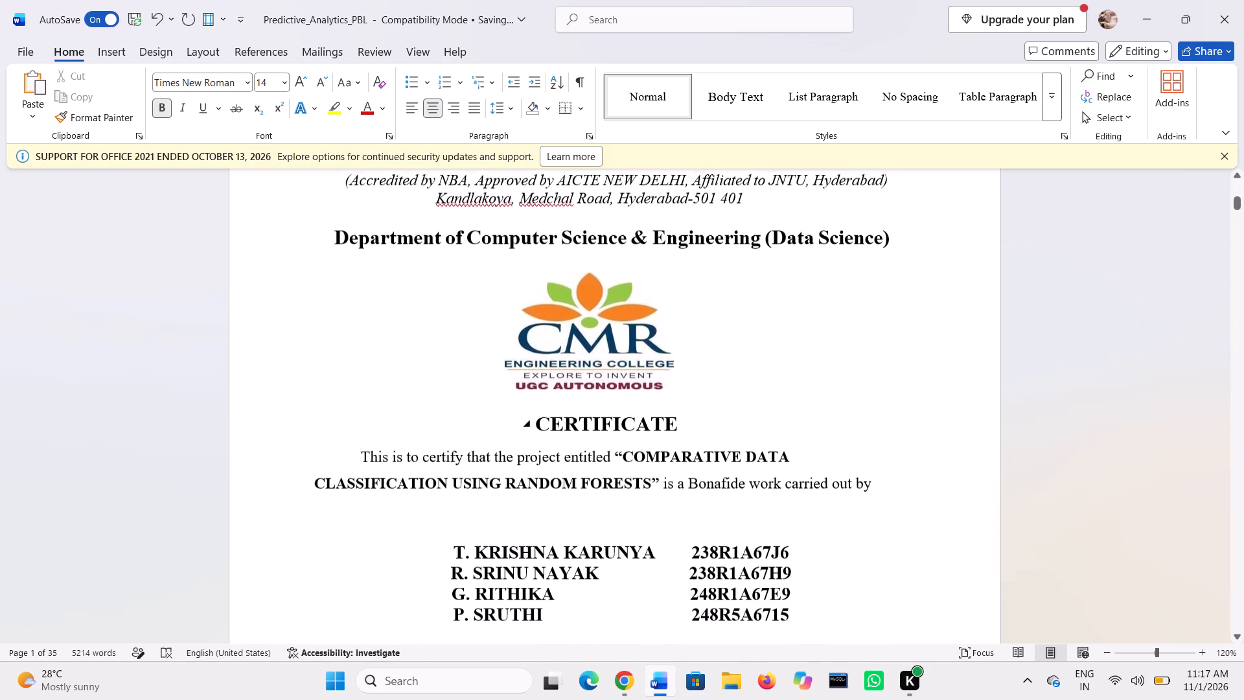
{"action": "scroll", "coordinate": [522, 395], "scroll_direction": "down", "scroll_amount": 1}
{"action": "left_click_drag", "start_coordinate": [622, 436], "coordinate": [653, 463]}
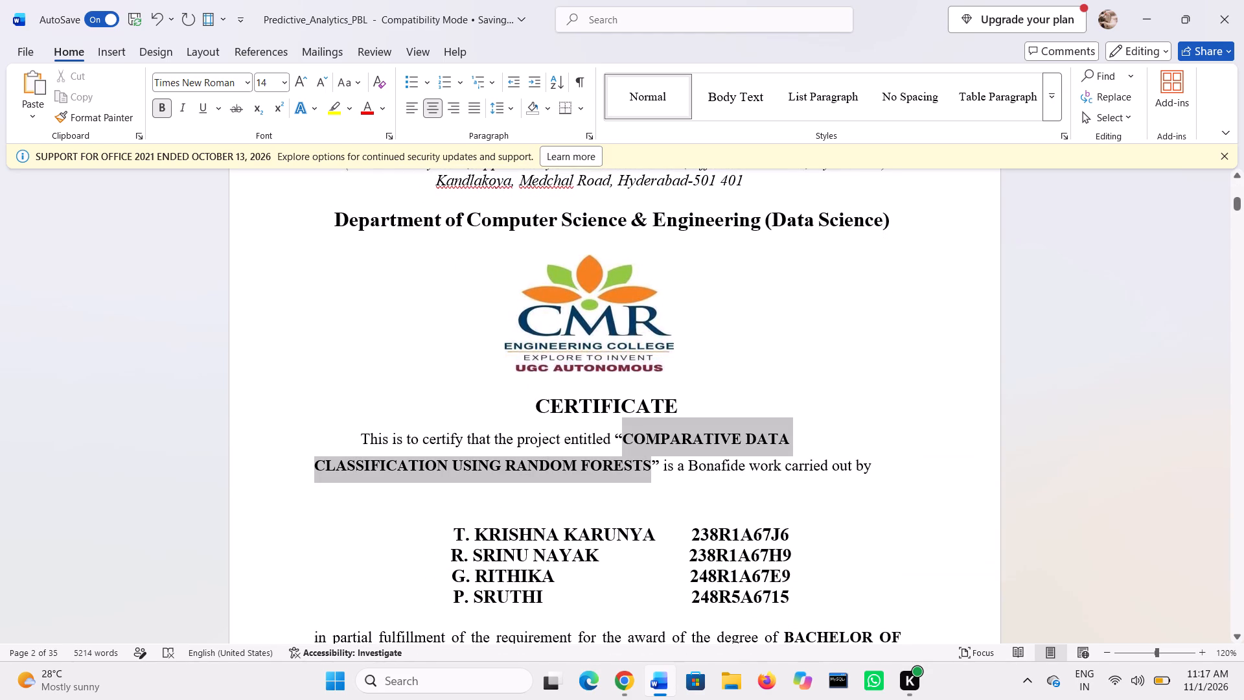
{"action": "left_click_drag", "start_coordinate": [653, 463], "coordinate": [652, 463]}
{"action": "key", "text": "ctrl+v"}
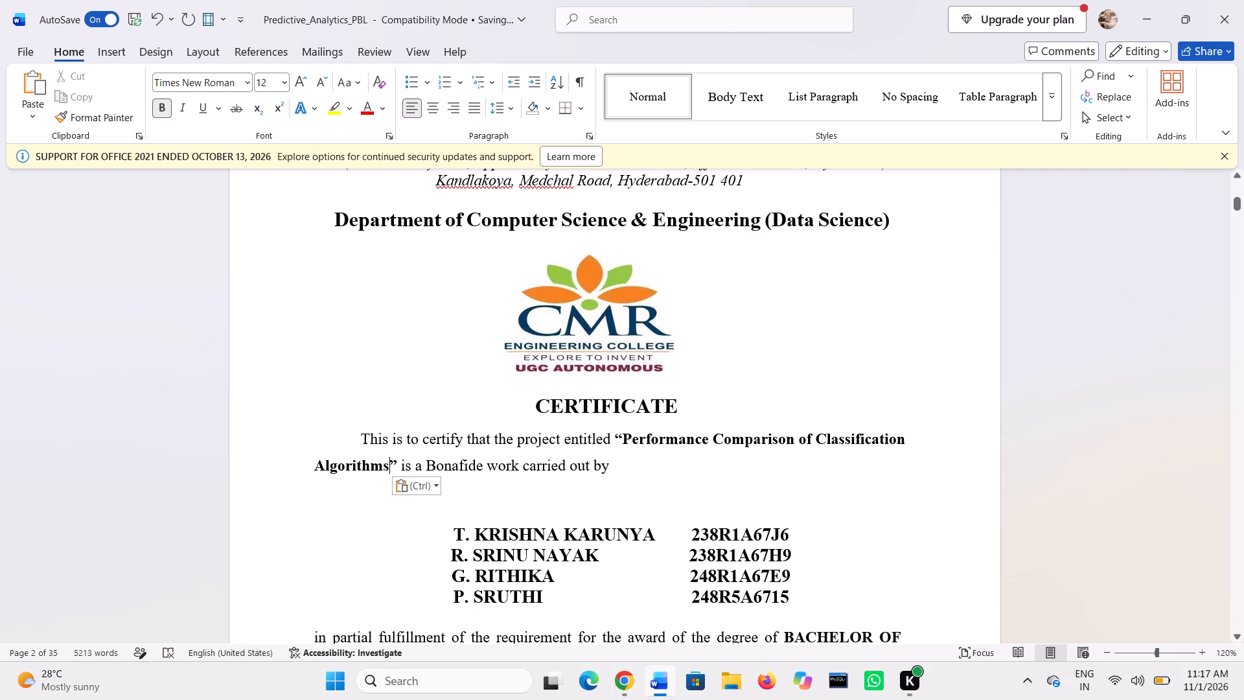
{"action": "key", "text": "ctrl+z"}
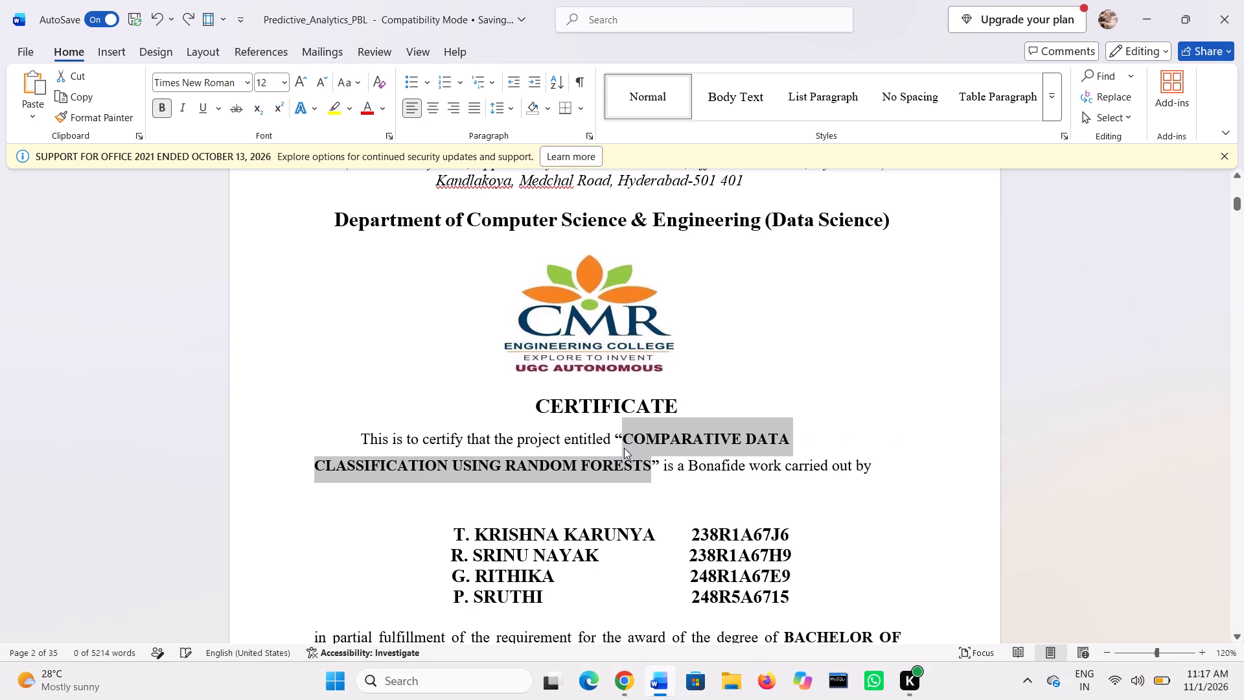
Replace the quoted project title in the Certificate page's opening sentence with "Performance Comparison of Classification Algorithms".
{"action": "left_click", "coordinate": [645, 435]}
{"action": "left_click", "coordinate": [660, 440]}
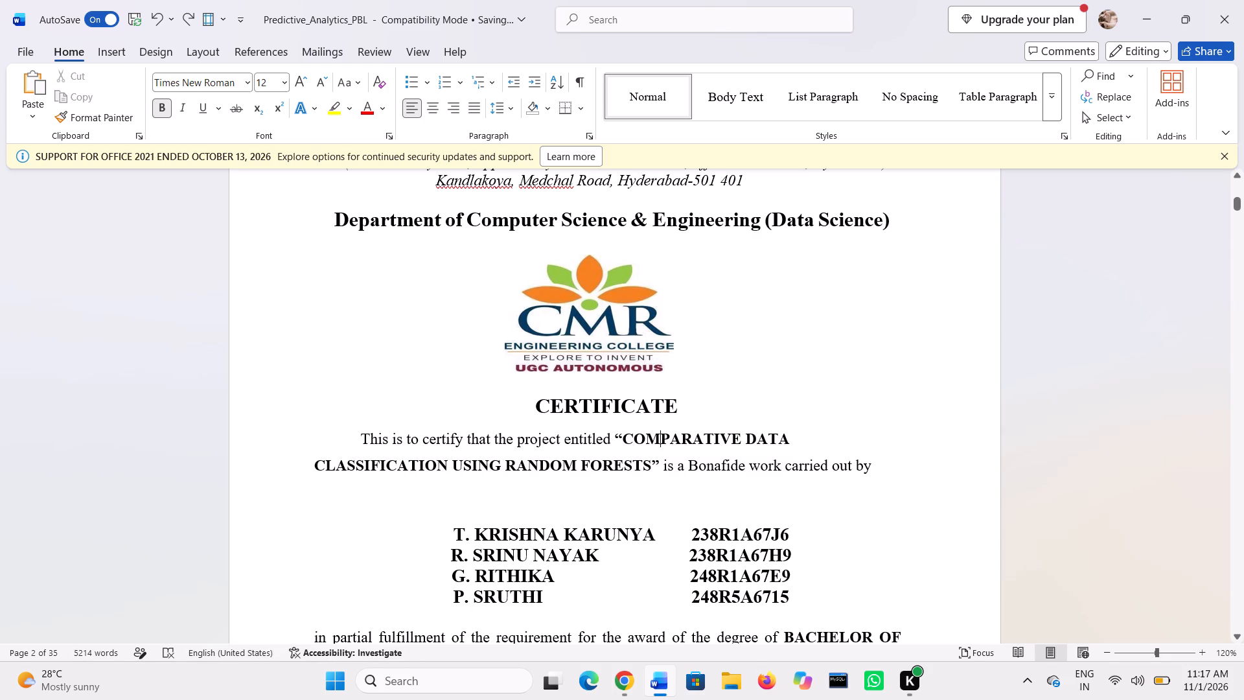
{"action": "left_click", "coordinate": [621, 439]}
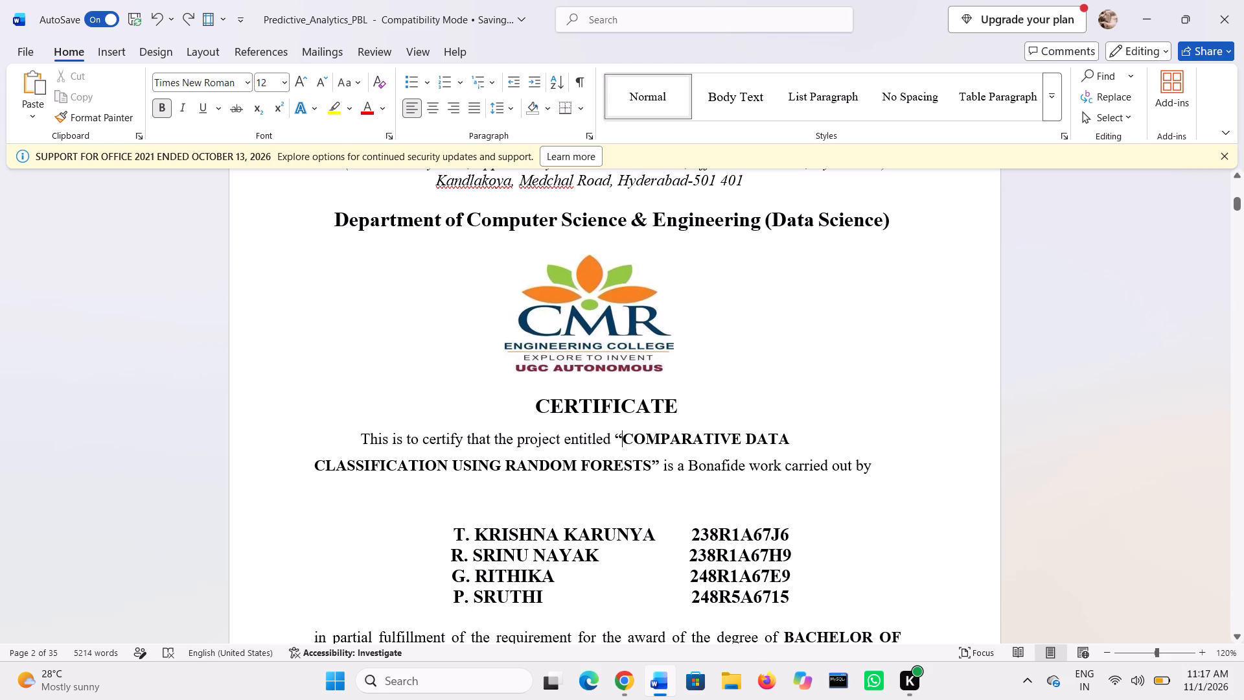
{"action": "left_click", "coordinate": [626, 439]}
{"action": "left_click_drag", "start_coordinate": [626, 439], "coordinate": [647, 461]}
{"action": "key", "text": "ctrl+v"}
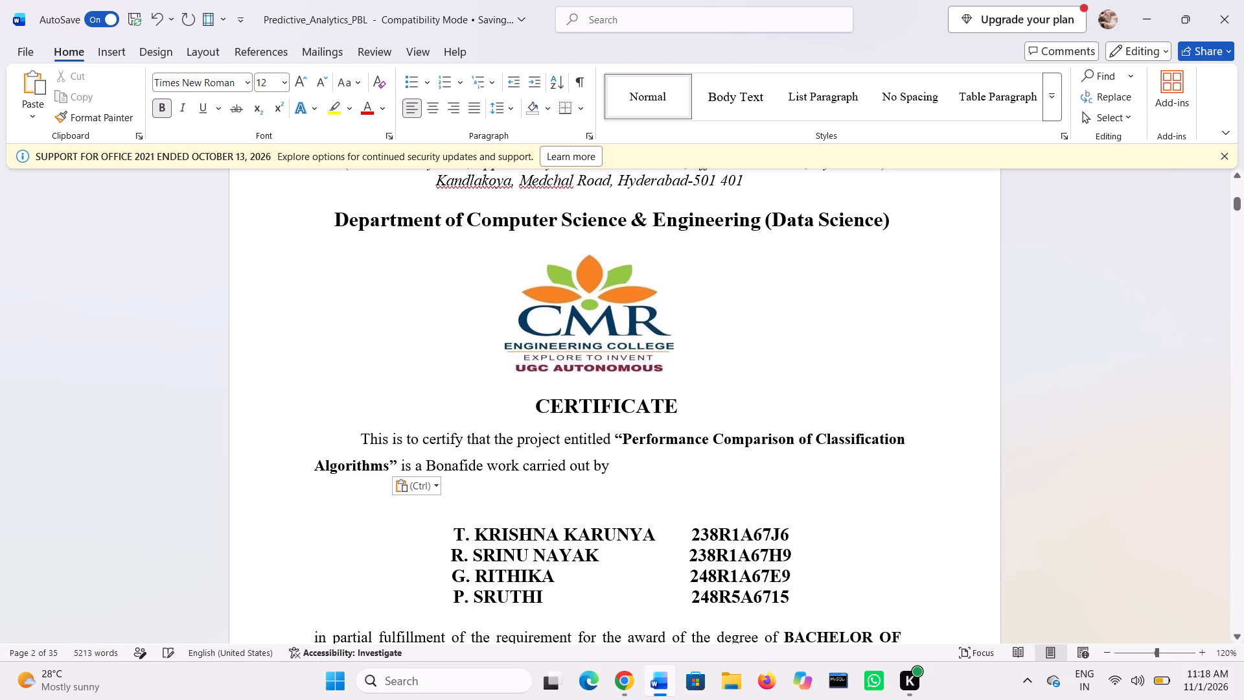
{"action": "left_click", "coordinate": [587, 476]}
Look through the rest of the Certificate page and the Acknowledgement page.
{"action": "scroll", "coordinate": [708, 511], "scroll_direction": "down", "scroll_amount": 1}
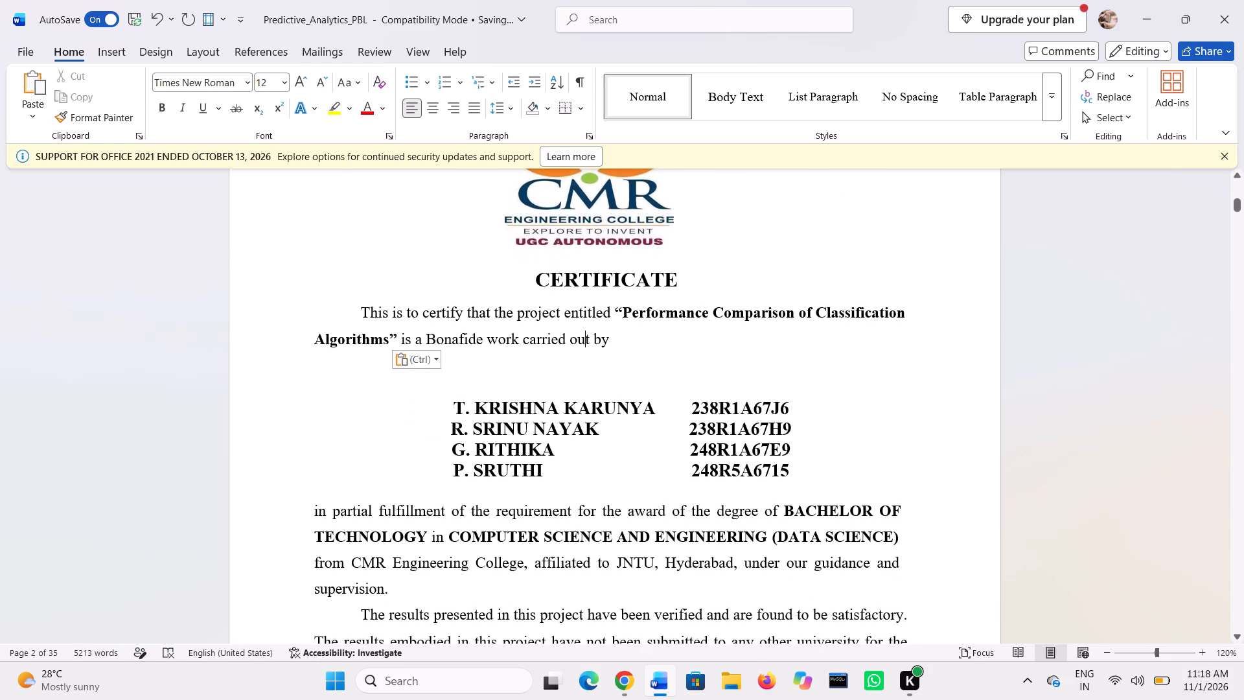
{"action": "scroll", "coordinate": [488, 410], "scroll_direction": "down", "scroll_amount": 1}
{"action": "left_click_drag", "start_coordinate": [488, 410], "coordinate": [553, 452]}
{"action": "scroll", "coordinate": [553, 452], "scroll_direction": "down", "scroll_amount": 1}
{"action": "left_click", "coordinate": [553, 452]}
{"action": "scroll", "coordinate": [553, 452], "scroll_direction": "down", "scroll_amount": 1}
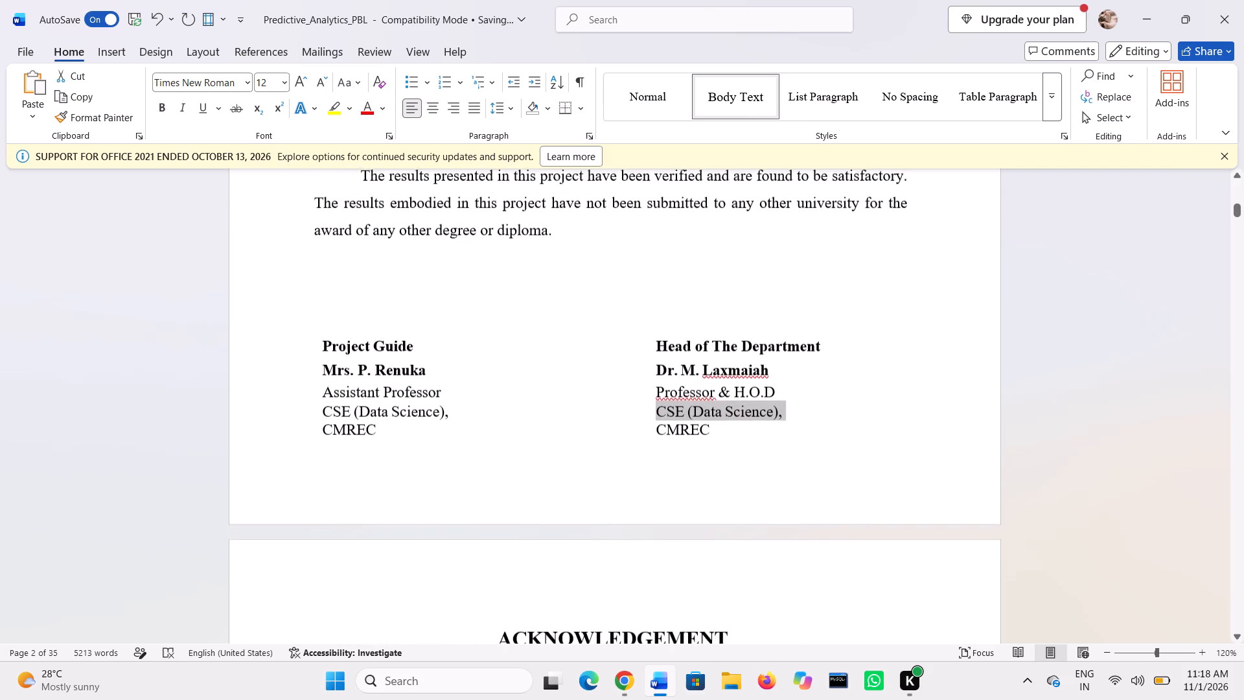
{"action": "scroll", "coordinate": [584, 492], "scroll_direction": "down", "scroll_amount": 2}
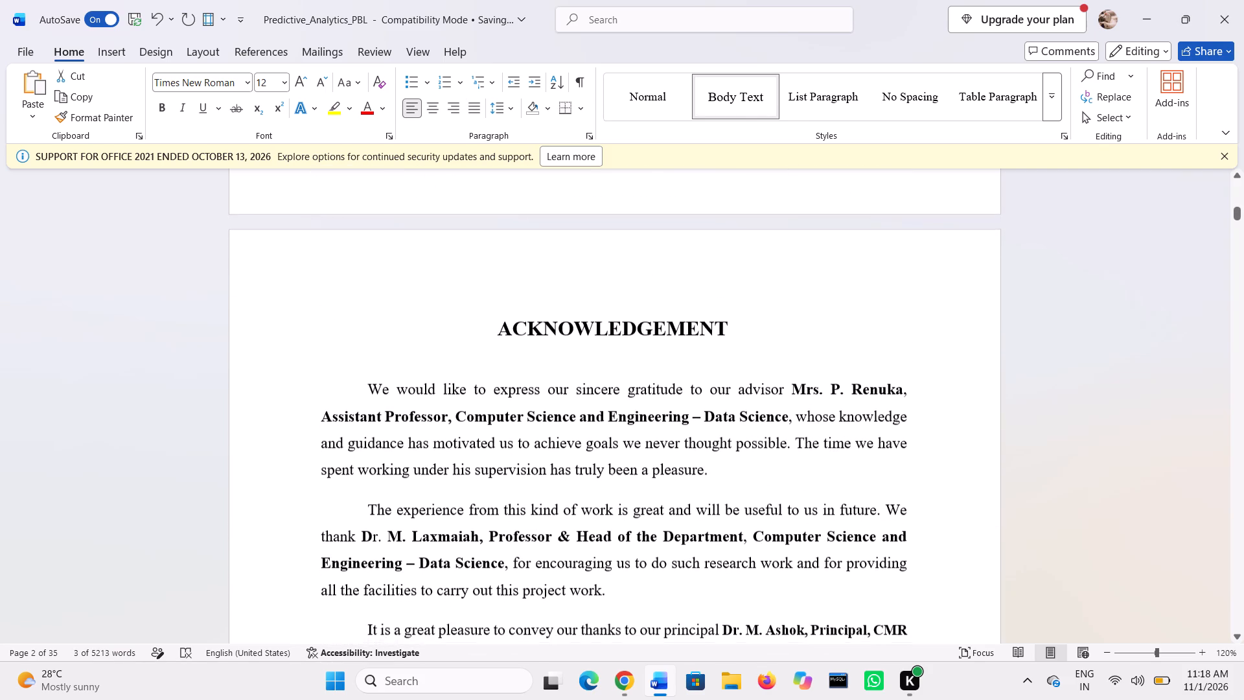
{"action": "scroll", "coordinate": [584, 492], "scroll_direction": "down", "scroll_amount": 1}
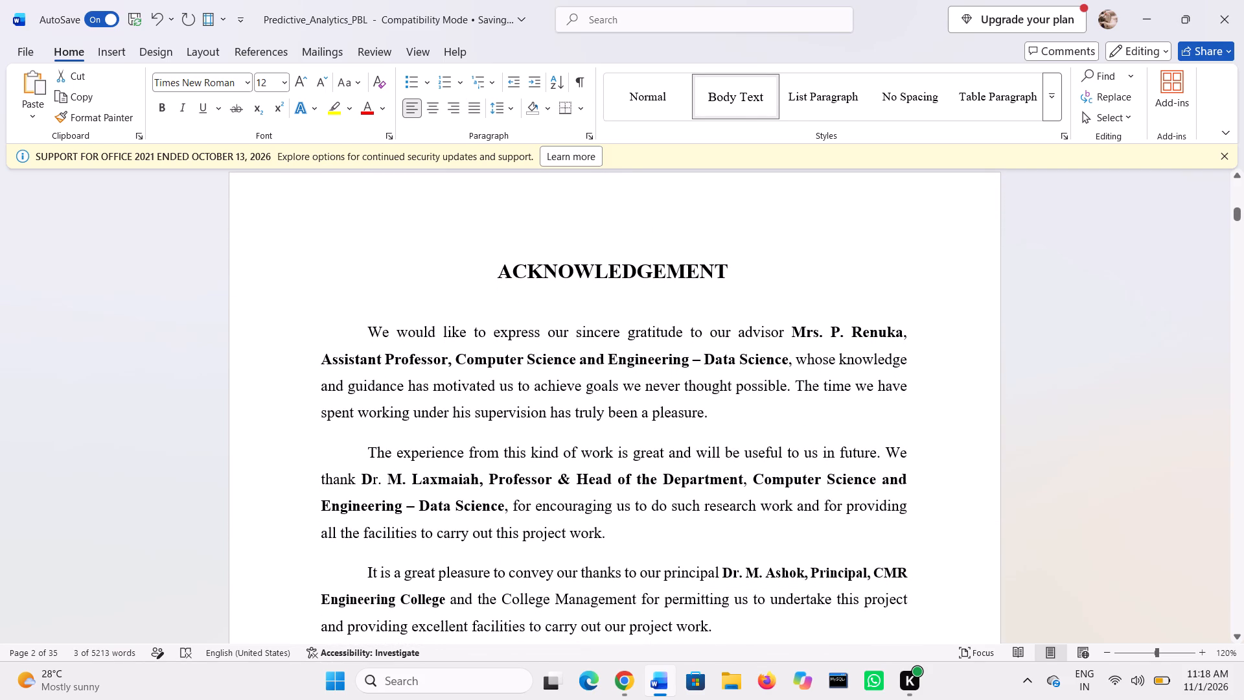
{"action": "scroll", "coordinate": [584, 492], "scroll_direction": "down", "scroll_amount": 2}
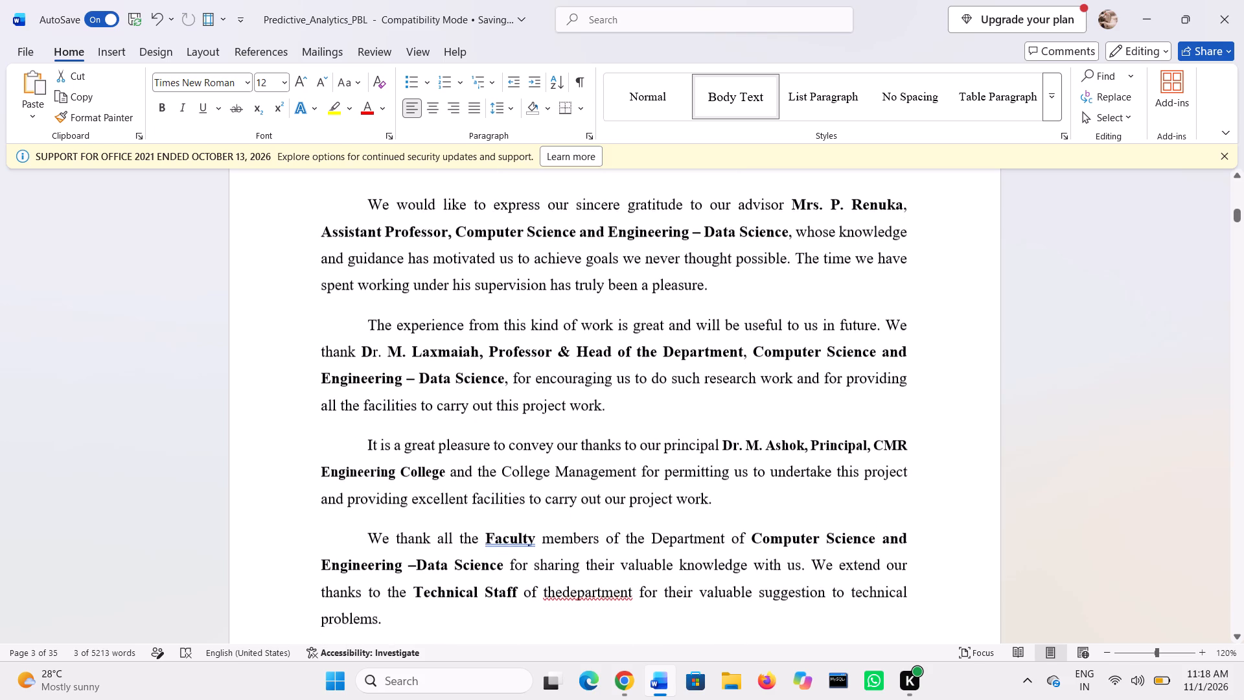
{"action": "scroll", "coordinate": [584, 492], "scroll_direction": "down", "scroll_amount": 3}
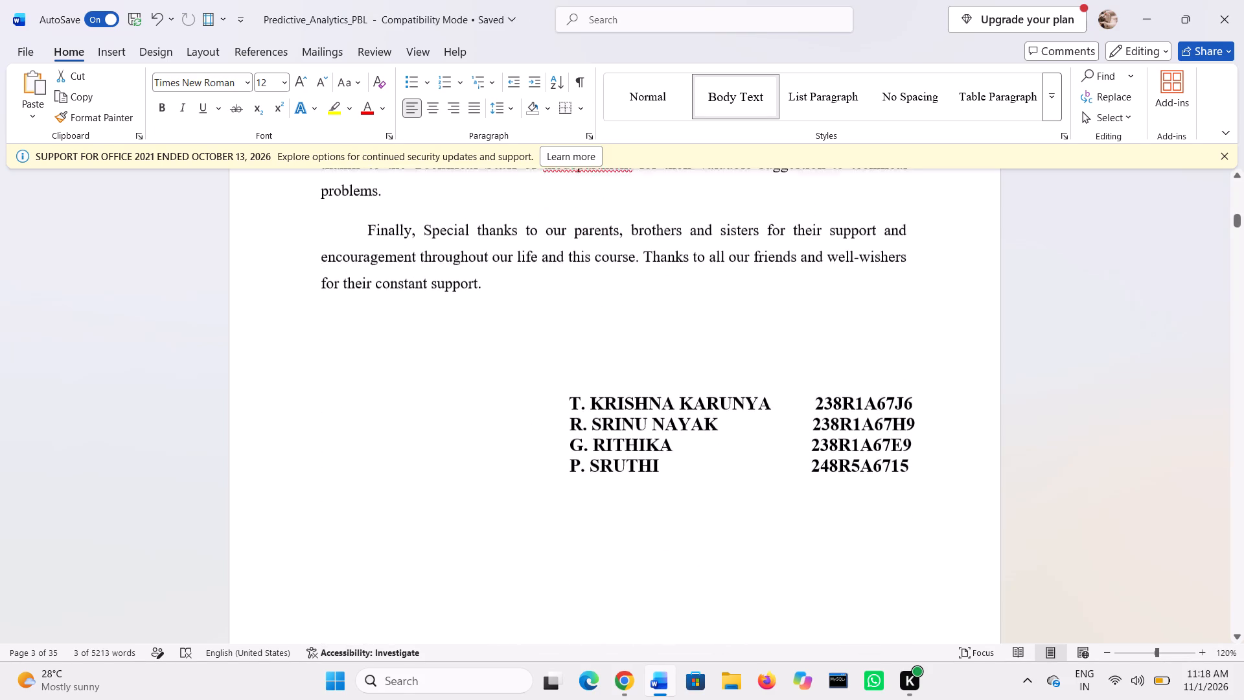
Replace the quoted dissertation title on the Declaration page with "Performance Comparison of Classification Algorithms".
{"action": "scroll", "coordinate": [584, 492], "scroll_direction": "down", "scroll_amount": 3}
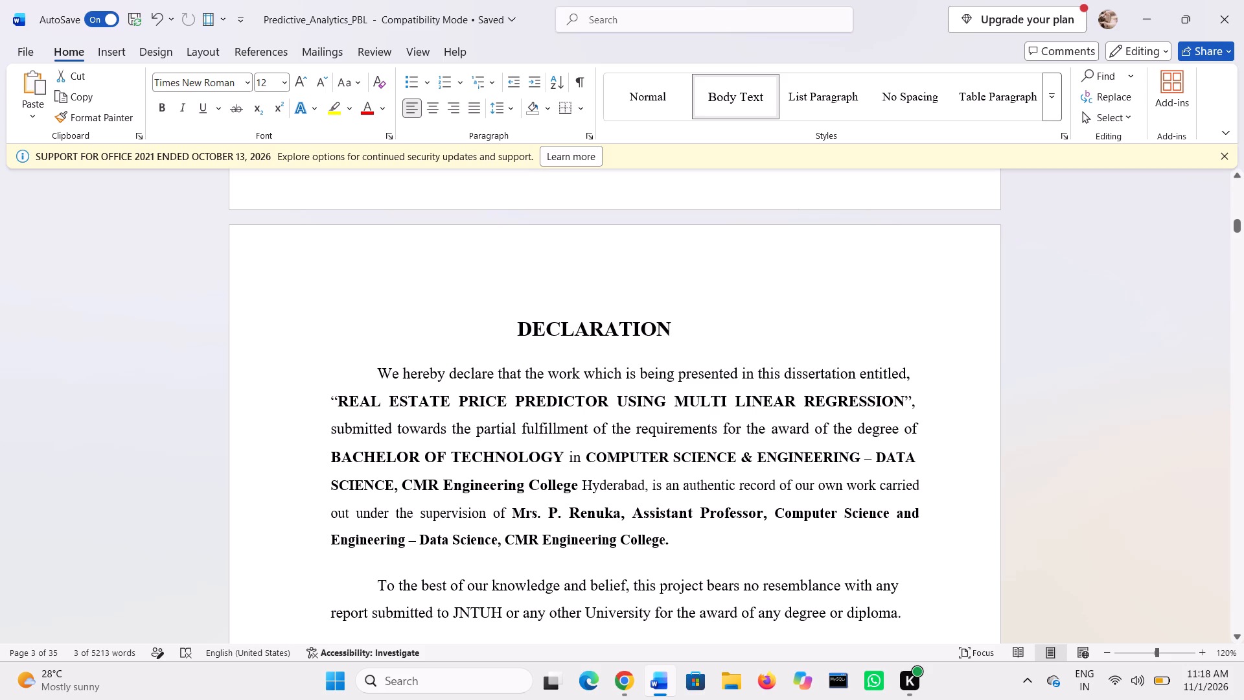
{"action": "left_click_drag", "start_coordinate": [341, 400], "coordinate": [597, 401]}
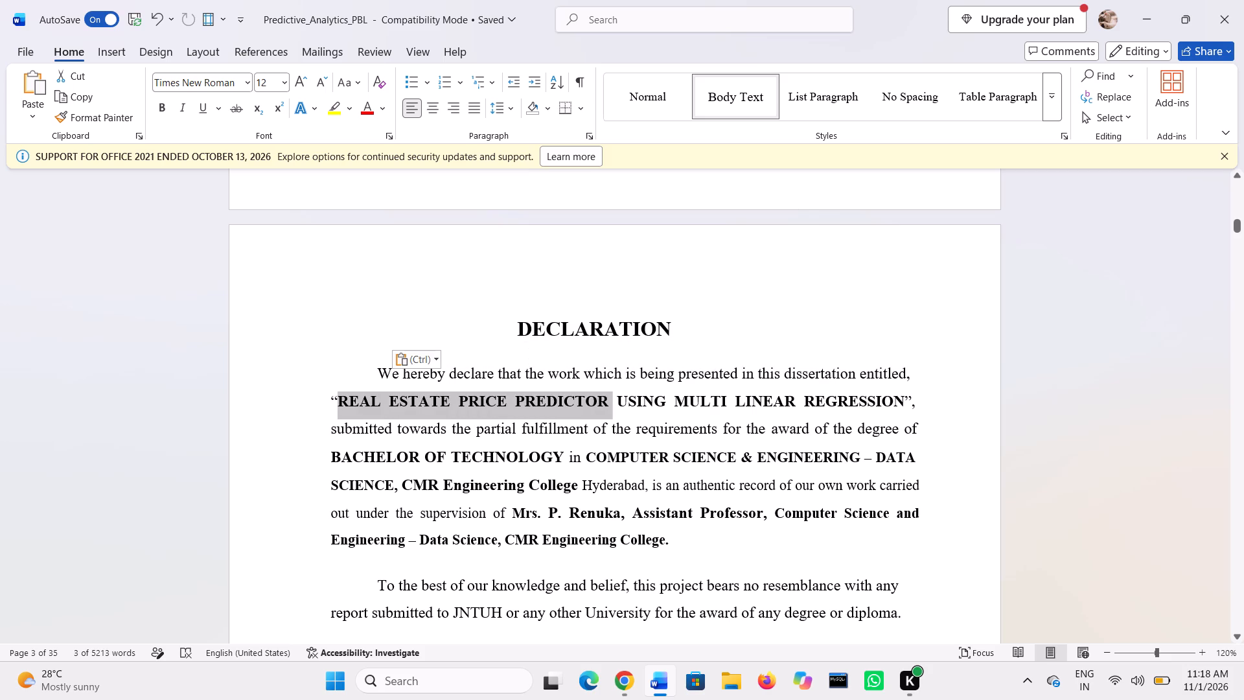
{"action": "left_click_drag", "start_coordinate": [597, 401], "coordinate": [849, 404]}
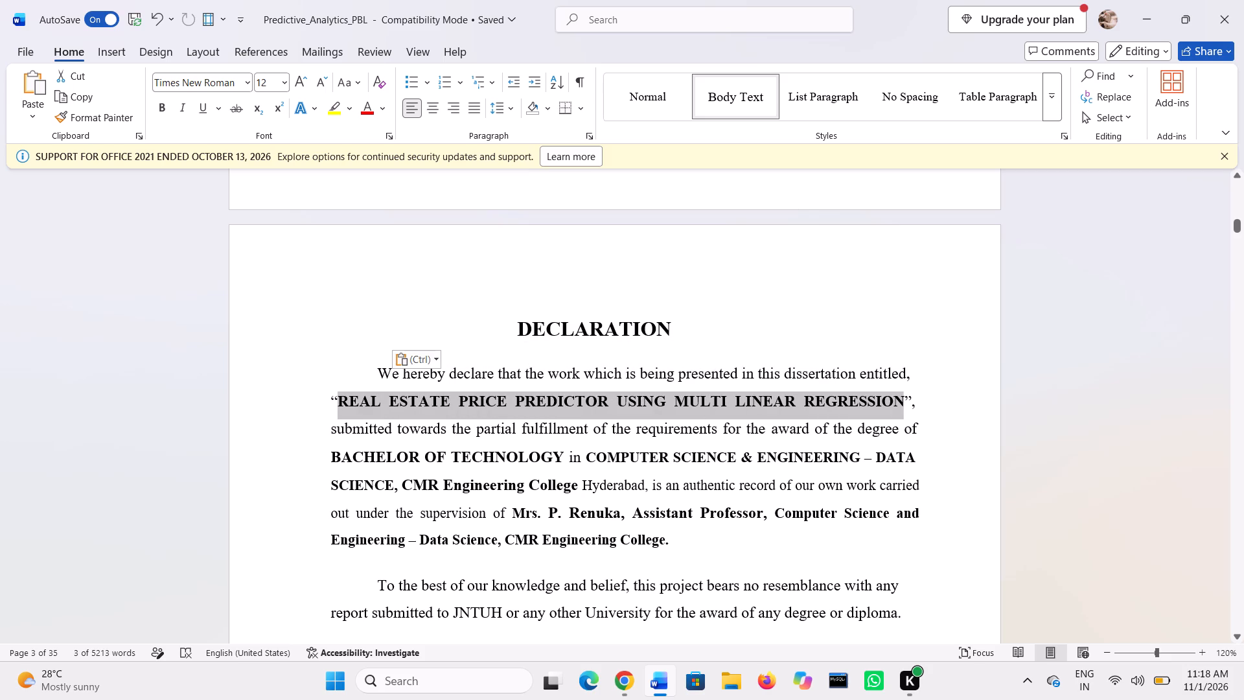
{"action": "left_click_drag", "start_coordinate": [849, 404], "coordinate": [875, 404]}
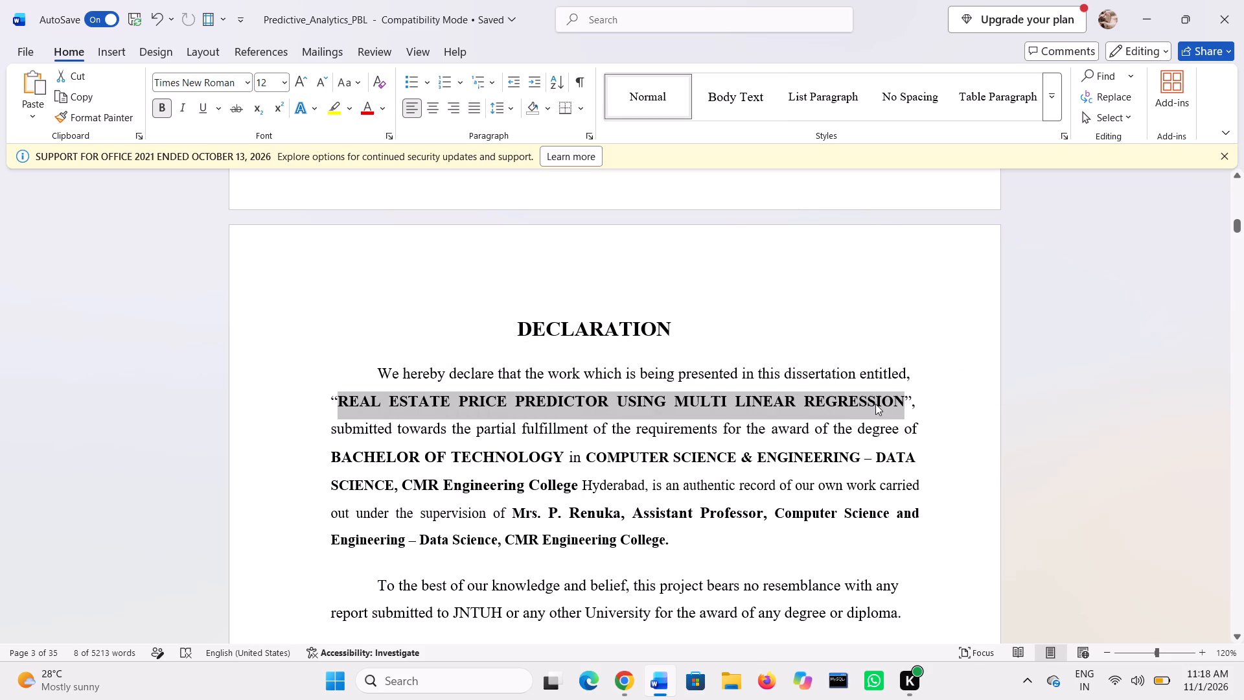
{"action": "key", "text": "ctrl+v"}
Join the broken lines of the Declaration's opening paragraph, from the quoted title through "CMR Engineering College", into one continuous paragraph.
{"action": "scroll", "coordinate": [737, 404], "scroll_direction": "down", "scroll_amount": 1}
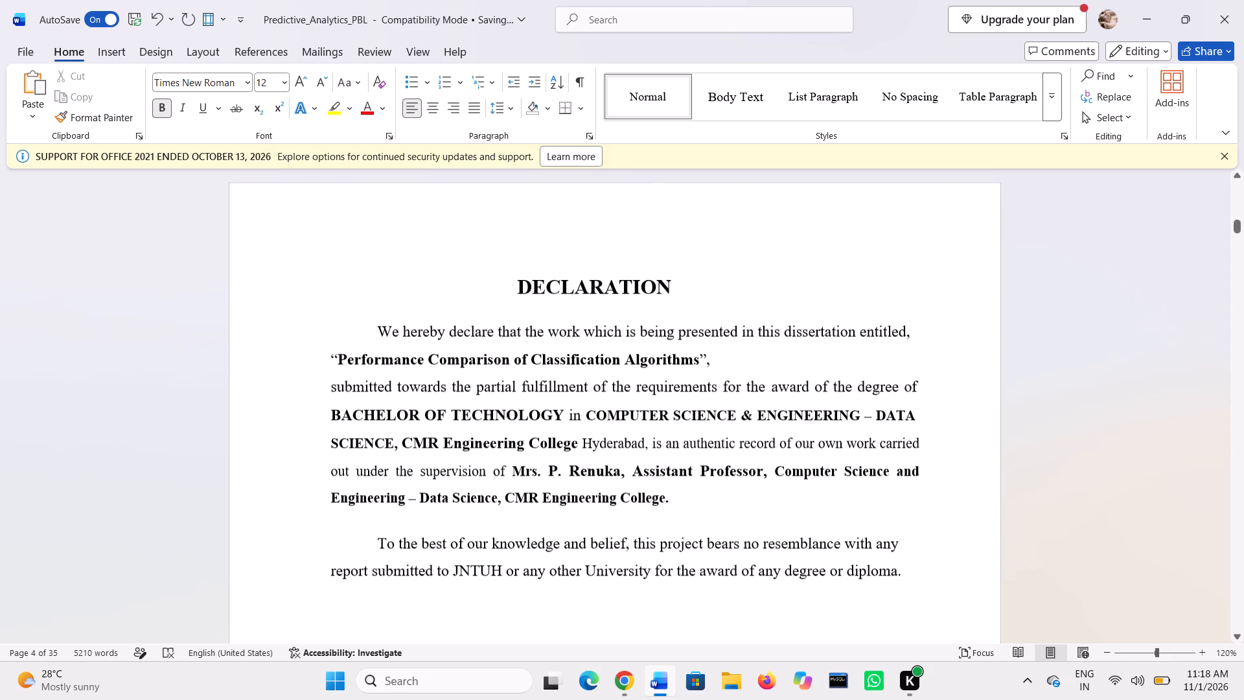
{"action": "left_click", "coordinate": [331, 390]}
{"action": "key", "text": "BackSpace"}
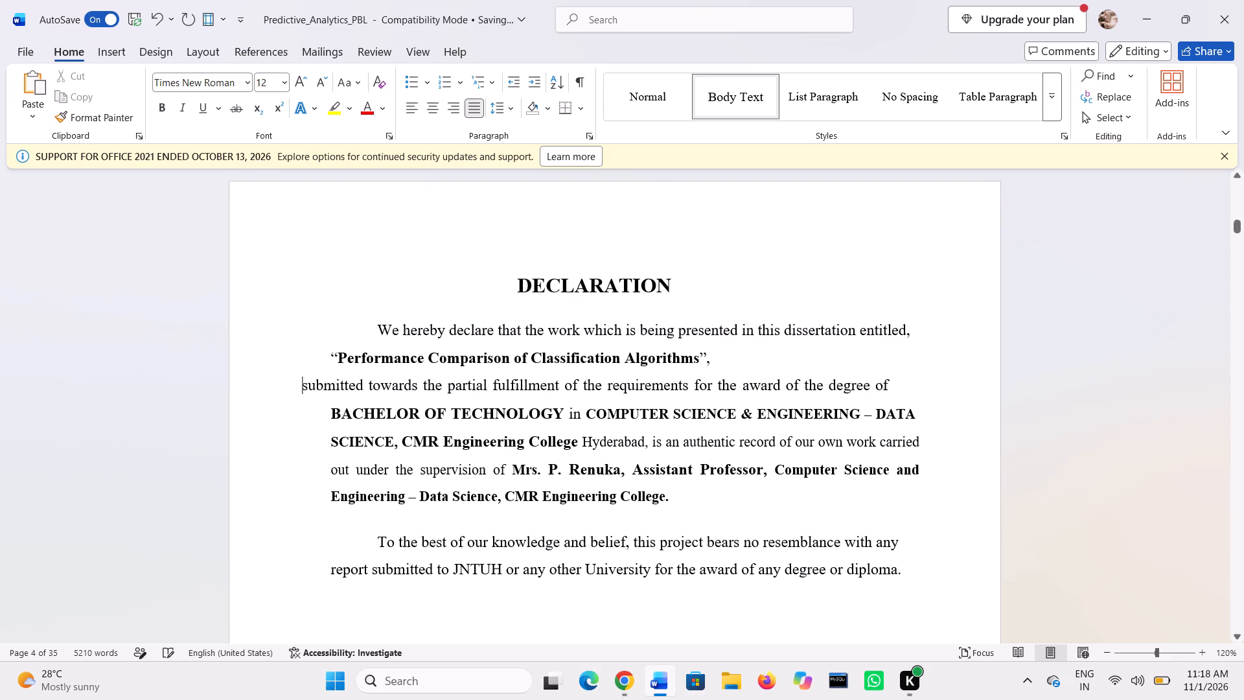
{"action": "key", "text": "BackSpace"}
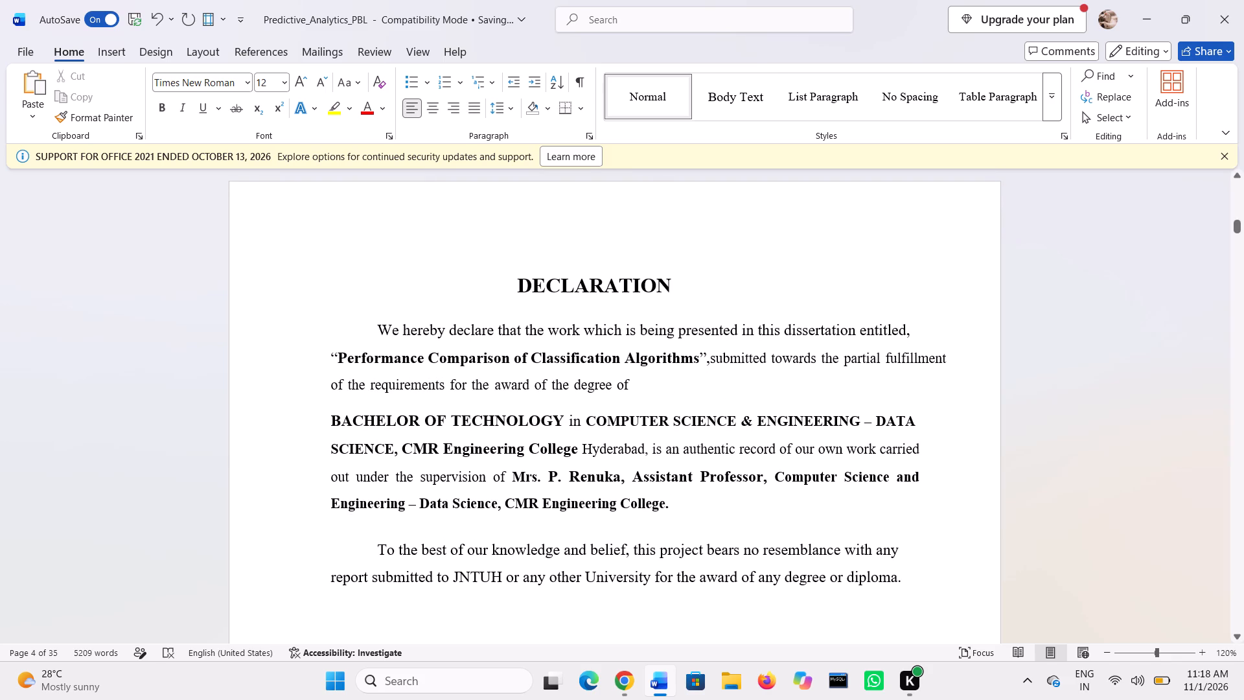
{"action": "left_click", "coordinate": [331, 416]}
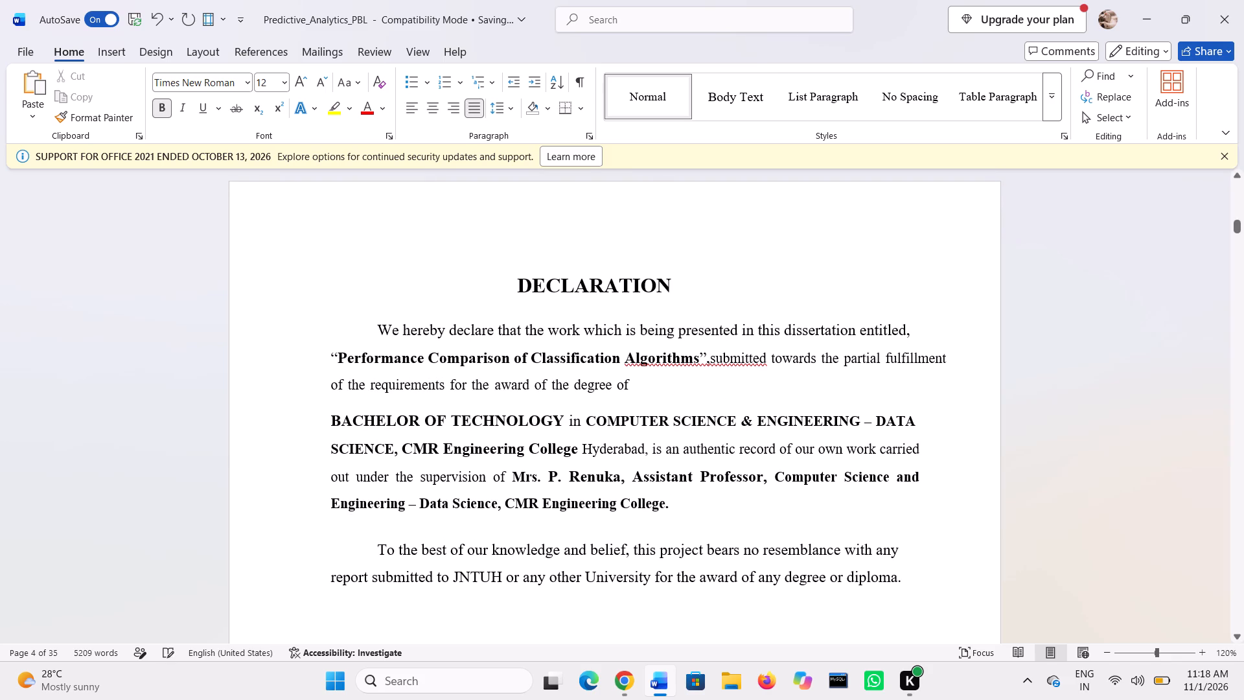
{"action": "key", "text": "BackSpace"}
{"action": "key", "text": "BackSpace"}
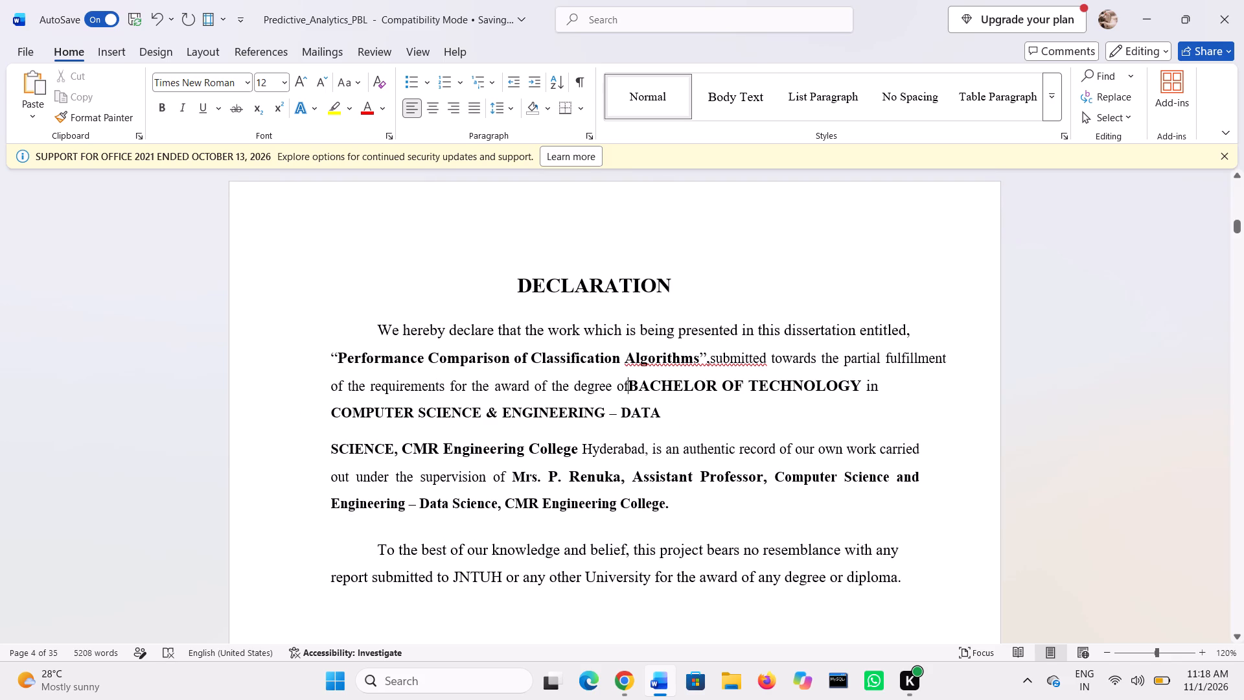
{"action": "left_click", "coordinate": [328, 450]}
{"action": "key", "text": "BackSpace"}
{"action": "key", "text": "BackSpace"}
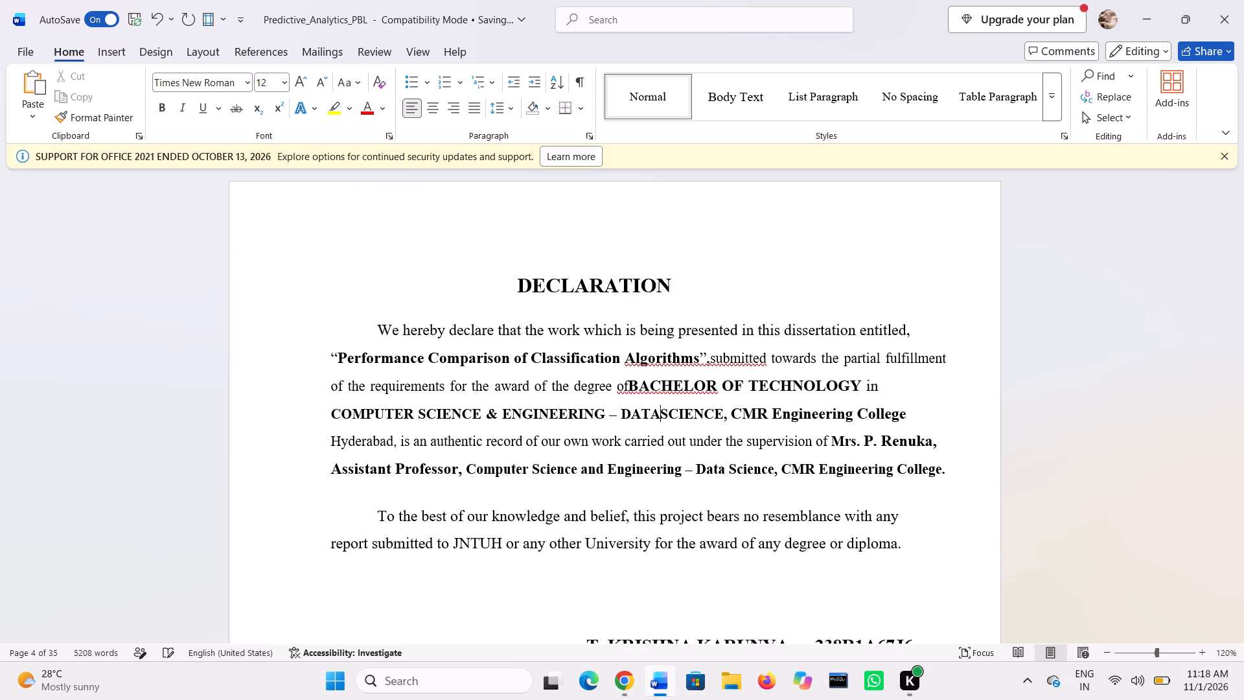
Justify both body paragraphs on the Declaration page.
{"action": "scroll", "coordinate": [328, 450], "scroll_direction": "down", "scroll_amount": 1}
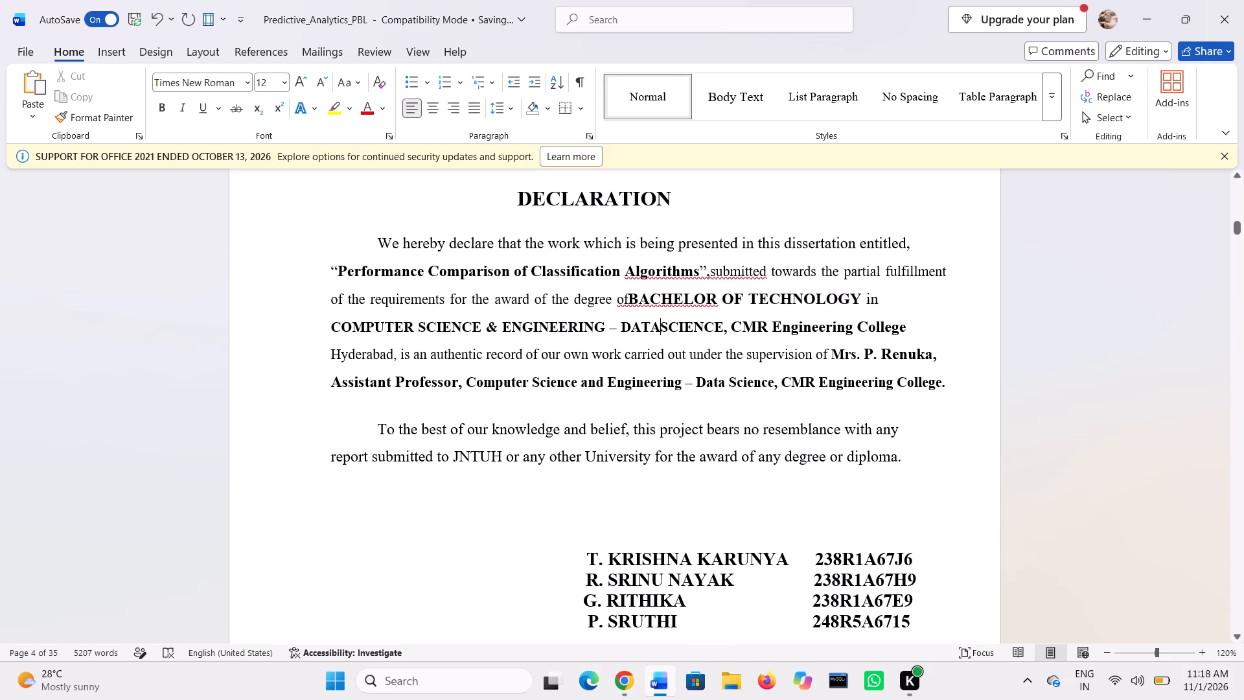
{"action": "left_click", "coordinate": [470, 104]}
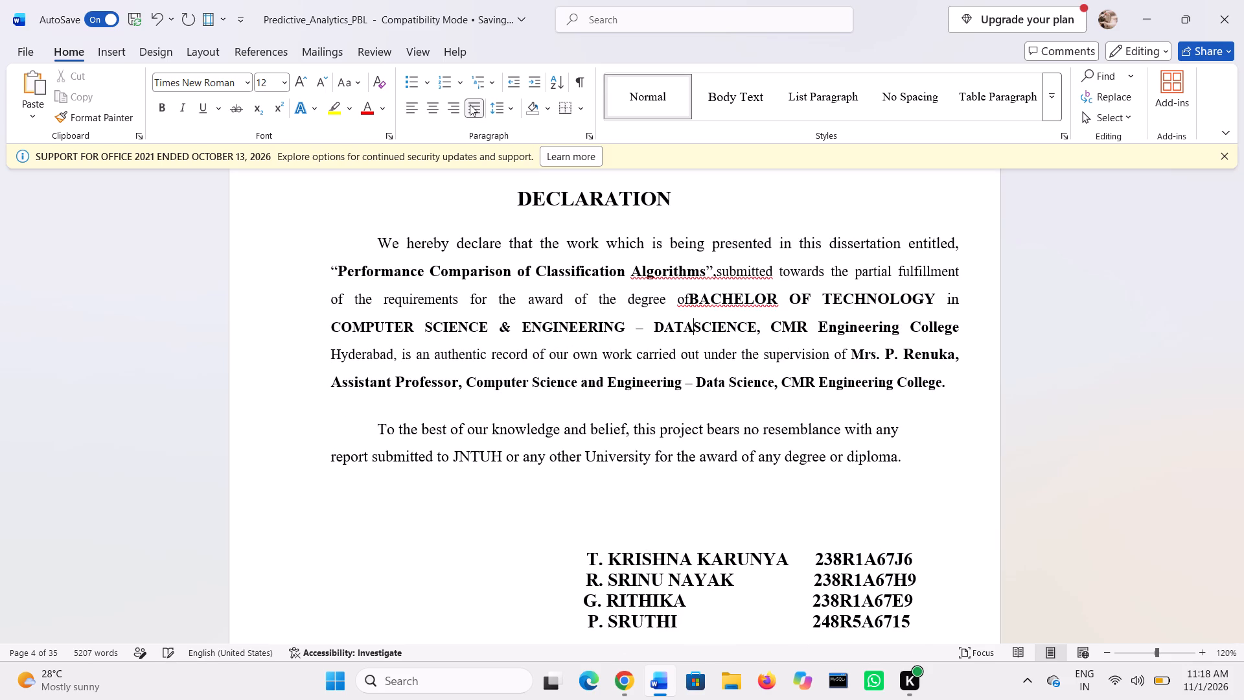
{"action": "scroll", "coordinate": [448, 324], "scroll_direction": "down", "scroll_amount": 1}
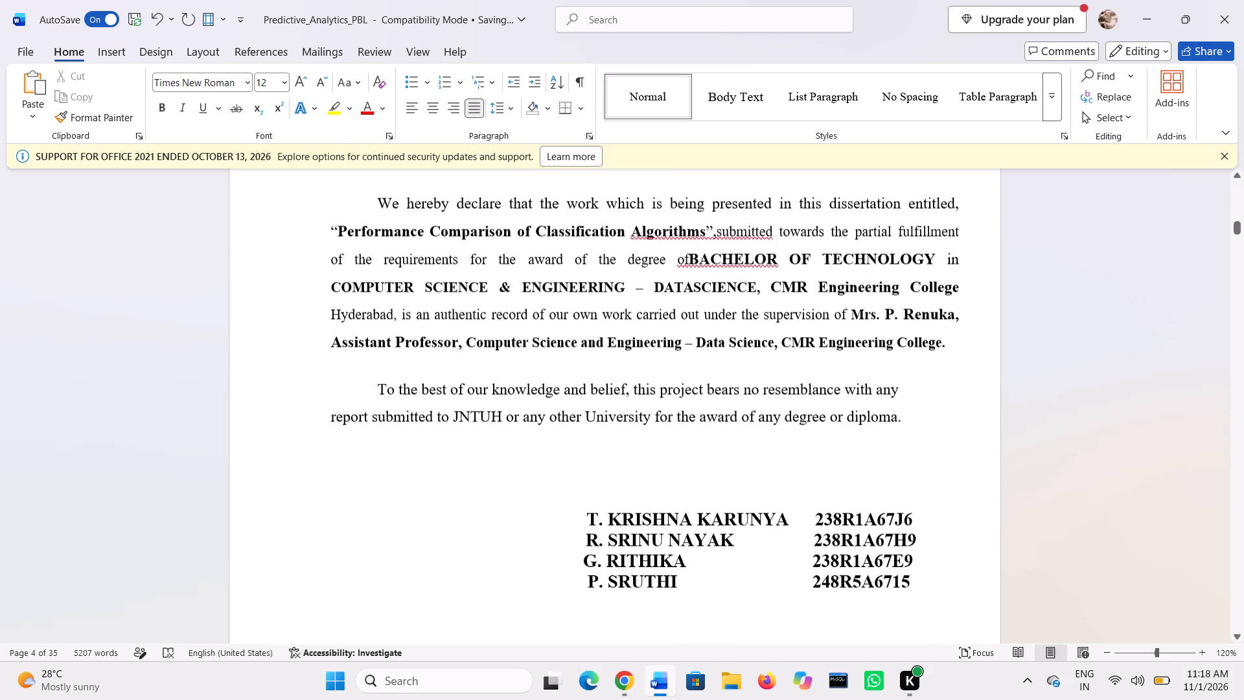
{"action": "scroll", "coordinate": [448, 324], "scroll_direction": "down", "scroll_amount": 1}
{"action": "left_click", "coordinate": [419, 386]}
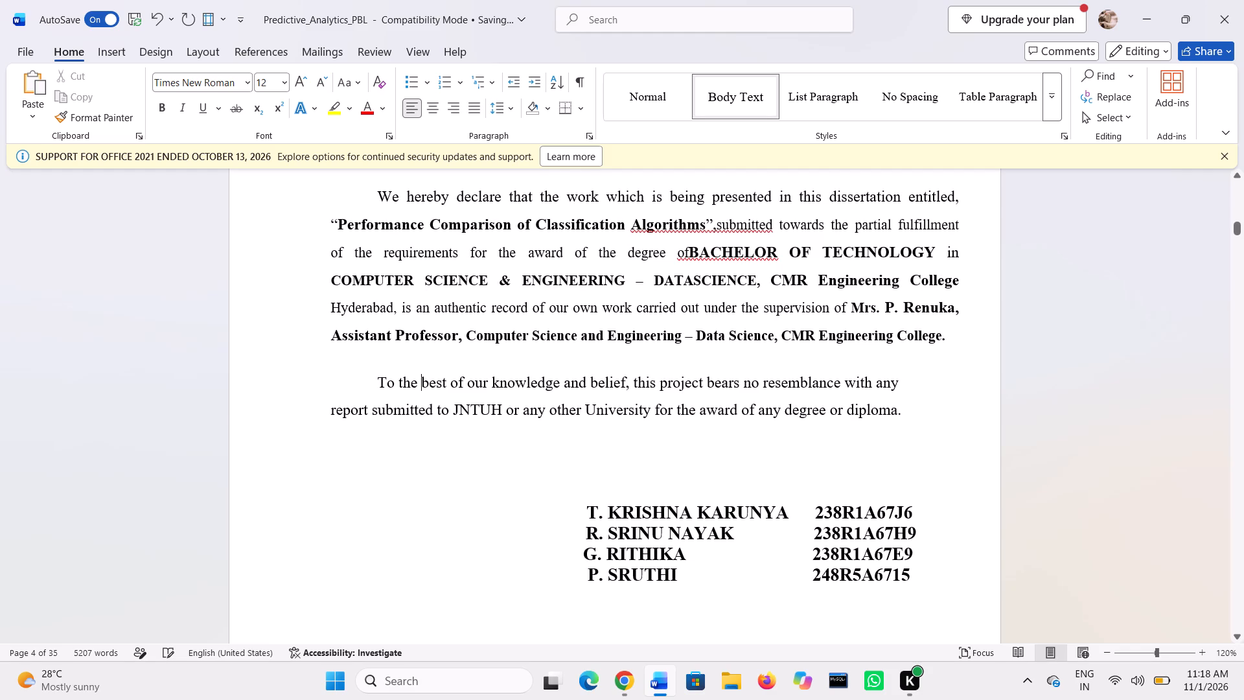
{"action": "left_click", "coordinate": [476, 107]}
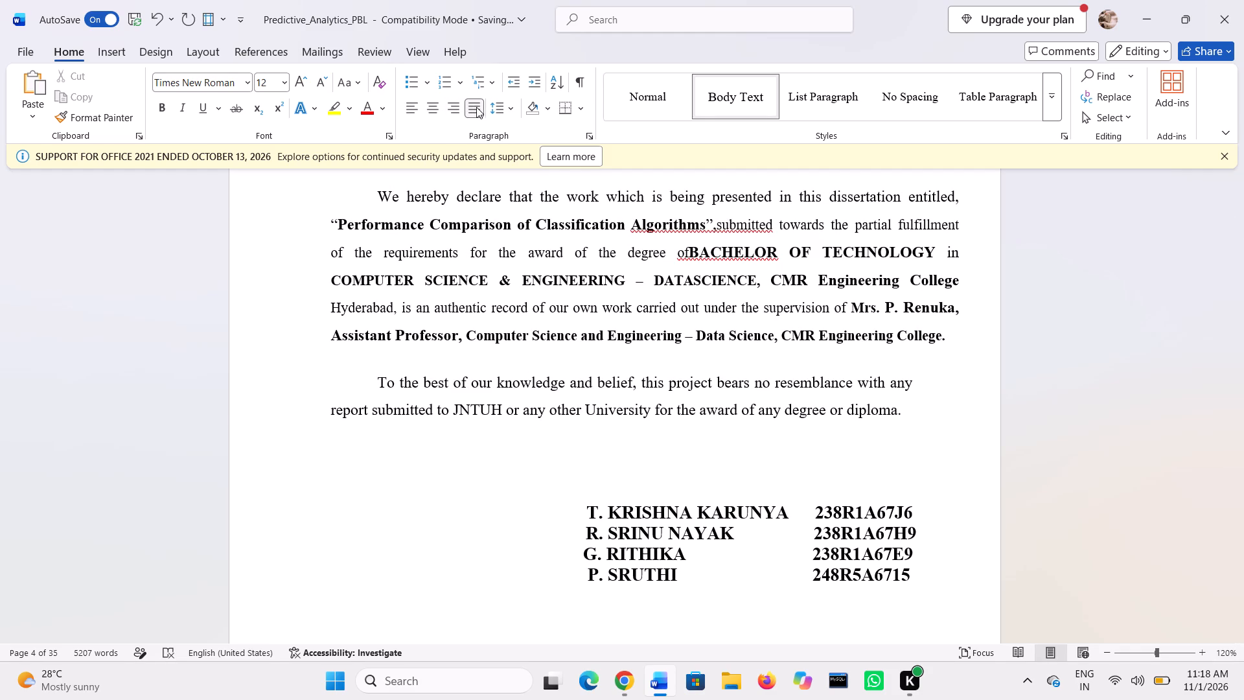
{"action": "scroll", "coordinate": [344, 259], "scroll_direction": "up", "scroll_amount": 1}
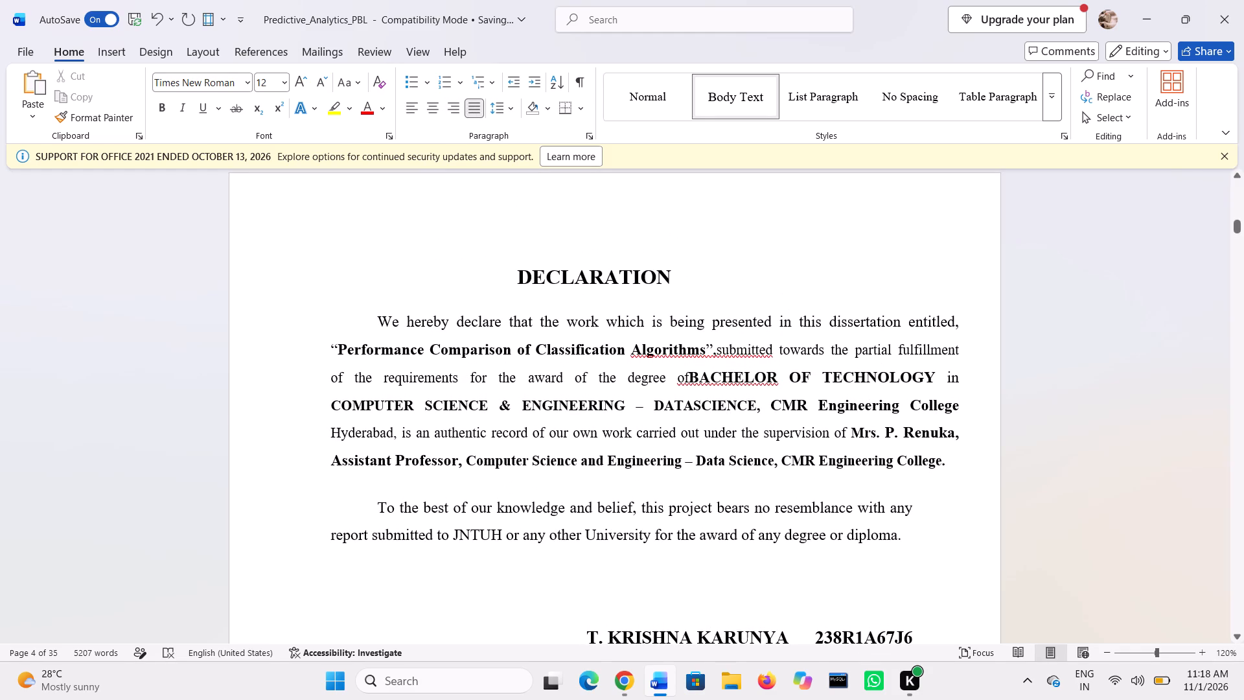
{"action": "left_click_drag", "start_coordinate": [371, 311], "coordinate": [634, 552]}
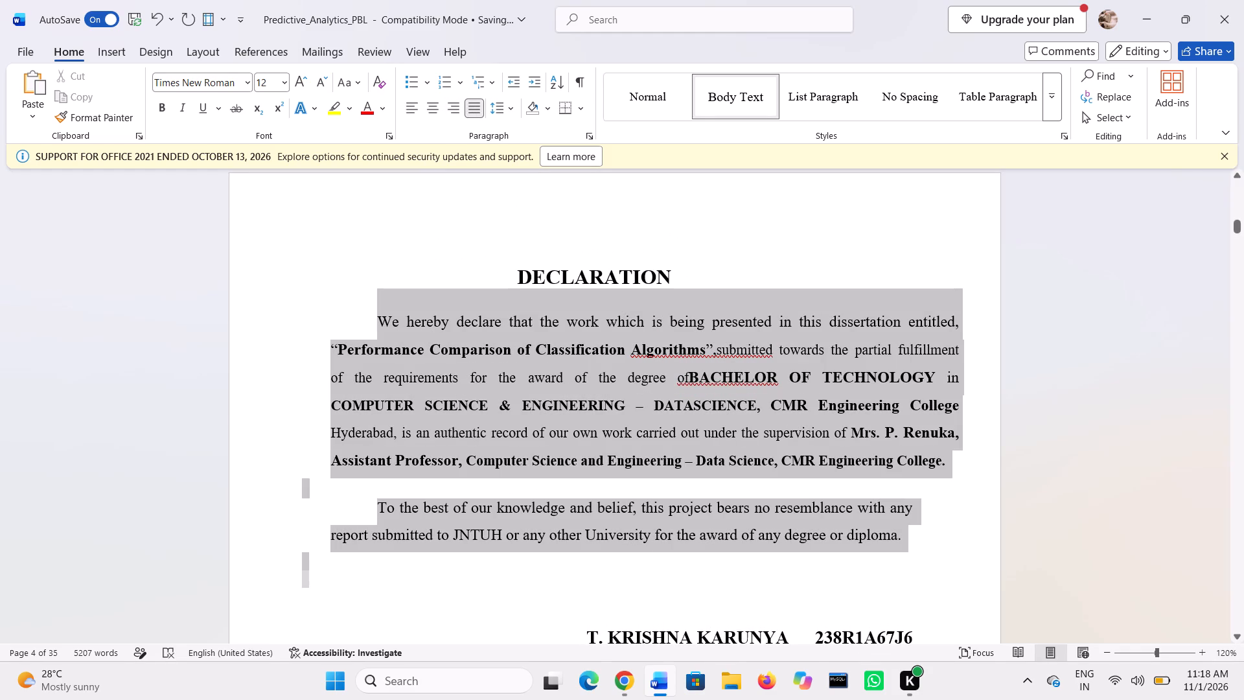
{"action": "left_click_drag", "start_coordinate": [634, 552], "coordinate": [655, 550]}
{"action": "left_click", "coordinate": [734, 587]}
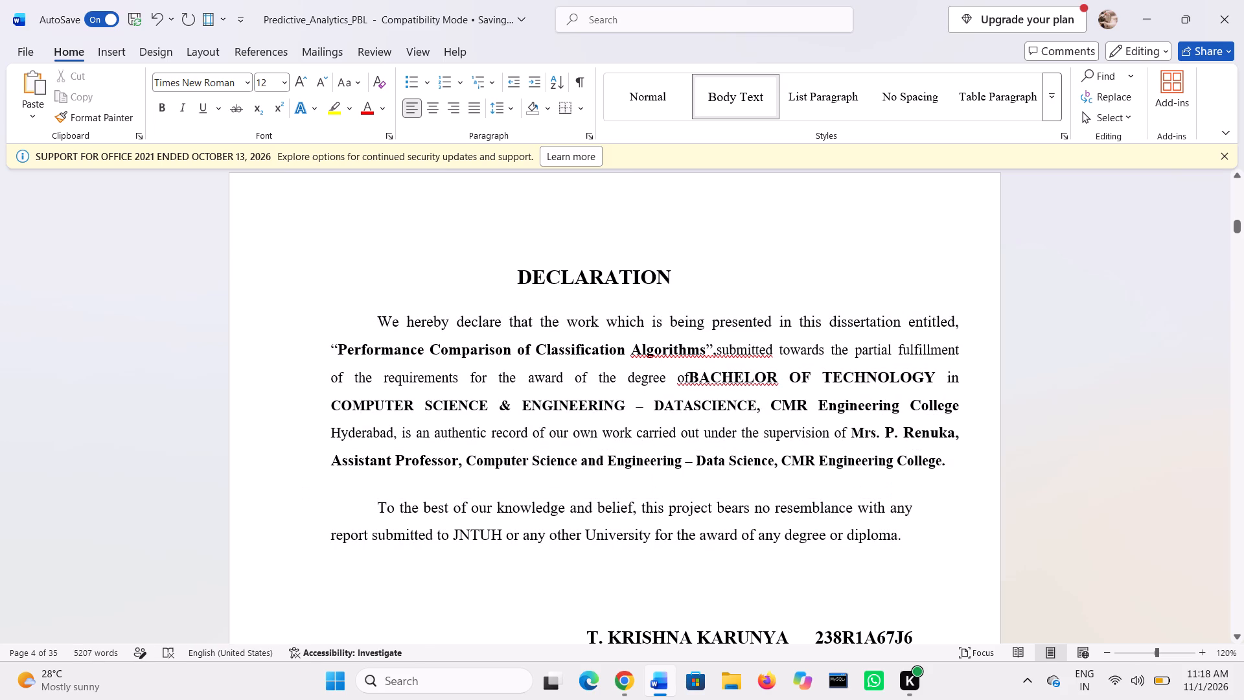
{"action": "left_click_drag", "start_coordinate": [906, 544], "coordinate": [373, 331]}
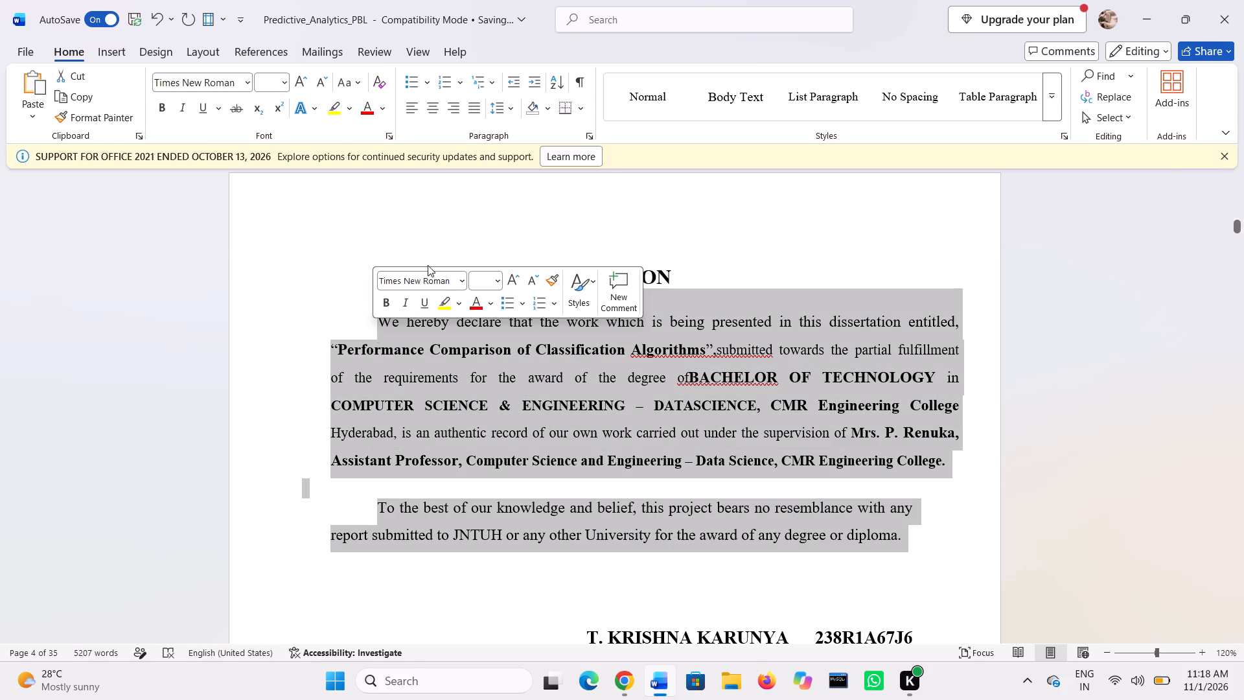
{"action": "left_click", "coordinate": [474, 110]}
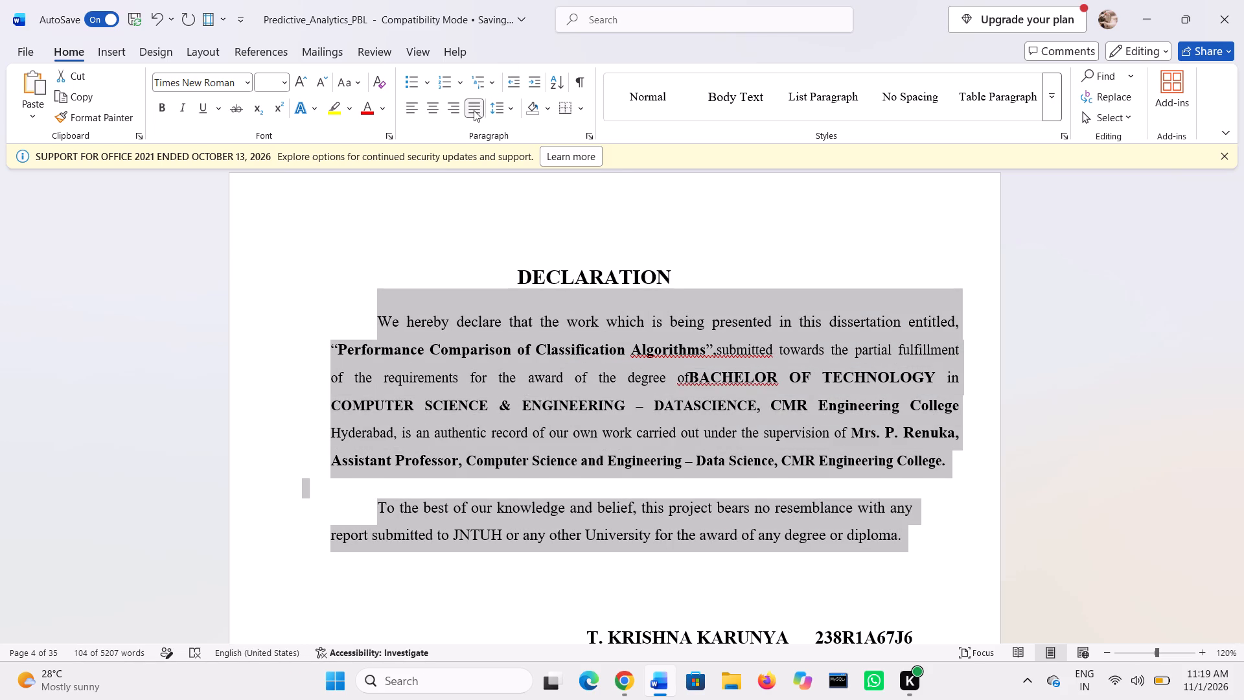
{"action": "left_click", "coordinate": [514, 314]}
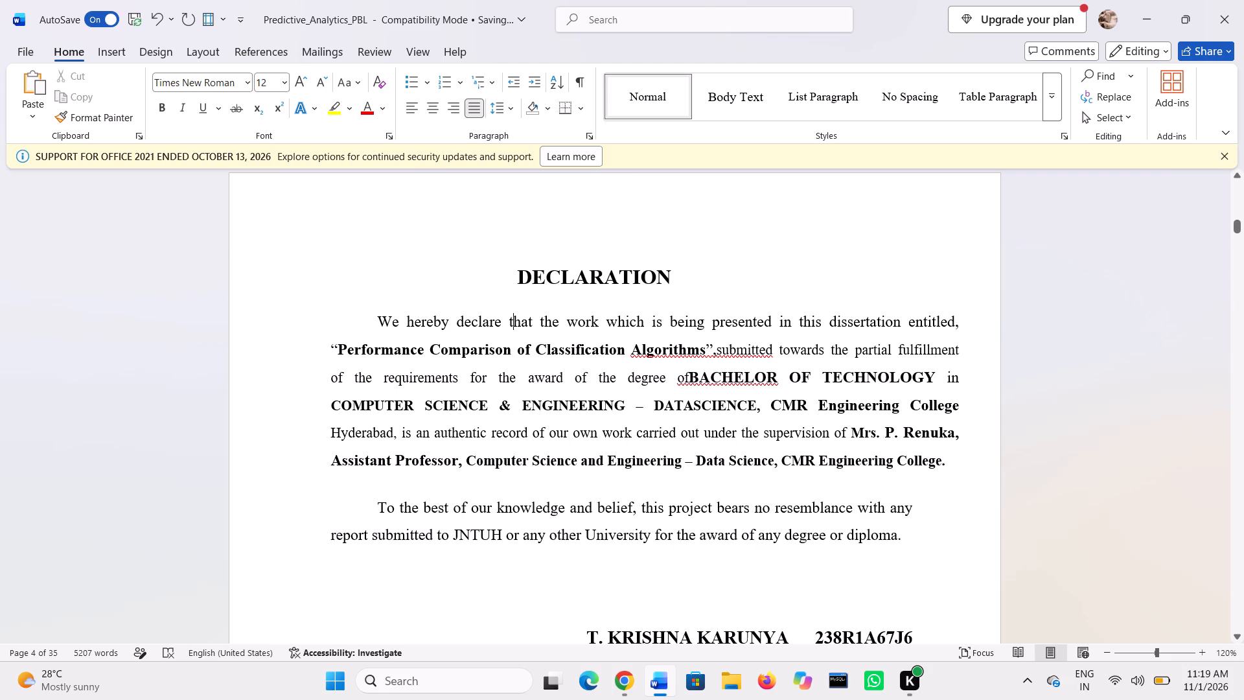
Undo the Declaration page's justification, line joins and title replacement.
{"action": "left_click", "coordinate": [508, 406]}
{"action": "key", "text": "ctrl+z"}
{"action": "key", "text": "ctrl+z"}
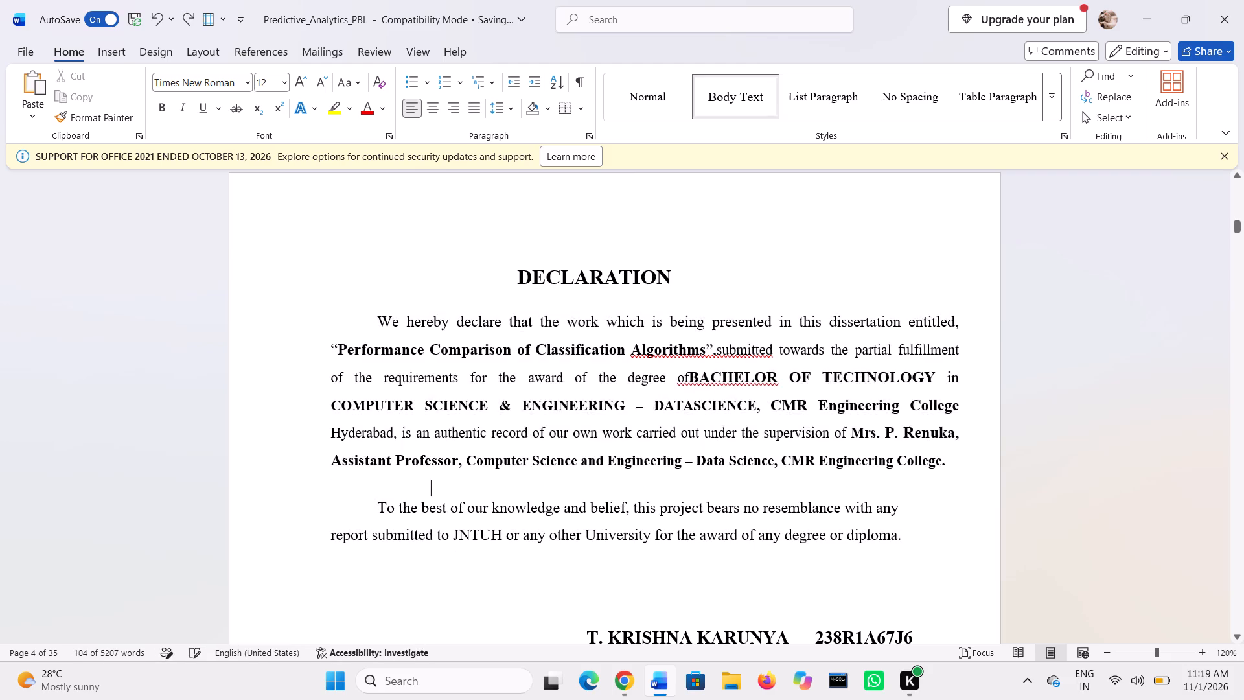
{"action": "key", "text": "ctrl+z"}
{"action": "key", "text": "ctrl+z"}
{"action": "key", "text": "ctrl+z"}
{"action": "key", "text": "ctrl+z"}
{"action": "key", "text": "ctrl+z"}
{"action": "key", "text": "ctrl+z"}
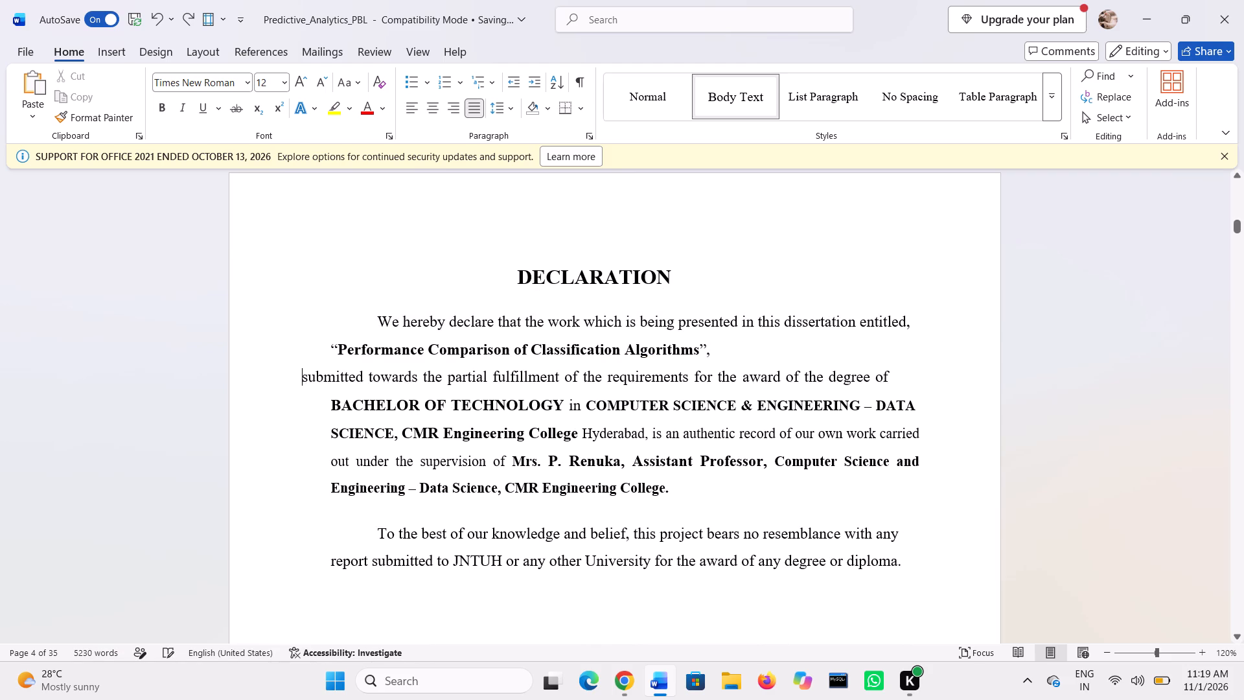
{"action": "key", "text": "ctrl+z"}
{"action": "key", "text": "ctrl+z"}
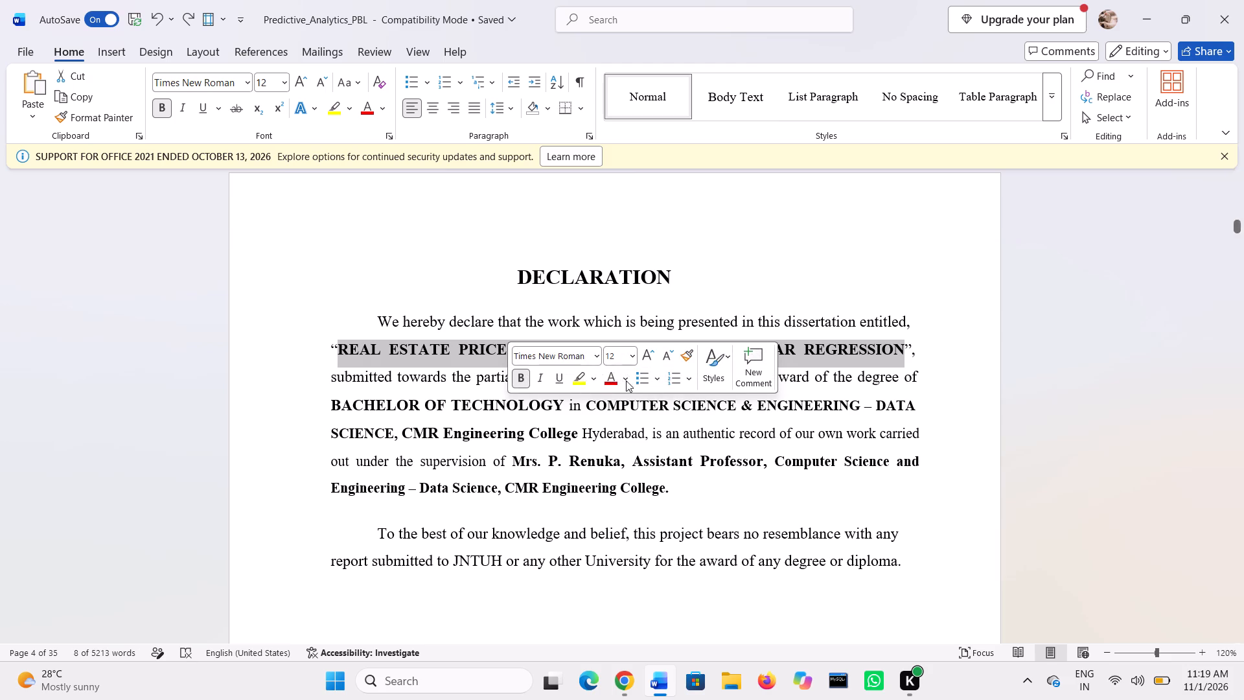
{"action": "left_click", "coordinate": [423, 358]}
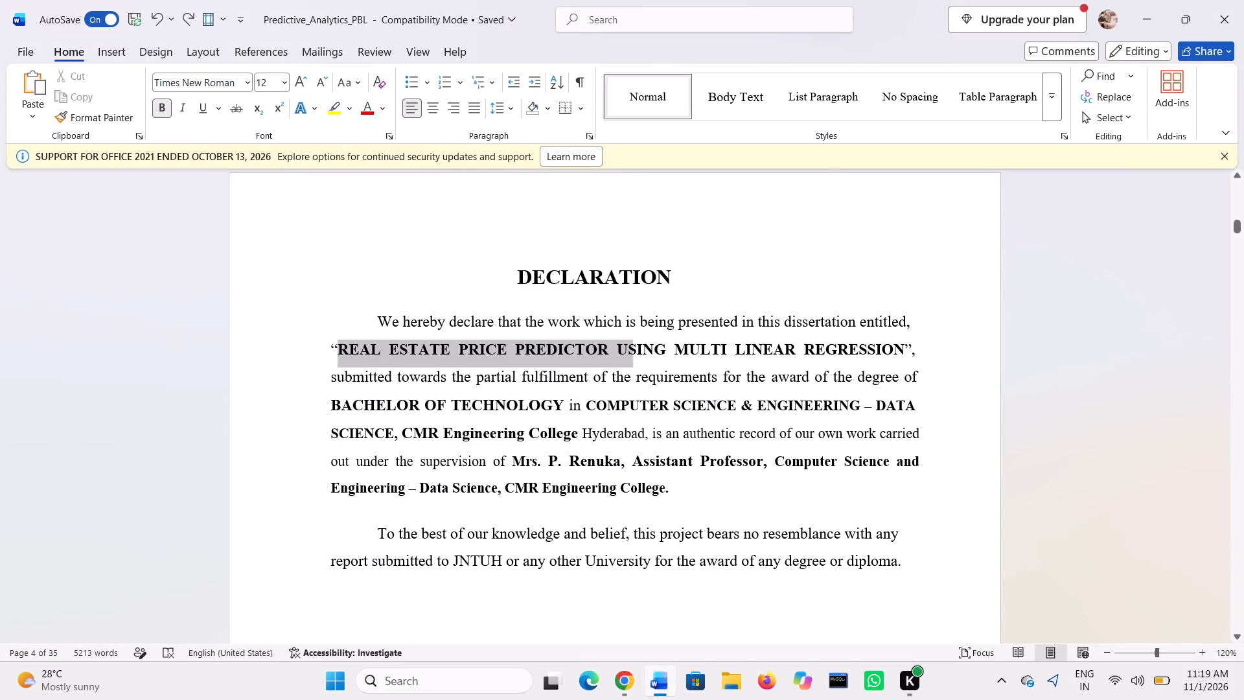
{"action": "left_click_drag", "start_coordinate": [673, 360], "coordinate": [882, 364]}
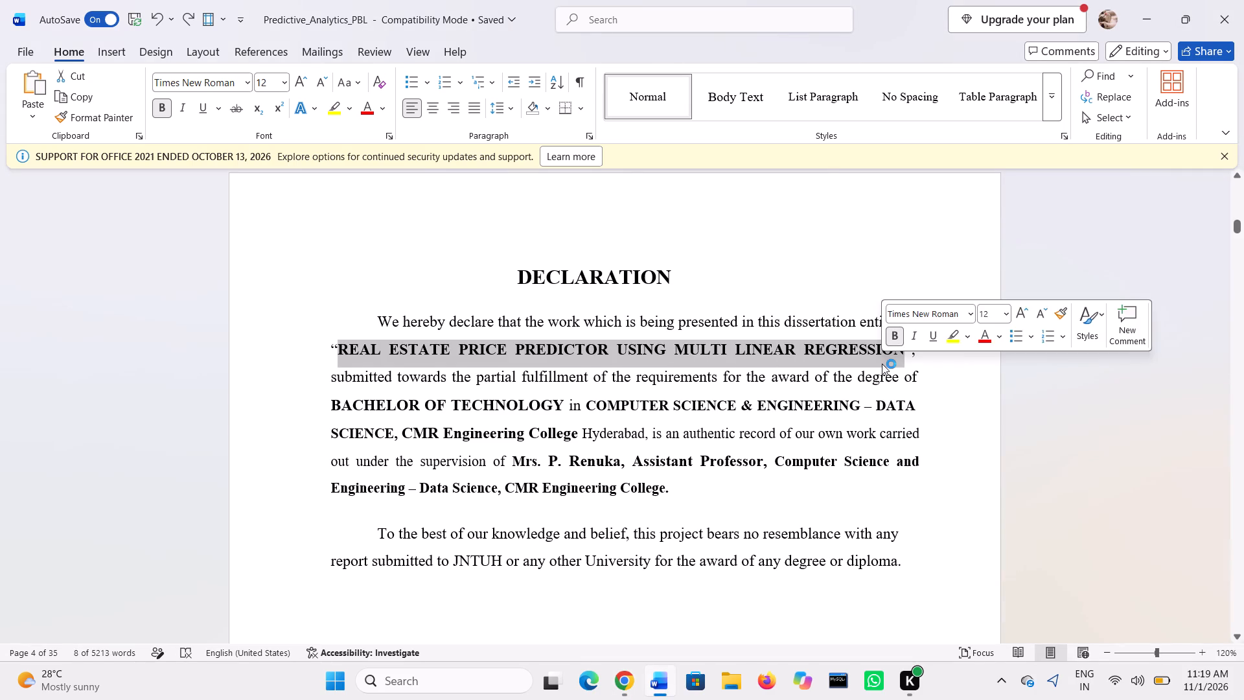
{"action": "key", "text": "ctrl+v"}
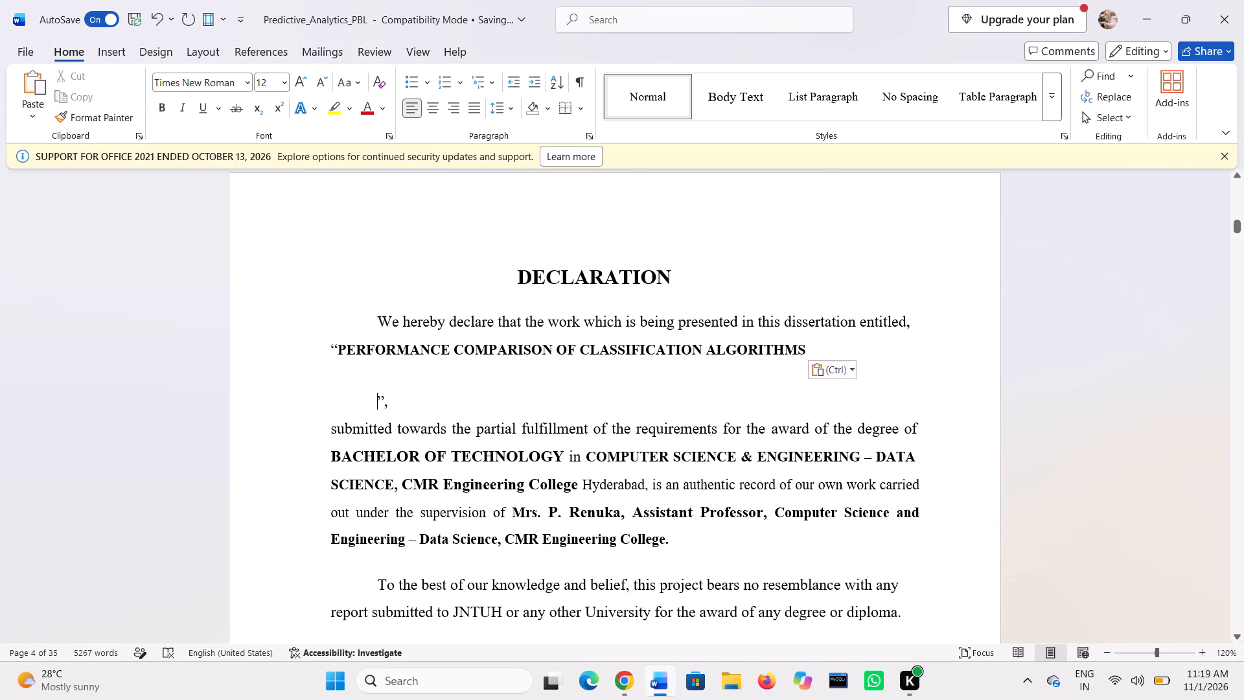
Set the font size of the "PERFORMANCE COMPARISON OF CLASSIFICATION ALGORITHMS" title on the Declaration page to 12.
{"action": "left_click", "coordinate": [398, 348]}
{"action": "left_click_drag", "start_coordinate": [336, 349], "coordinate": [673, 357]}
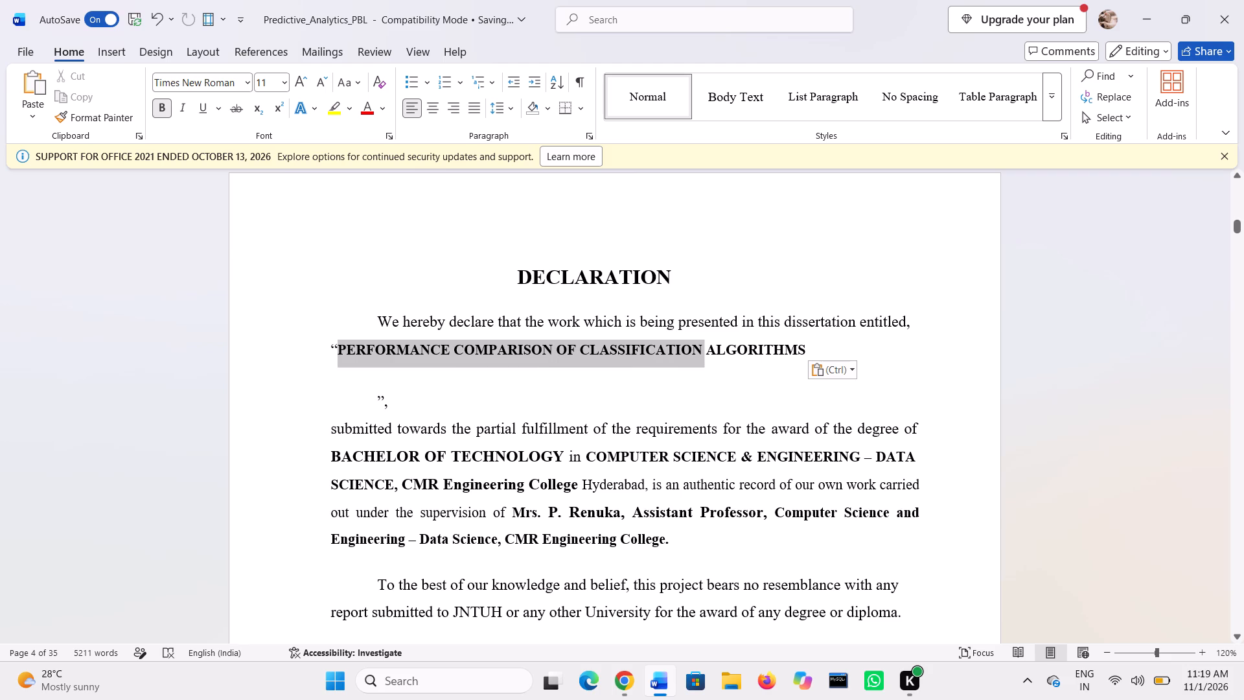
{"action": "left_click_drag", "start_coordinate": [673, 357], "coordinate": [766, 359]}
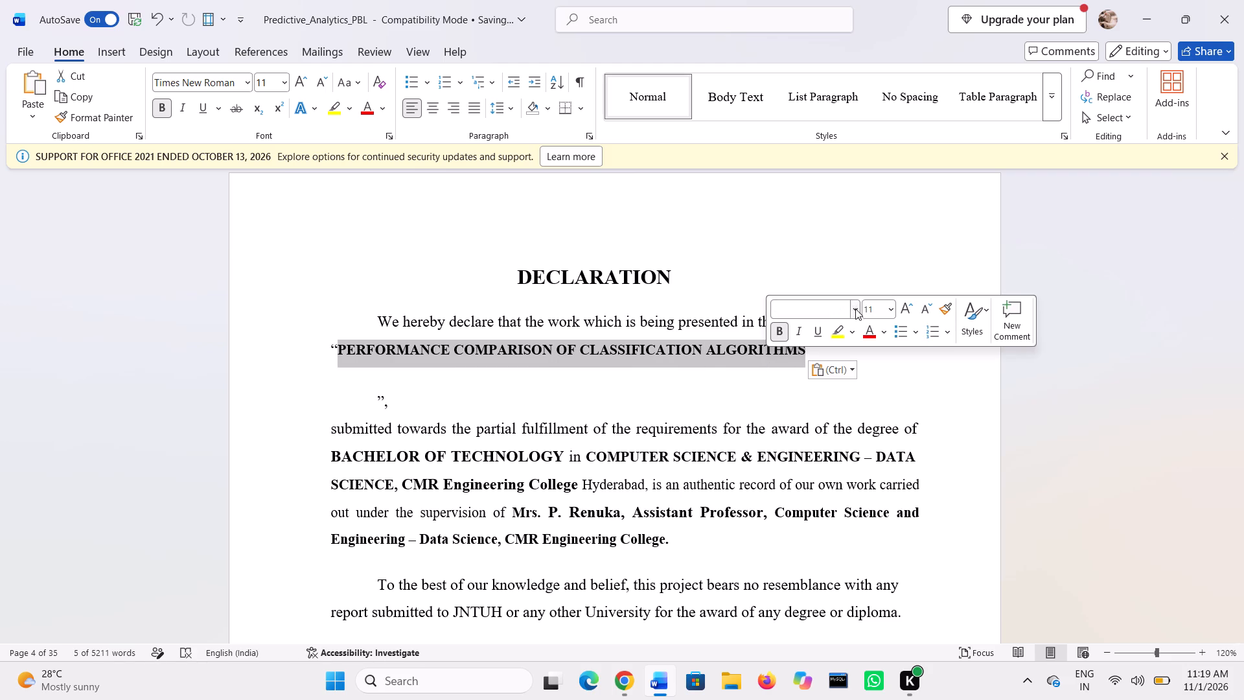
{"action": "left_click", "coordinate": [866, 311]}
{"action": "type", "text": "12"}
{"action": "key", "text": "Return"}
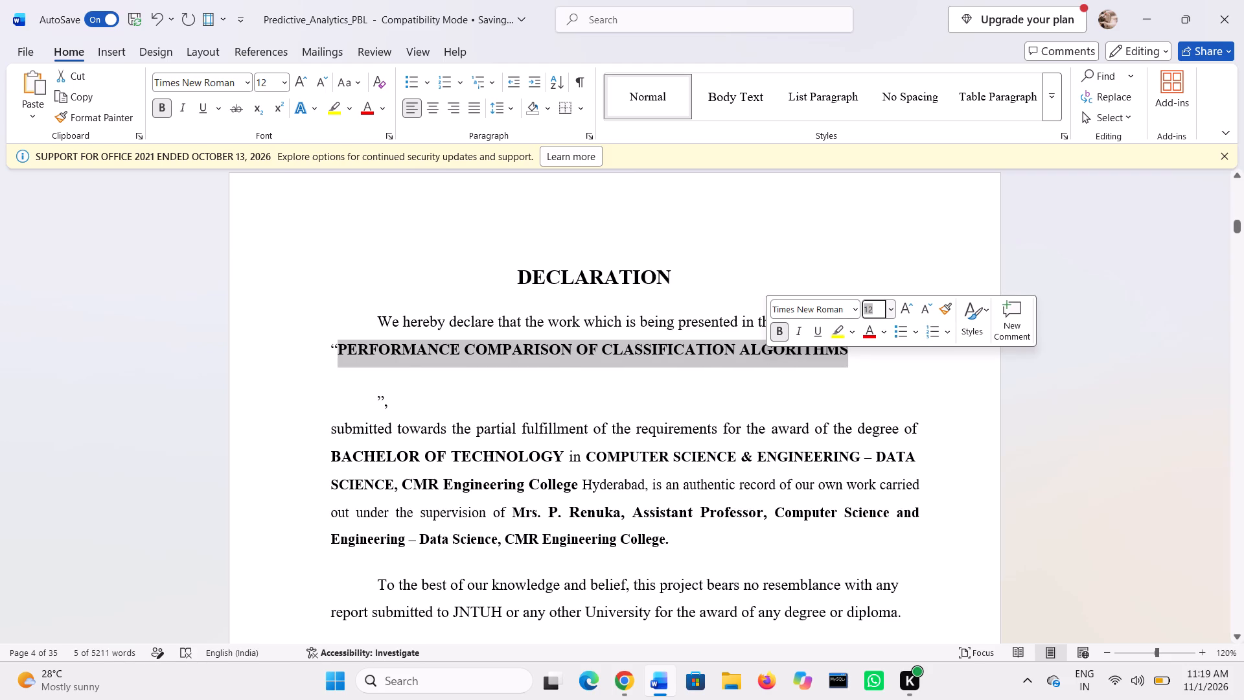
Remove the indent and line break before the closing quotation mark so it directly follows the Declaration page's dissertation title.
{"action": "left_click", "coordinate": [374, 401]}
{"action": "key", "text": "BackSpace"}
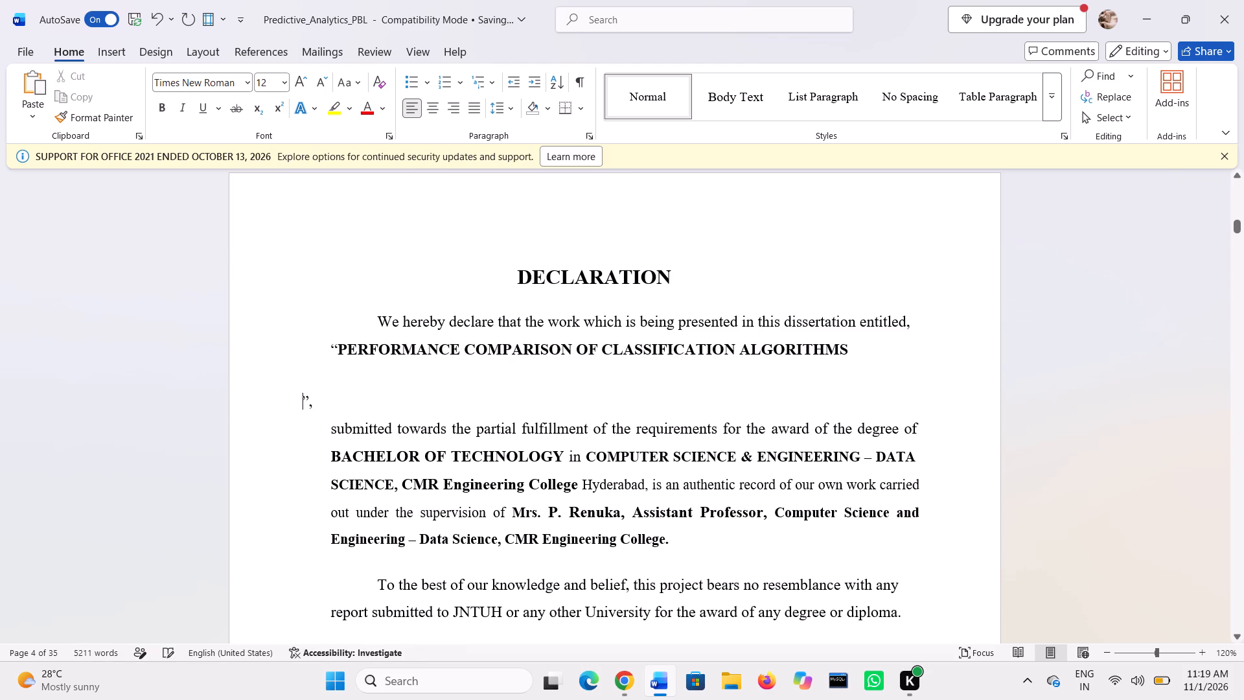
{"action": "key", "text": "BackSpace"}
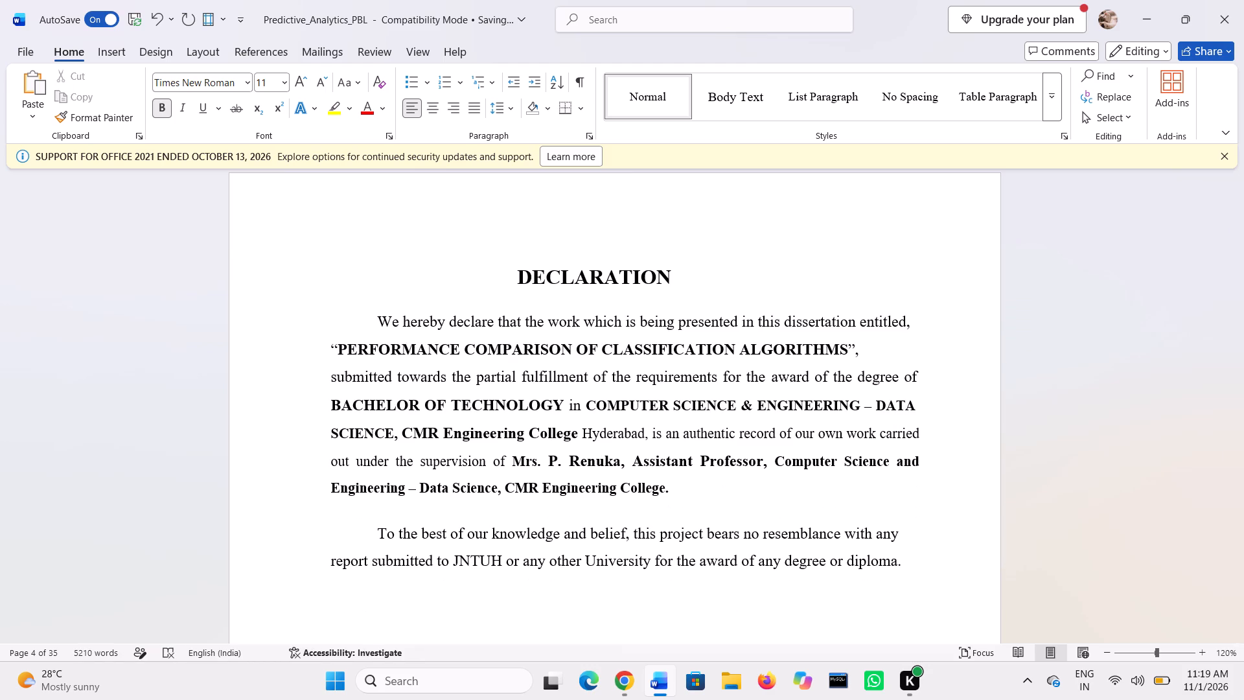
Add the words "we have" after the quoted dissertation title in the Declaration paragraph.
{"action": "left_click", "coordinate": [877, 351]}
{"action": "key", "text": "space"}
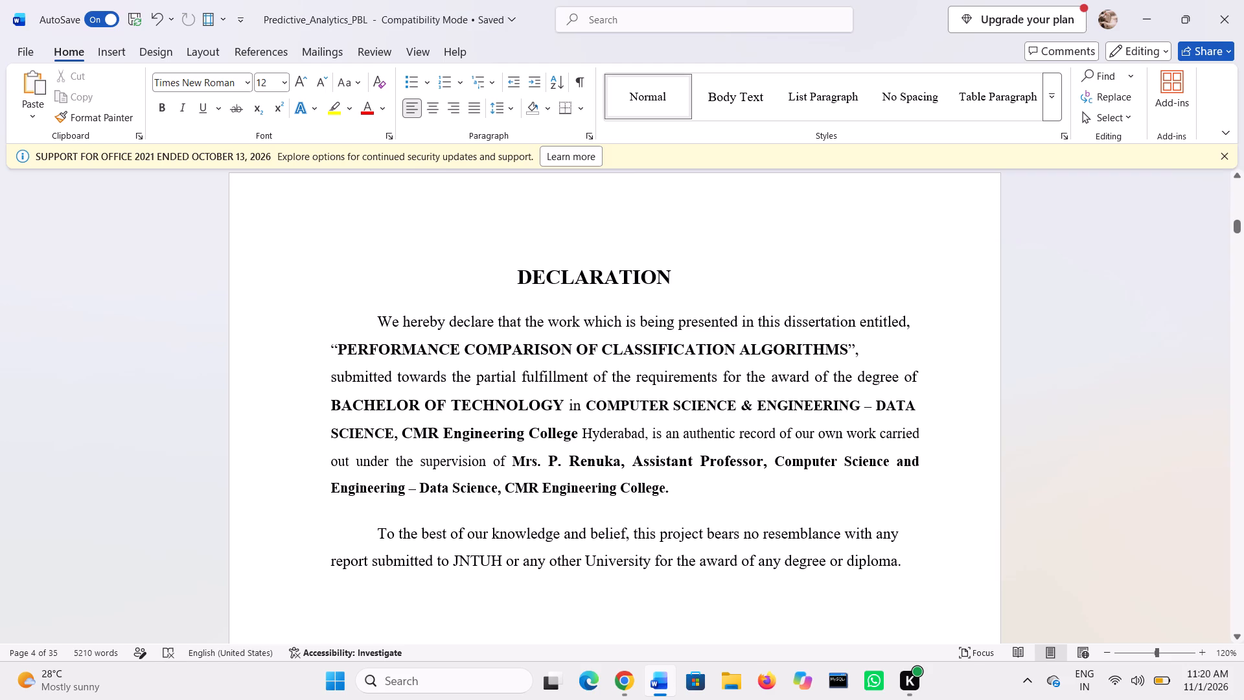
{"action": "type", "text": "we havee"}
{"action": "key", "text": "BackSpace"}
Save the report document.
{"action": "scroll", "coordinate": [879, 344], "scroll_direction": "down", "scroll_amount": 1}
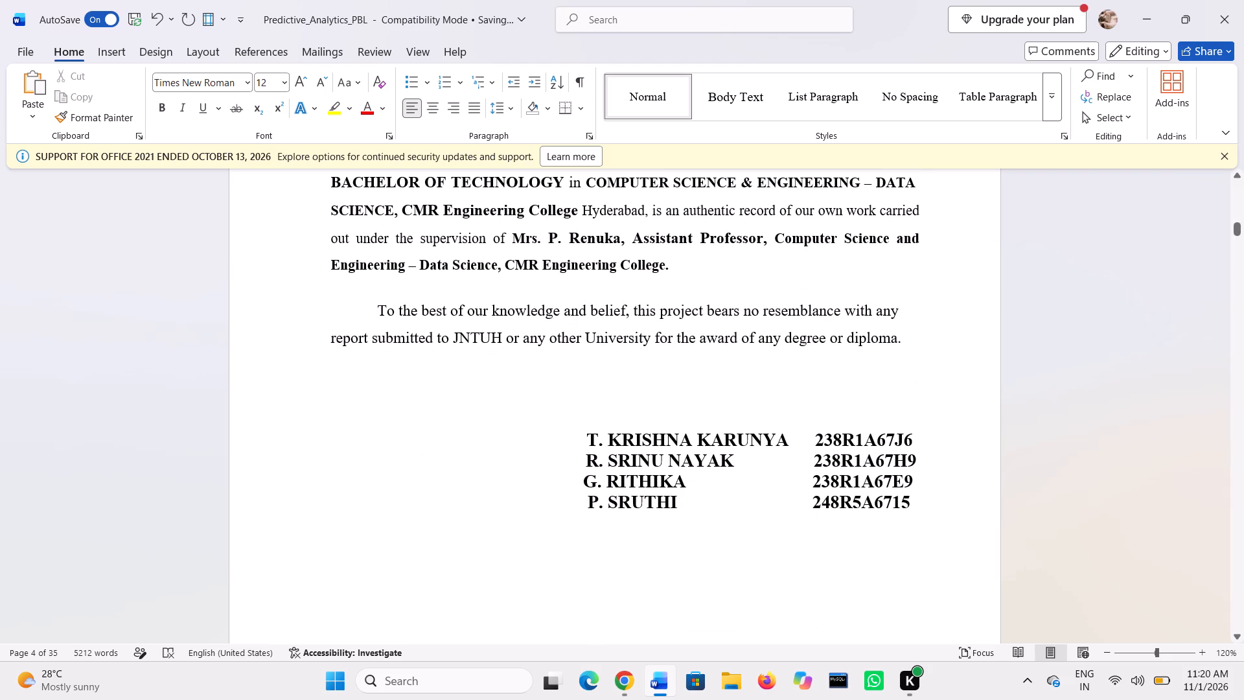
{"action": "scroll", "coordinate": [879, 344], "scroll_direction": "down", "scroll_amount": 3}
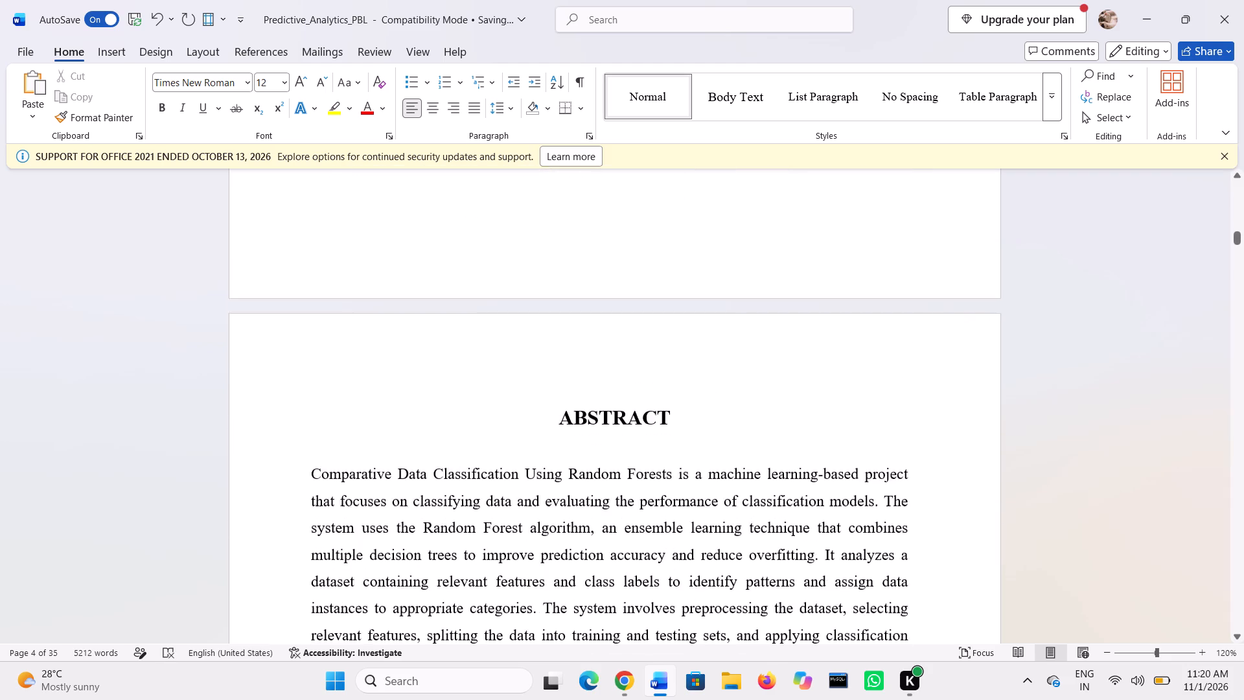
{"action": "scroll", "coordinate": [879, 344], "scroll_direction": "down", "scroll_amount": 5}
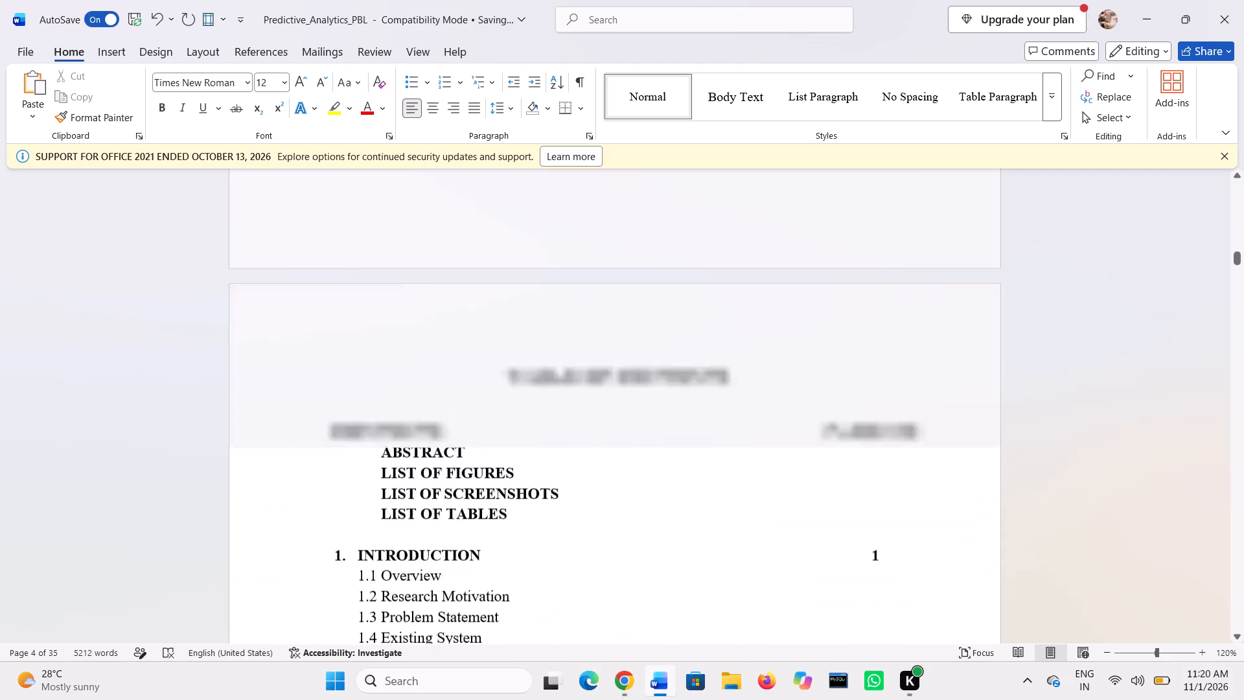
{"action": "scroll", "coordinate": [879, 344], "scroll_direction": "down", "scroll_amount": 1}
{"action": "key", "text": "ctrl+s"}
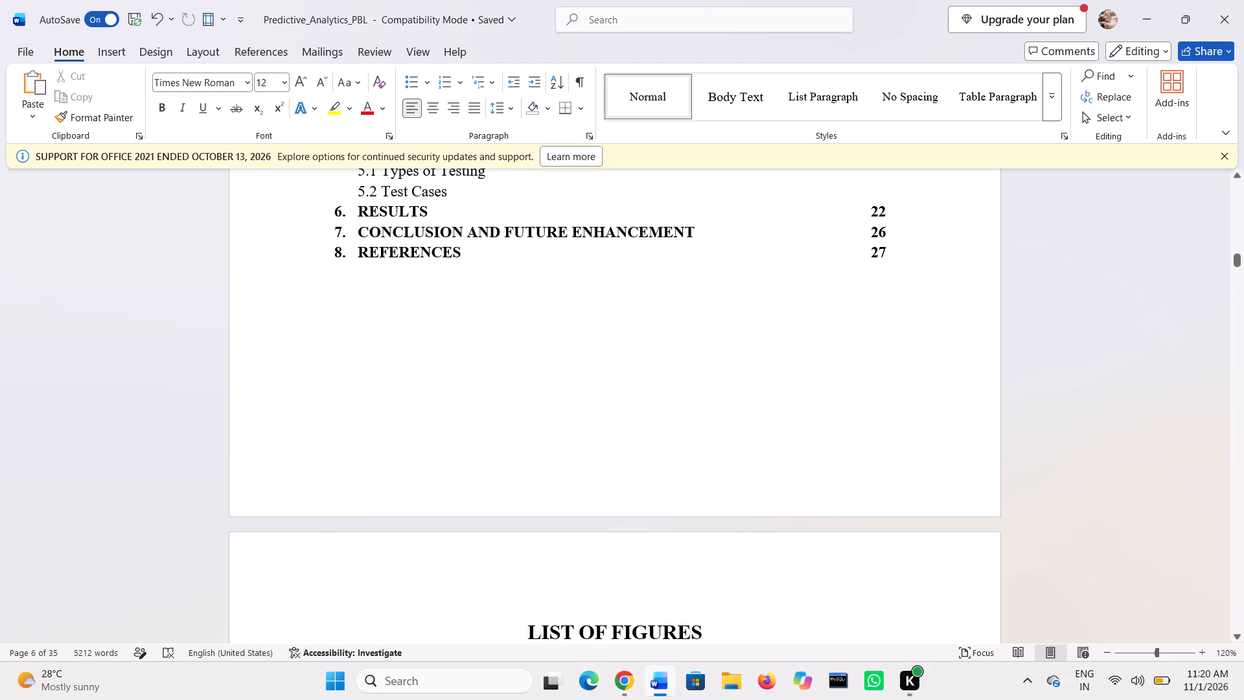
Review the end of the table of contents and the List of Figures page that follows it.
{"action": "scroll", "coordinate": [691, 405], "scroll_direction": "up", "scroll_amount": 1}
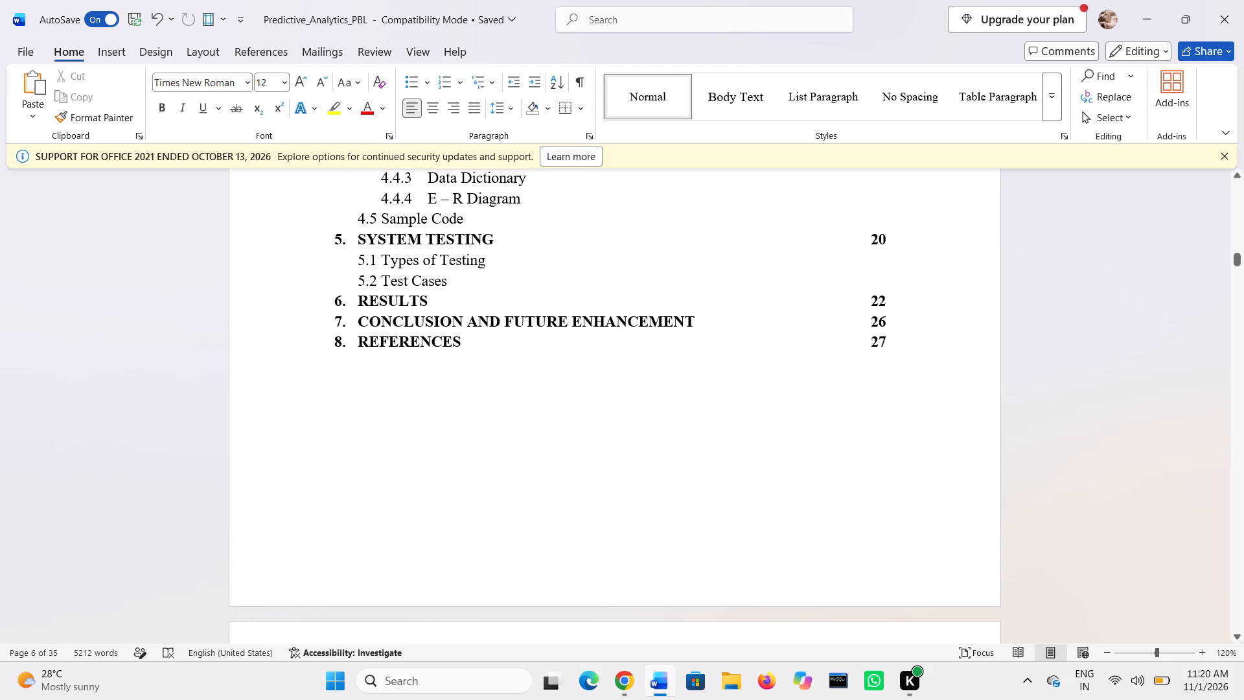
{"action": "scroll", "coordinate": [568, 458], "scroll_direction": "up", "scroll_amount": 1}
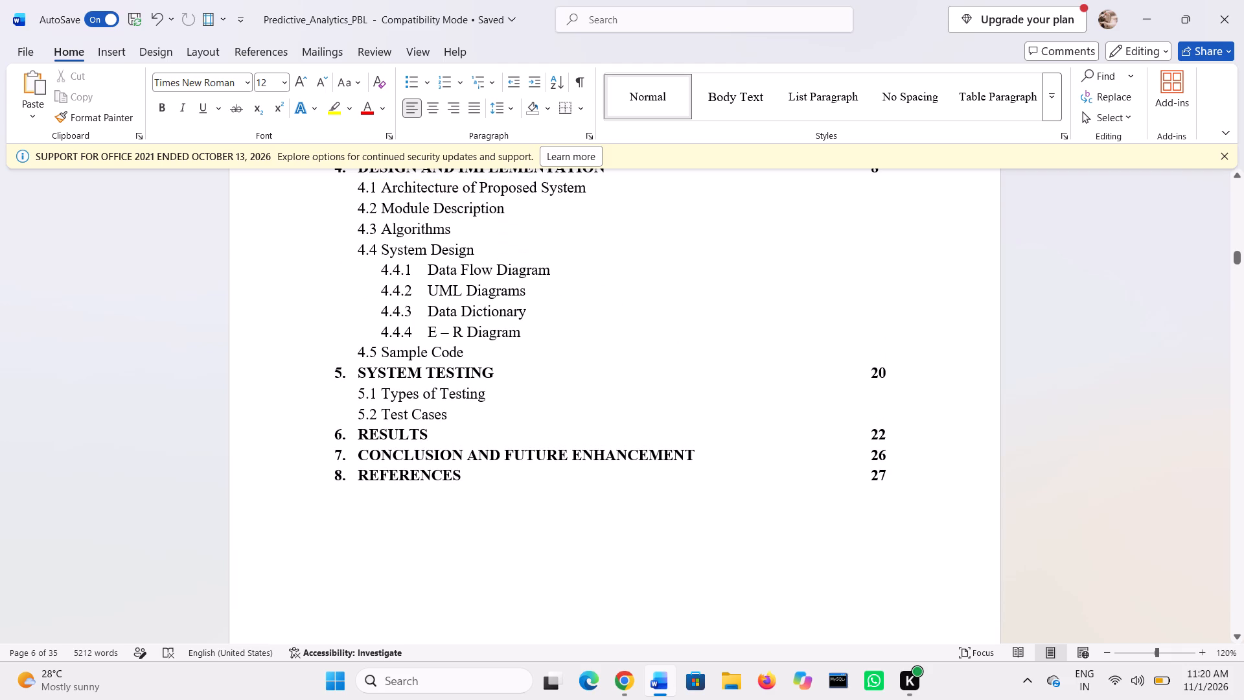
{"action": "scroll", "coordinate": [548, 504], "scroll_direction": "down", "scroll_amount": 1}
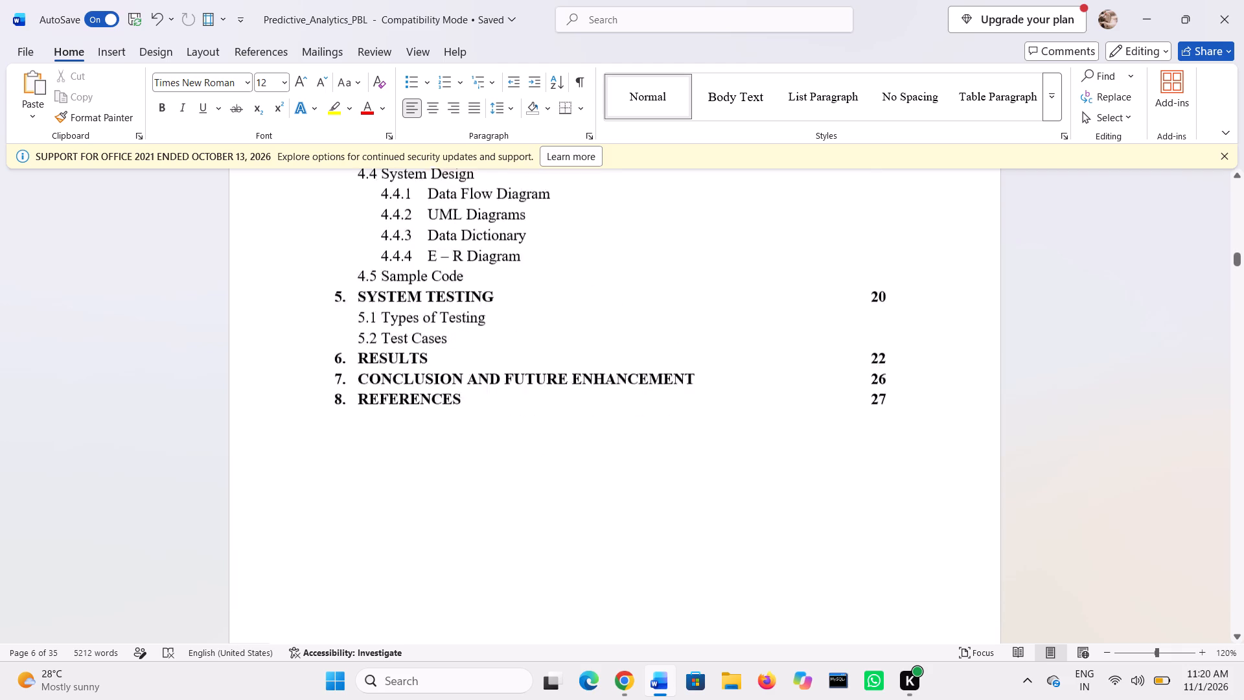
{"action": "scroll", "coordinate": [548, 504], "scroll_direction": "down", "scroll_amount": 1}
{"action": "scroll", "coordinate": [548, 504], "scroll_direction": "up", "scroll_amount": 1}
{"action": "scroll", "coordinate": [548, 504], "scroll_direction": "down", "scroll_amount": 1}
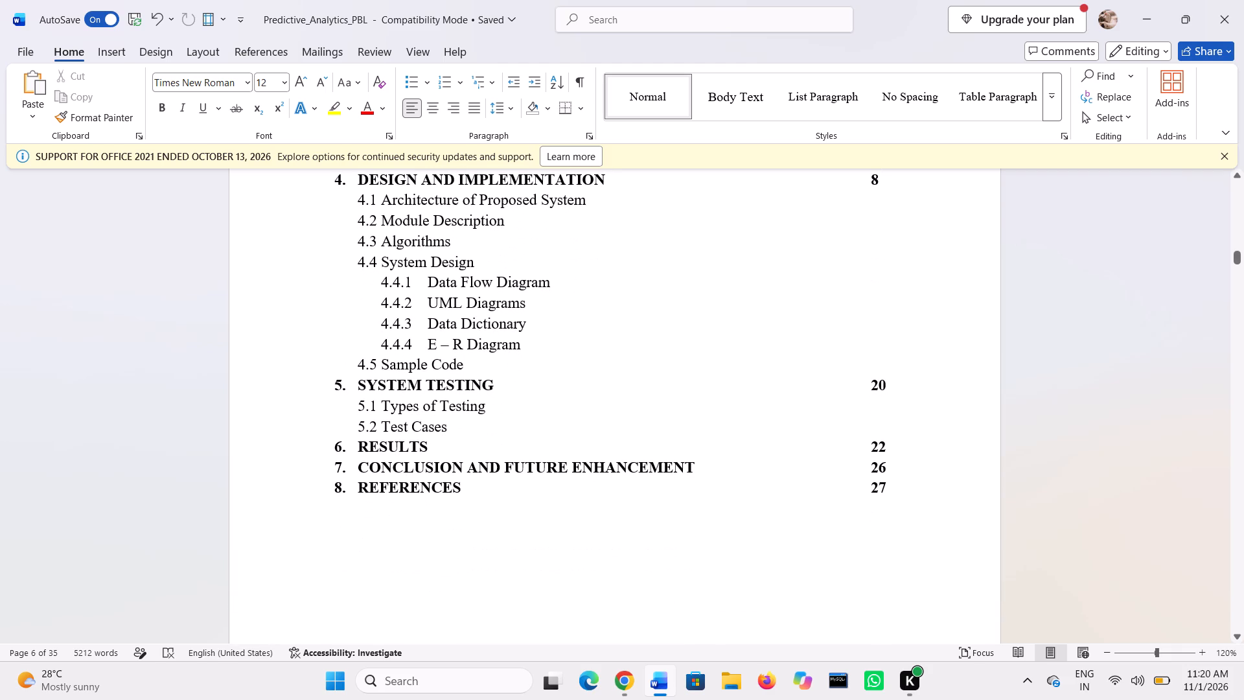
{"action": "scroll", "coordinate": [548, 504], "scroll_direction": "down", "scroll_amount": 2}
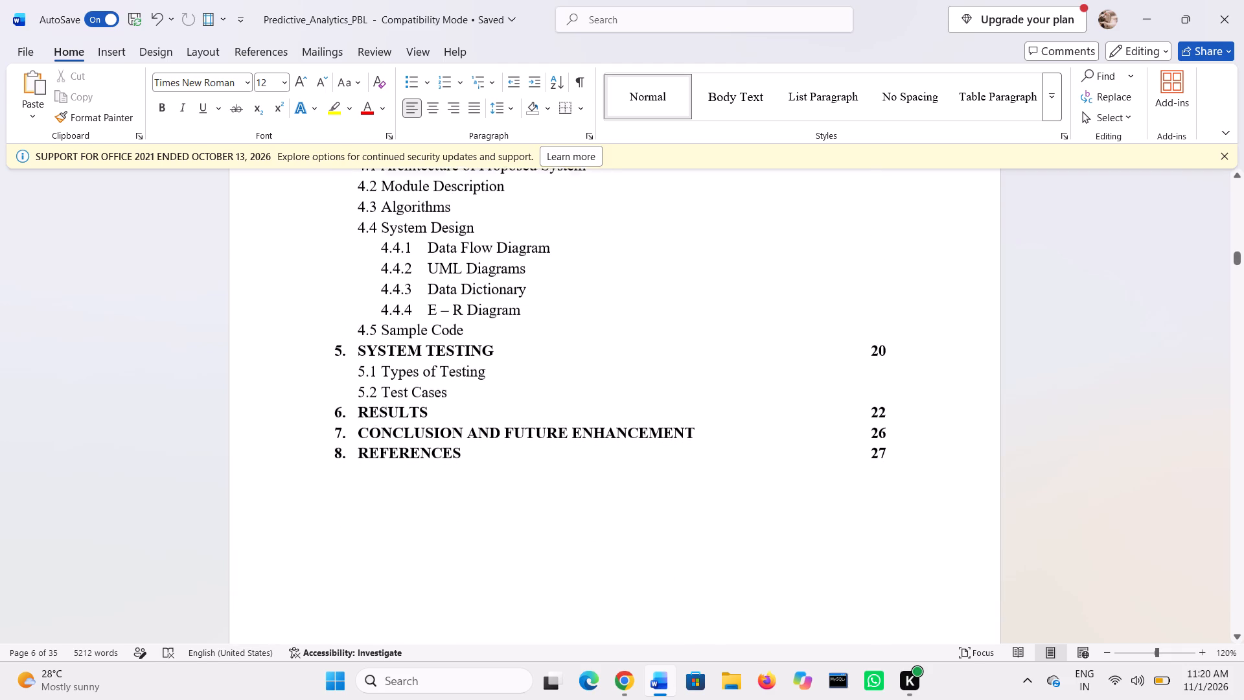
{"action": "scroll", "coordinate": [548, 504], "scroll_direction": "down", "scroll_amount": 3}
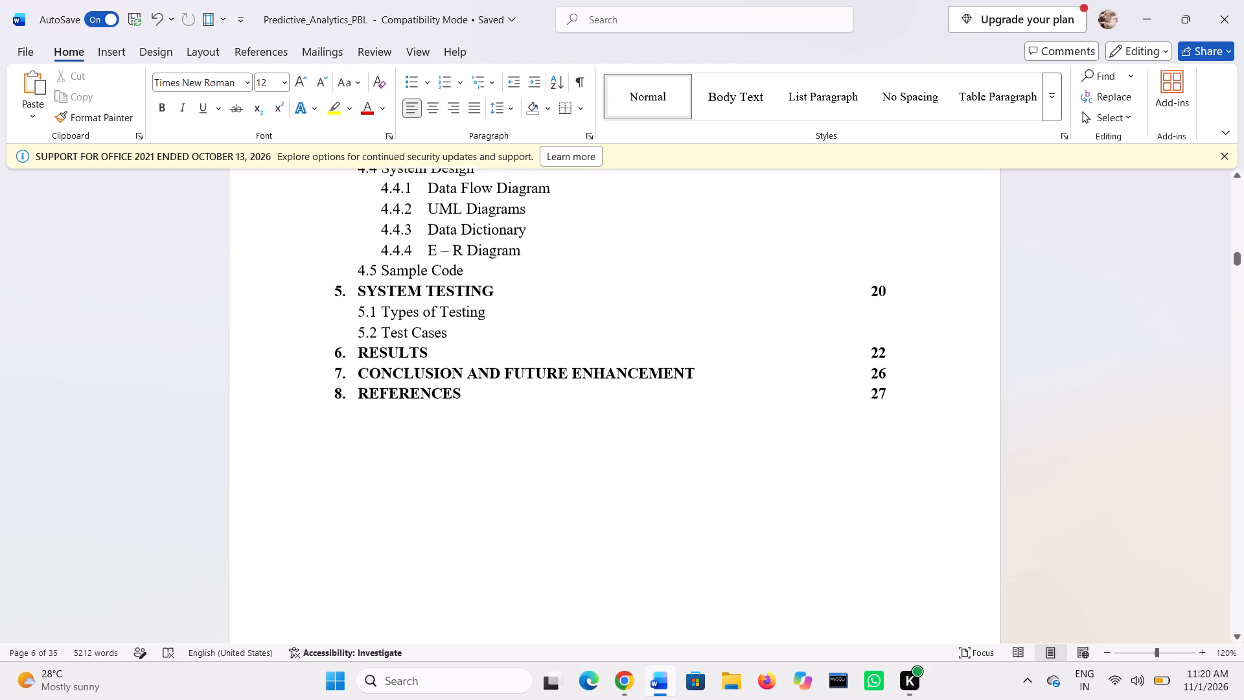
{"action": "scroll", "coordinate": [548, 504], "scroll_direction": "down", "scroll_amount": 3}
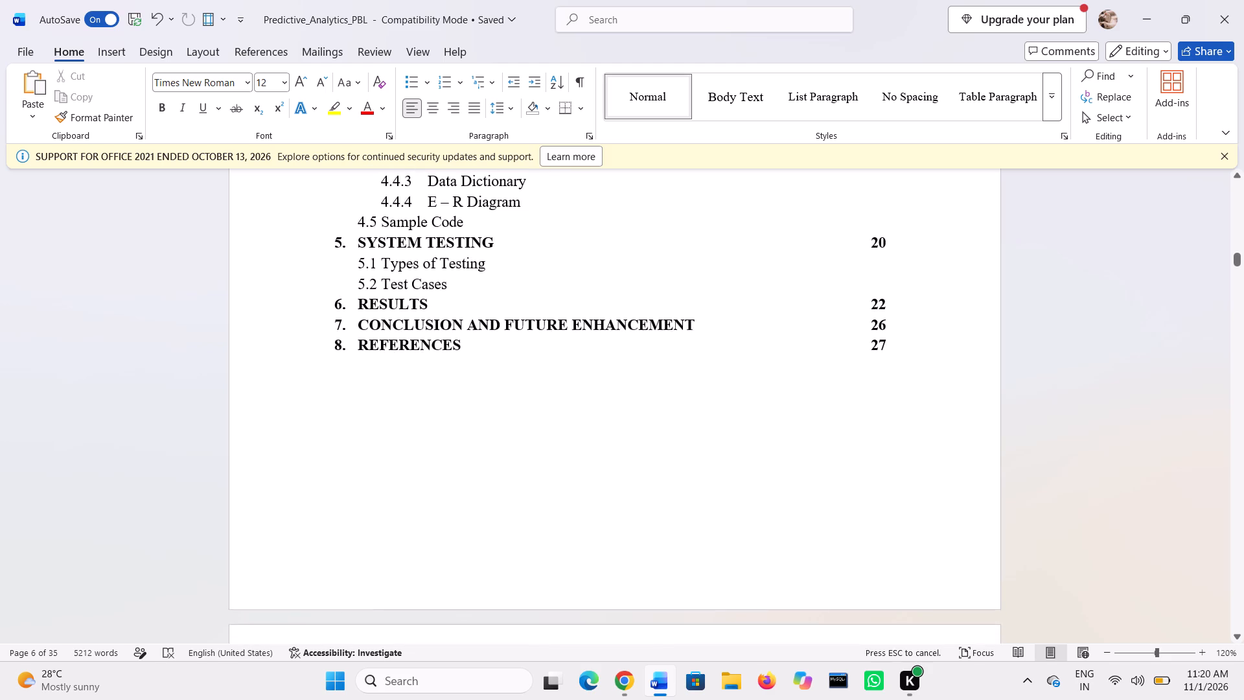
{"action": "scroll", "coordinate": [548, 504], "scroll_direction": "down", "scroll_amount": 2}
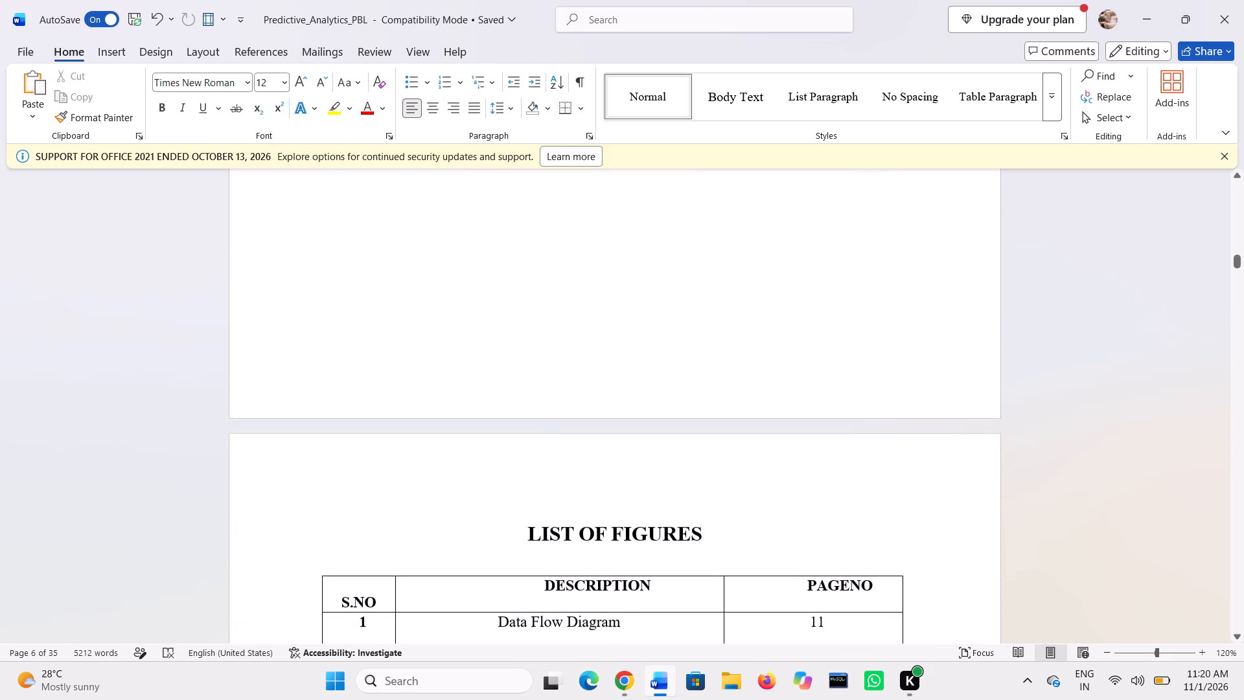
{"action": "scroll", "coordinate": [548, 504], "scroll_direction": "down", "scroll_amount": 2}
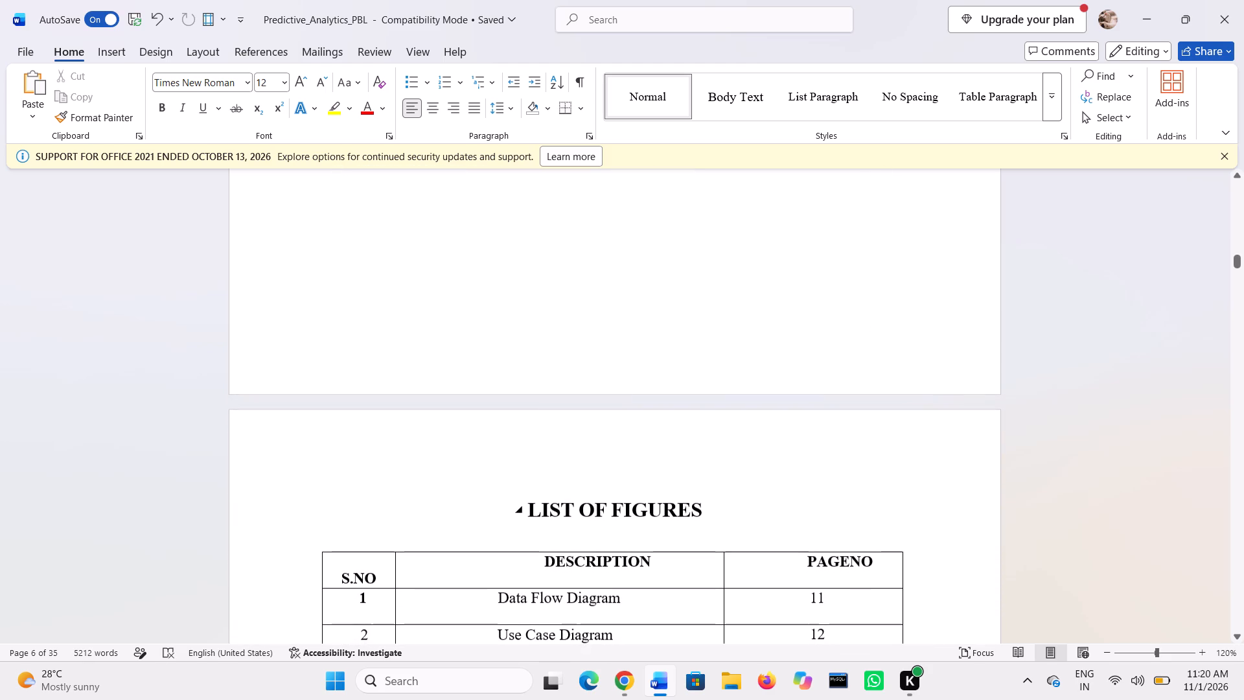
{"action": "scroll", "coordinate": [548, 504], "scroll_direction": "down", "scroll_amount": 1}
Review the Declaration and Acknowledgement pages again.
{"action": "scroll", "coordinate": [548, 504], "scroll_direction": "up", "scroll_amount": 5}
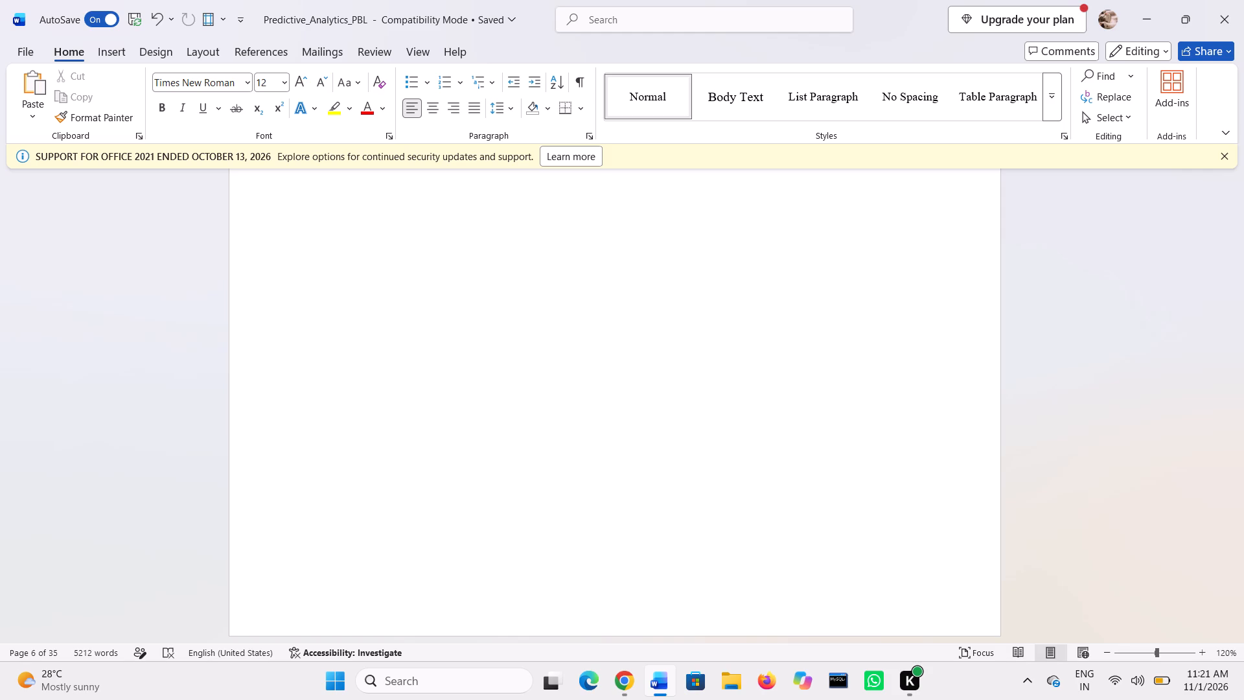
{"action": "scroll", "coordinate": [626, 612], "scroll_direction": "up", "scroll_amount": 5}
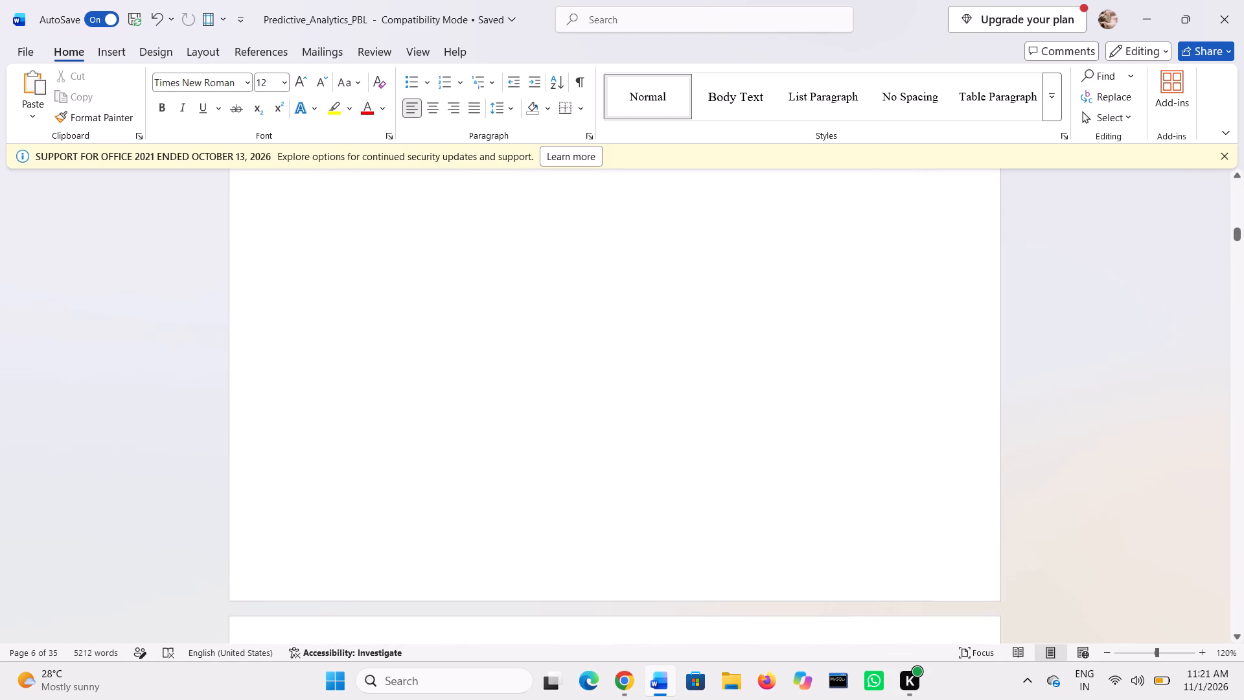
{"action": "scroll", "coordinate": [626, 612], "scroll_direction": "up", "scroll_amount": 5}
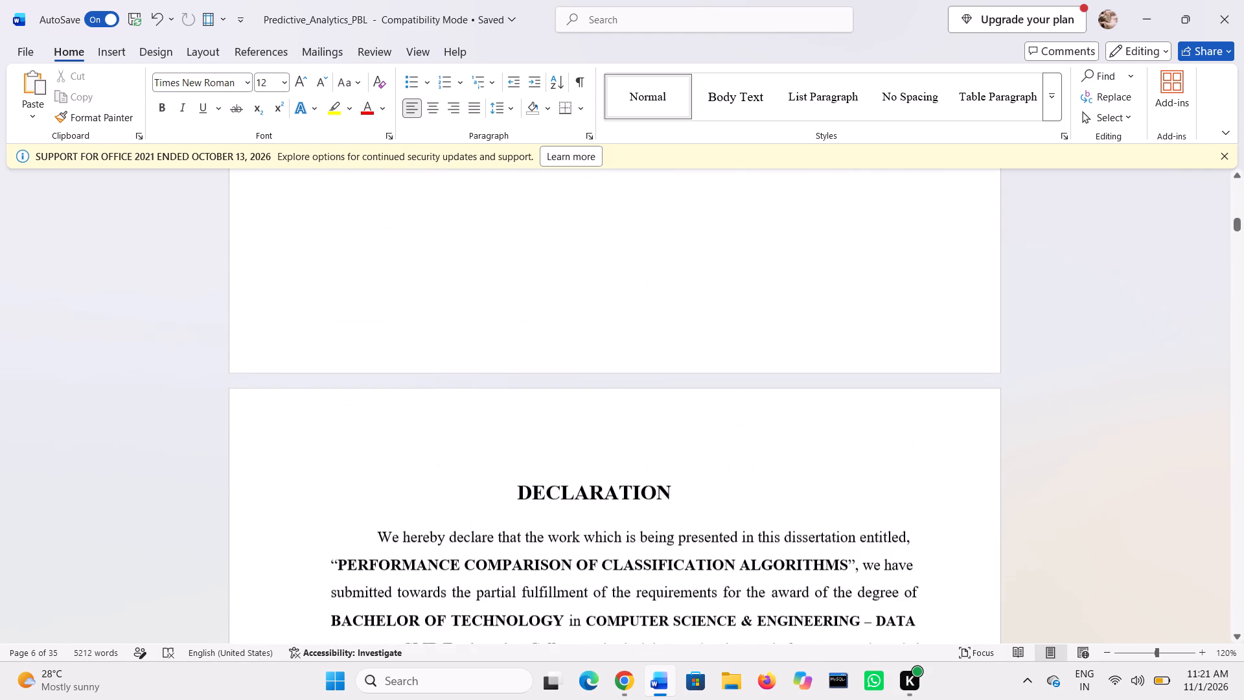
{"action": "scroll", "coordinate": [626, 612], "scroll_direction": "up", "scroll_amount": 2}
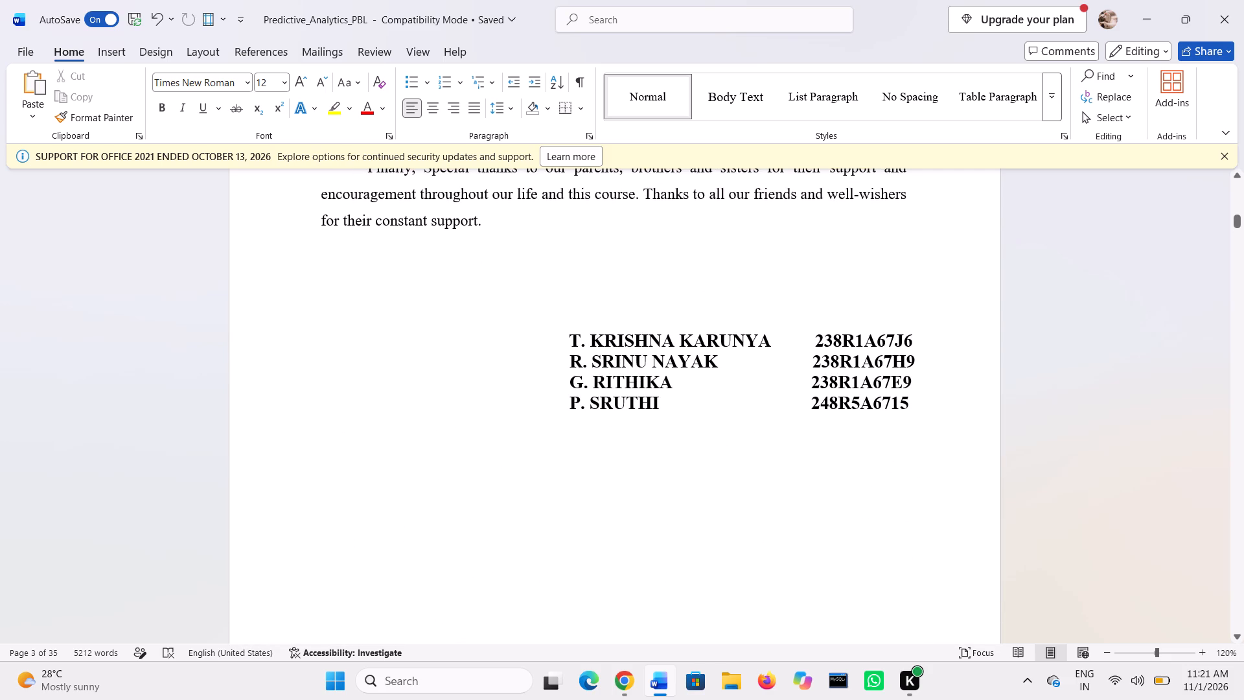
{"action": "scroll", "coordinate": [626, 612], "scroll_direction": "up", "scroll_amount": 4}
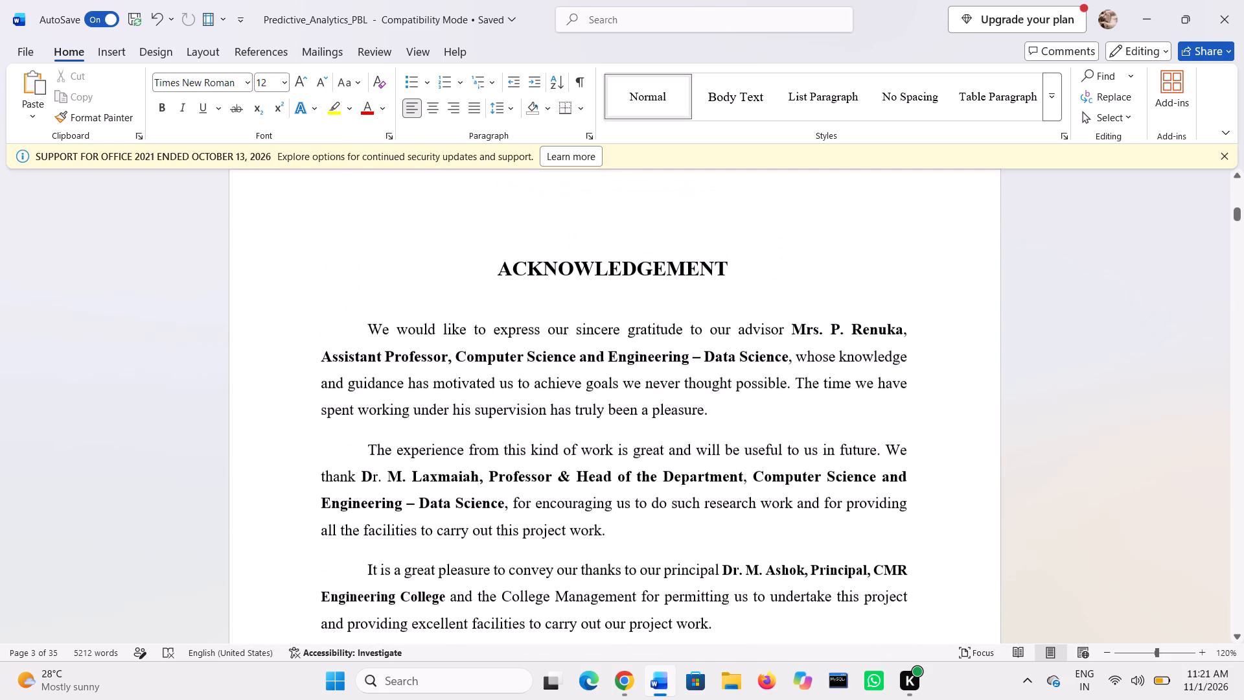
{"action": "scroll", "coordinate": [626, 612], "scroll_direction": "up", "scroll_amount": 1}
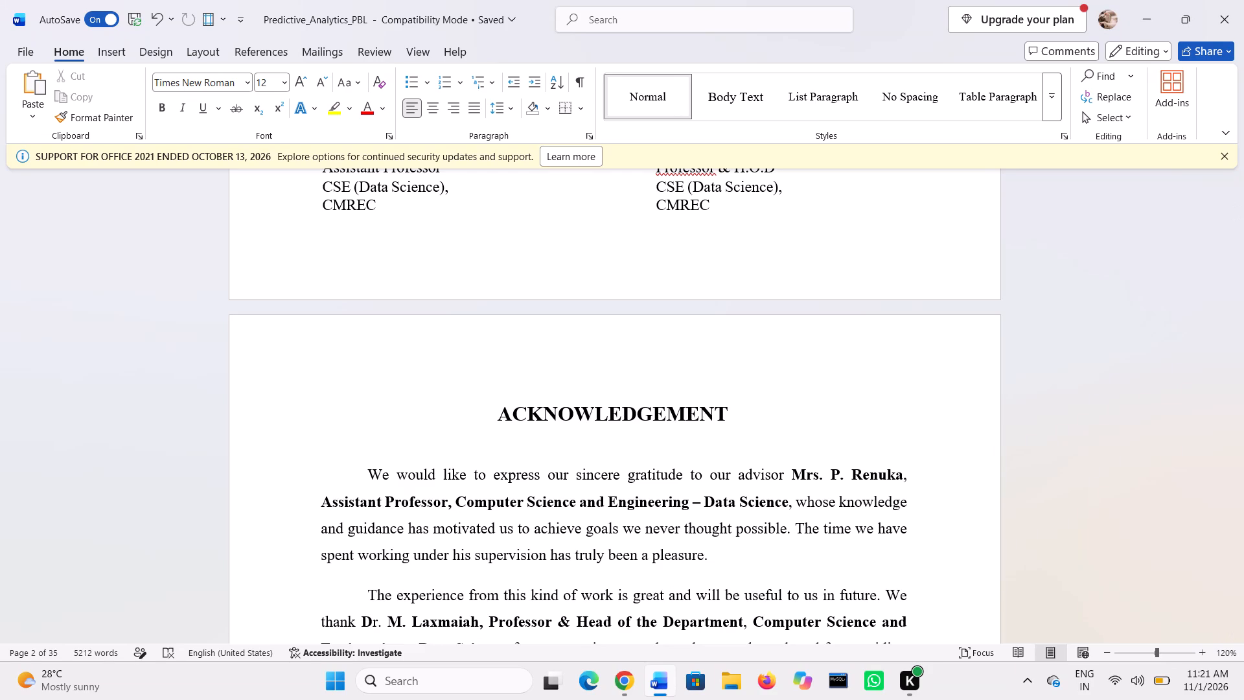
Delete the "LIST OF FIGURES" heading above the figures table.
{"action": "scroll", "coordinate": [654, 628], "scroll_direction": "down", "scroll_amount": 10}
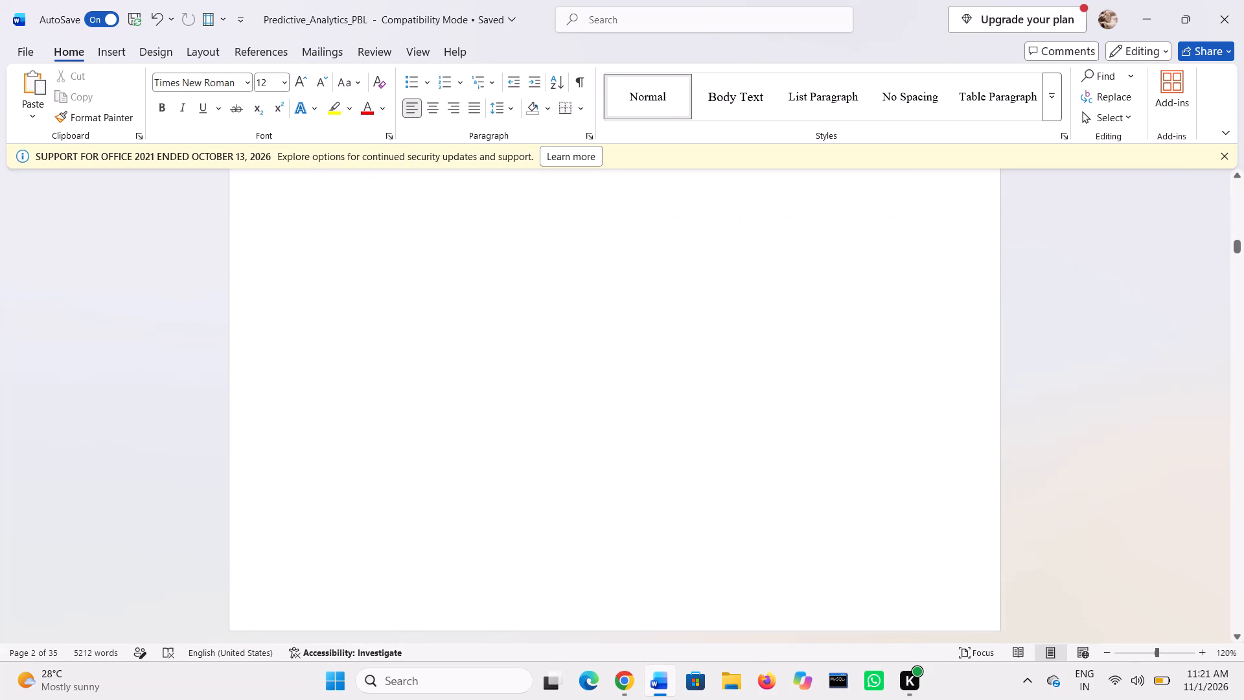
{"action": "scroll", "coordinate": [654, 628], "scroll_direction": "down", "scroll_amount": 4}
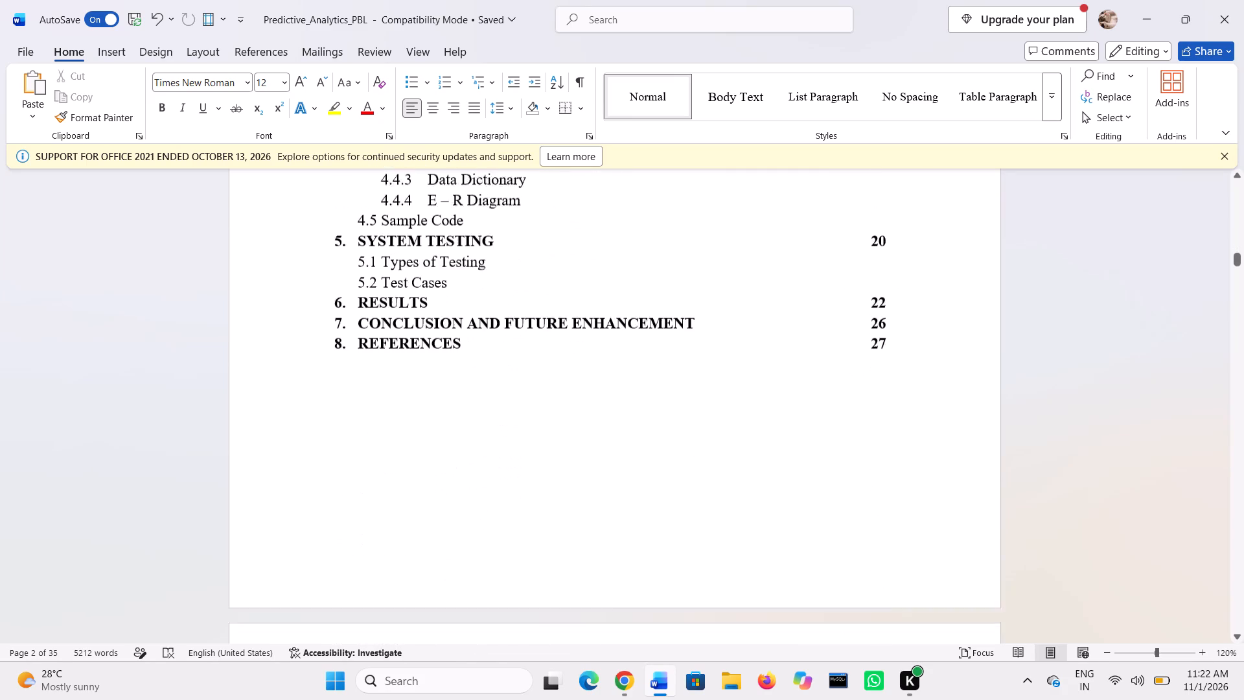
{"action": "scroll", "coordinate": [654, 628], "scroll_direction": "down", "scroll_amount": 4}
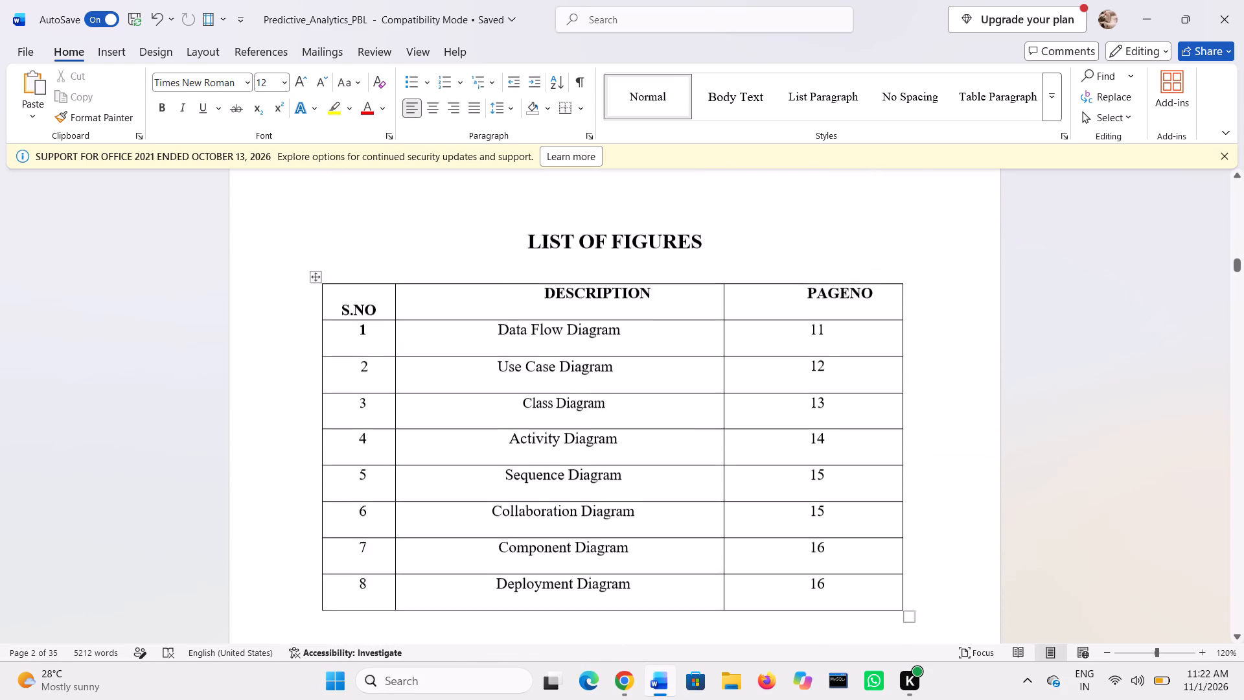
{"action": "scroll", "coordinate": [654, 628], "scroll_direction": "down", "scroll_amount": 2}
{"action": "scroll", "coordinate": [654, 628], "scroll_direction": "up", "scroll_amount": 1}
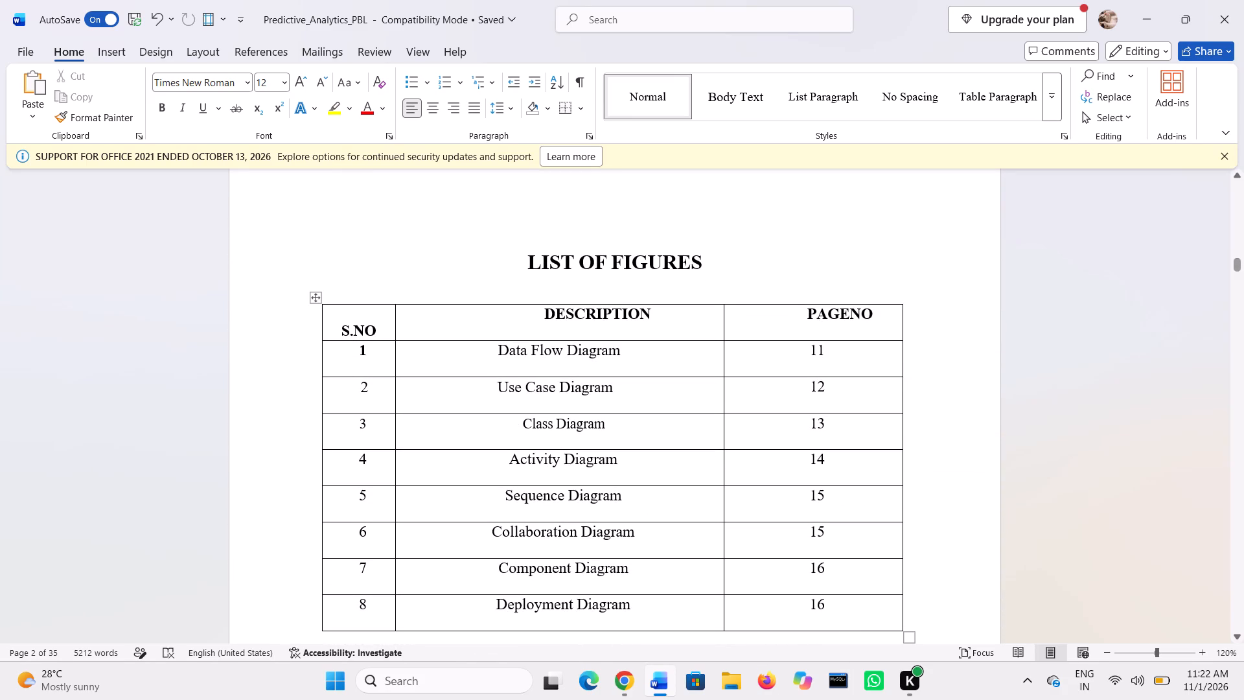
{"action": "left_click", "coordinate": [507, 262]}
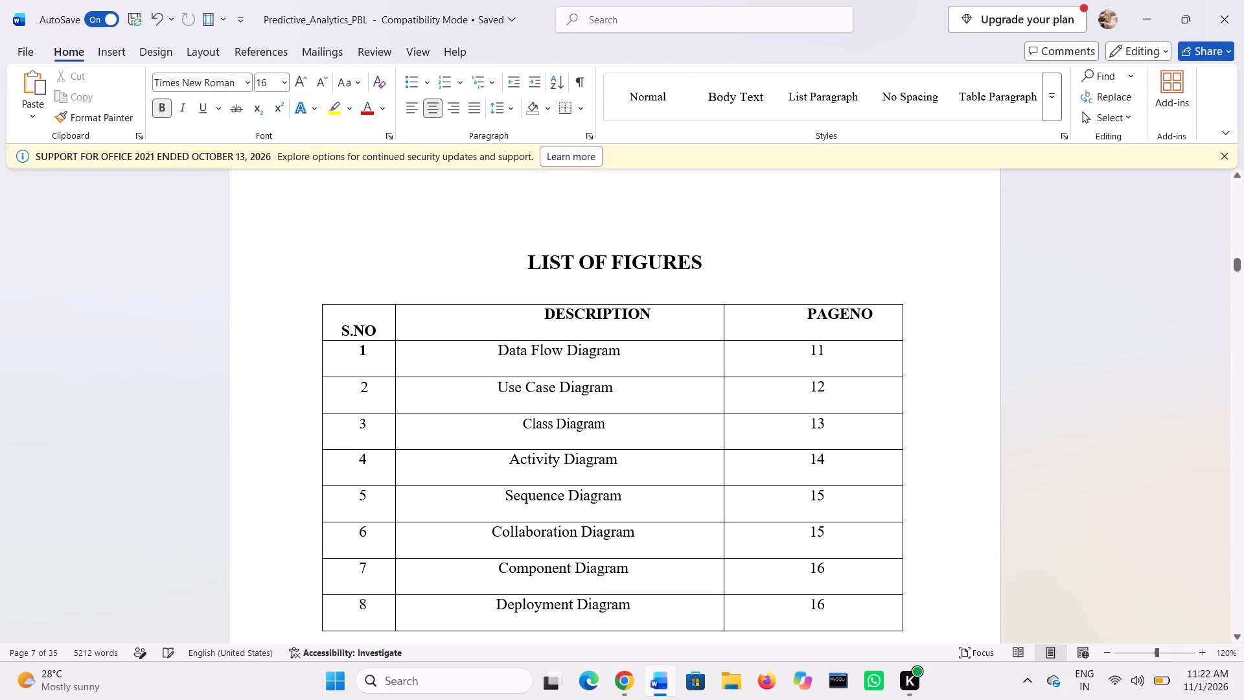
{"action": "key", "text": "Delete"}
{"action": "key", "text": "Delete"}
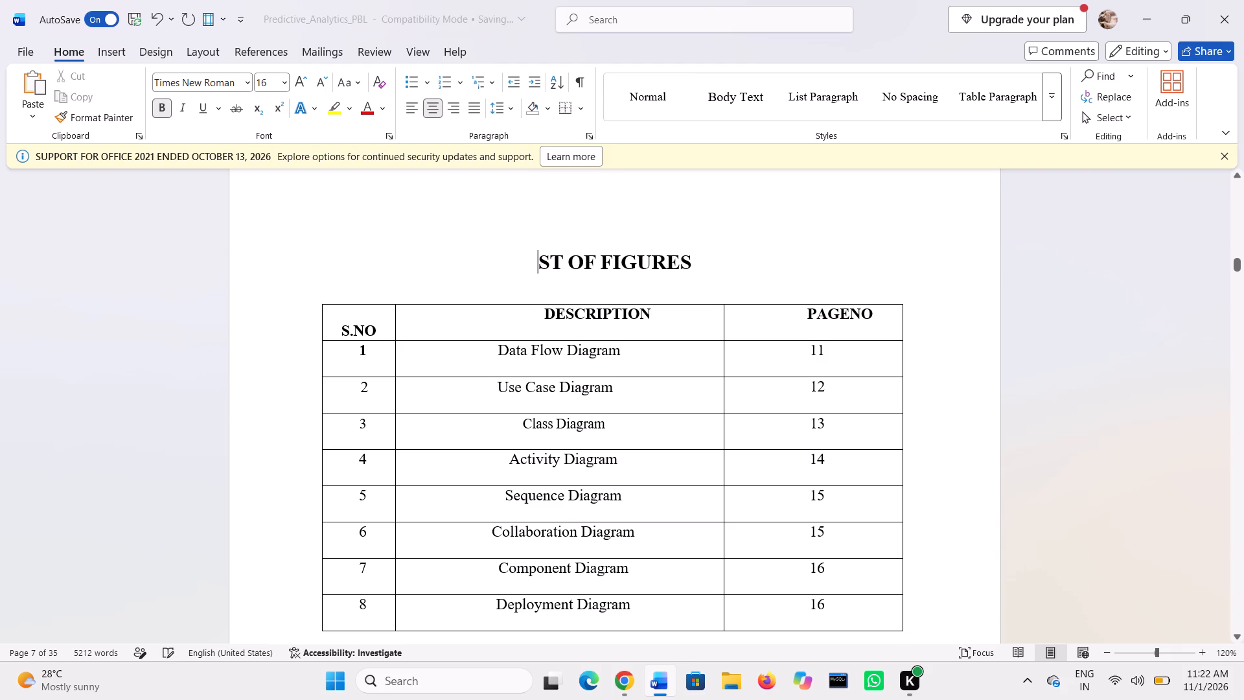
{"action": "key", "text": "Delete"}
{"action": "key", "text": "Delete"}
{"action": "key", "text": "Delete"}
{"action": "key", "text": "Delete"}
{"action": "key", "text": "Delete"}
{"action": "key", "text": "Delete"}
{"action": "key", "text": "Delete"}
{"action": "key", "text": "Delete"}
{"action": "key", "text": "Delete"}
{"action": "key", "text": "Delete"}
{"action": "key", "text": "Delete"}
{"action": "key", "text": "Delete"}
{"action": "key", "text": "Delete"}
{"action": "key", "text": "Delete"}
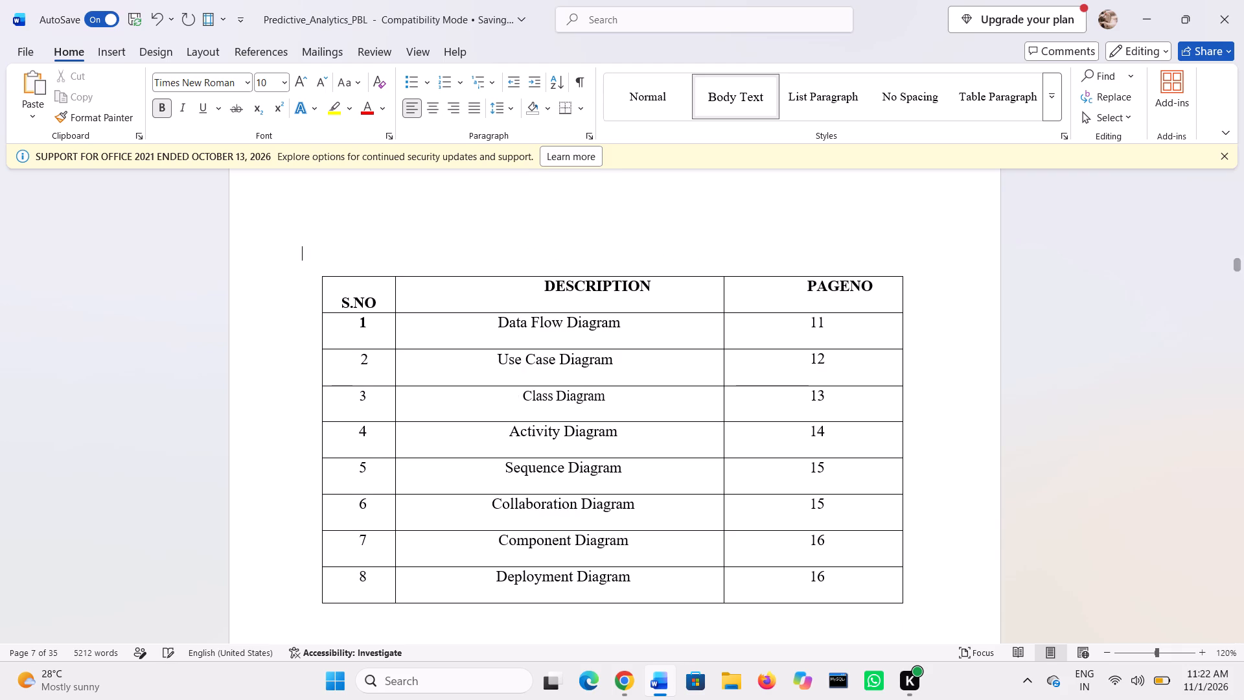
Delete the figures table together with the blank lines above it and the empty page it leaves.
{"action": "key", "text": "Delete"}
{"action": "key", "text": "Delete"}
{"action": "key", "text": "Delete"}
{"action": "key", "text": "Delete"}
{"action": "key", "text": "Delete"}
{"action": "key", "text": "Delete"}
{"action": "key", "text": "Delete"}
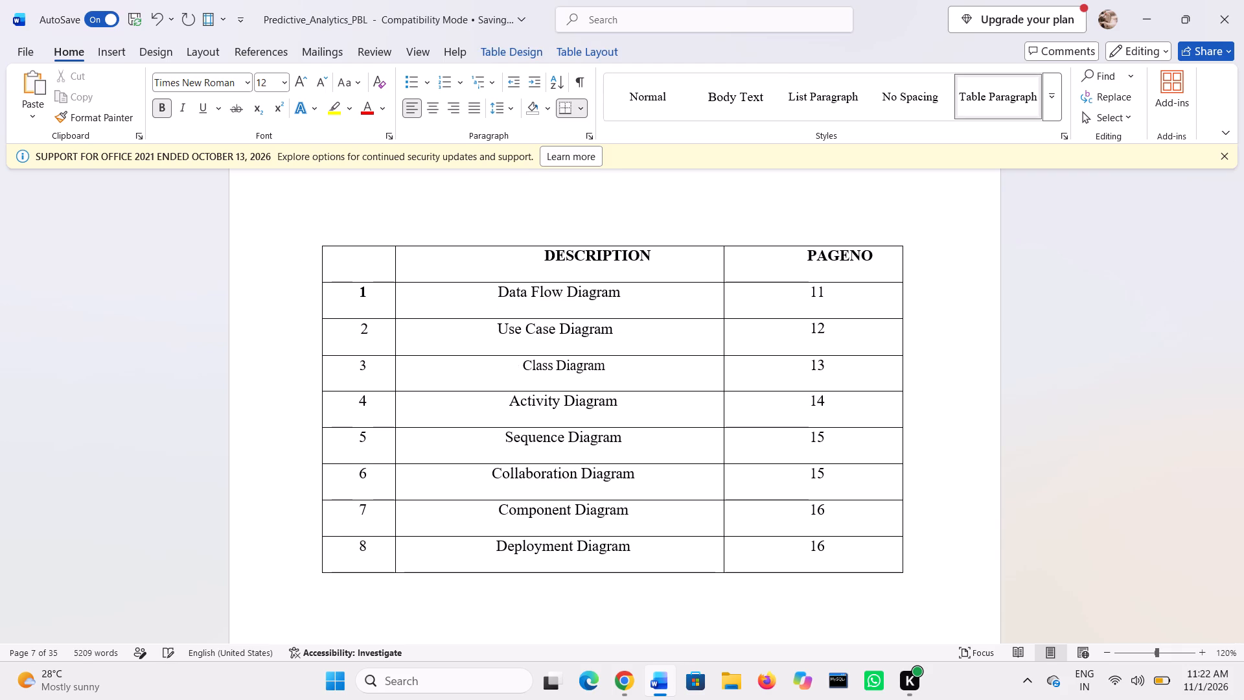
{"action": "key", "text": "Delete"}
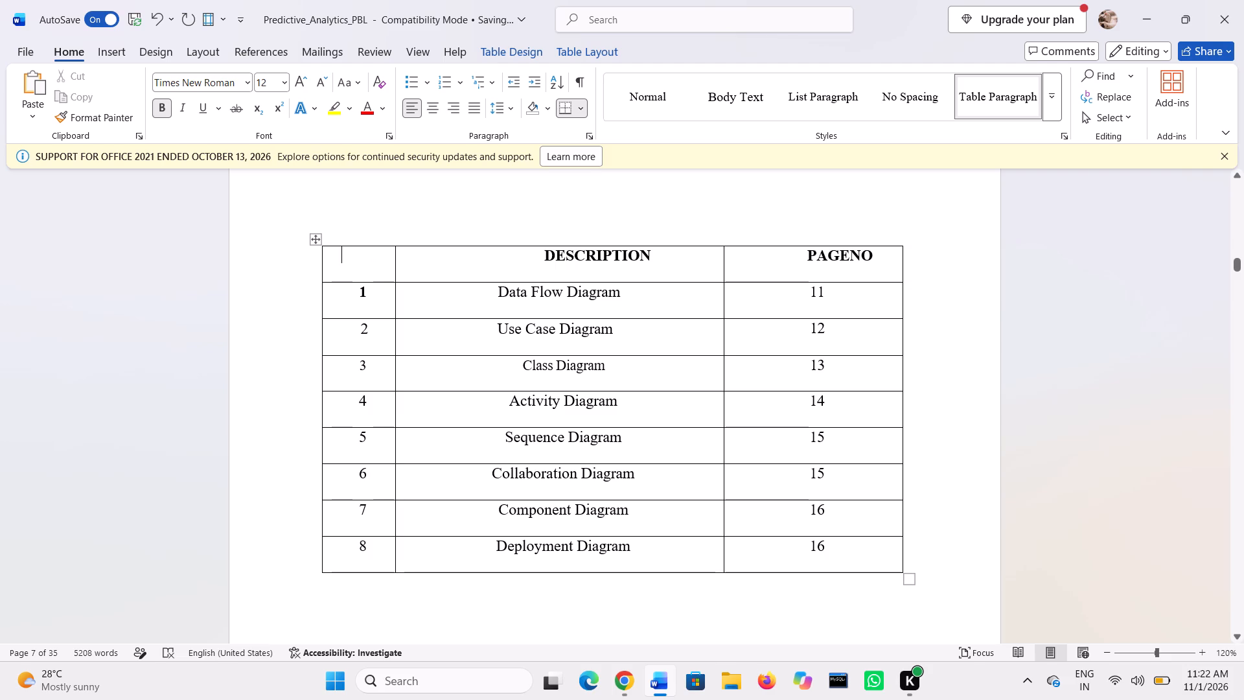
{"action": "right_click", "coordinate": [316, 241]}
{"action": "left_click", "coordinate": [354, 288]}
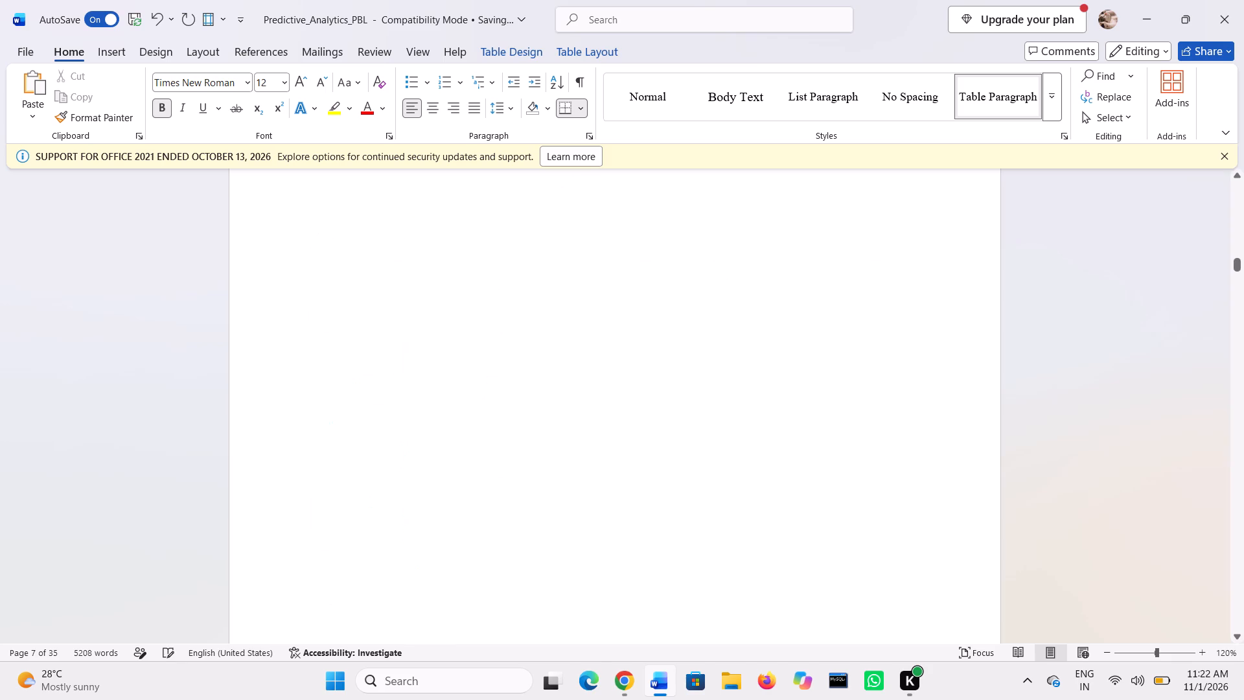
{"action": "scroll", "coordinate": [384, 395], "scroll_direction": "up", "scroll_amount": 2}
{"action": "left_click", "coordinate": [384, 395]}
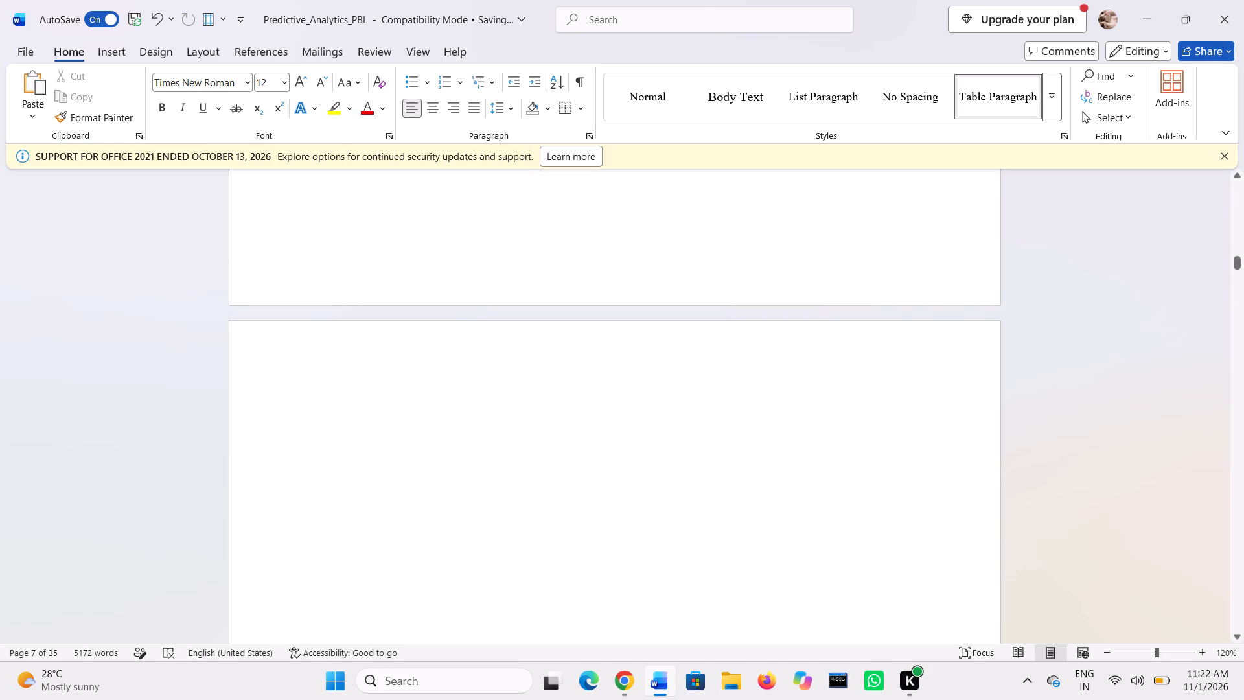
{"action": "key", "text": "Delete"}
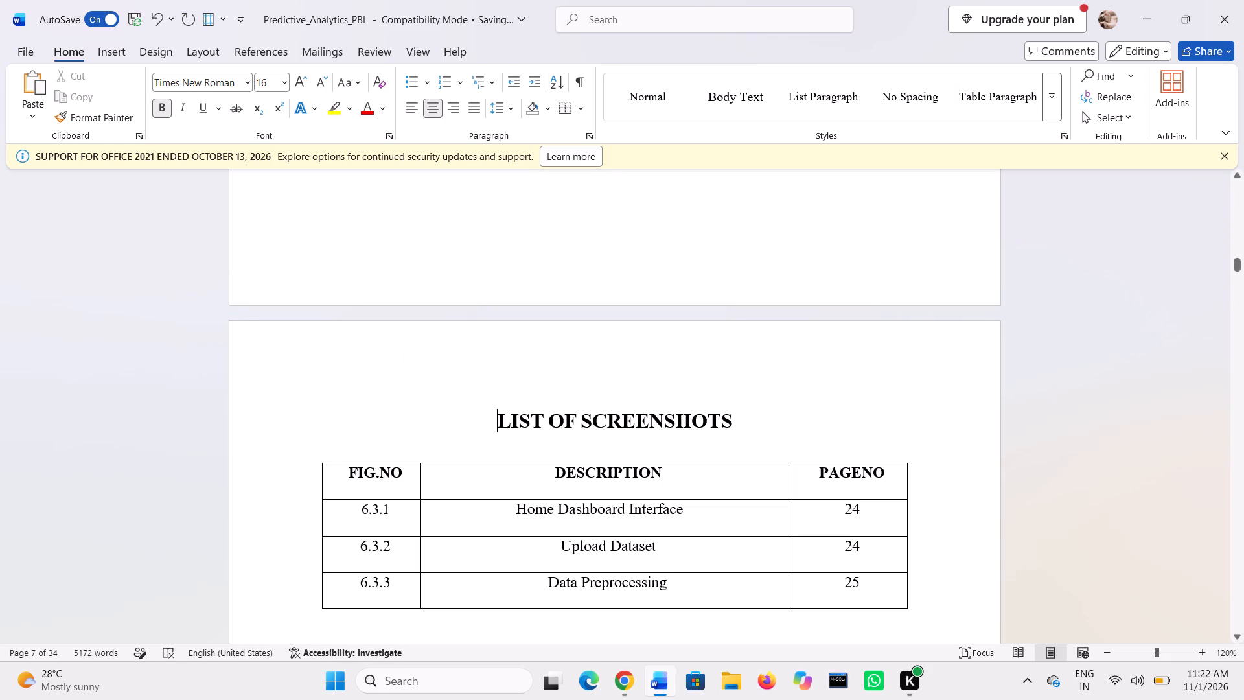
Delete the screenshots table, its "LIST OF SCREENSHOTS" heading and the leftover blank lines before Chapter 1.
{"action": "left_click", "coordinate": [312, 460]}
{"action": "right_click", "coordinate": [312, 460]}
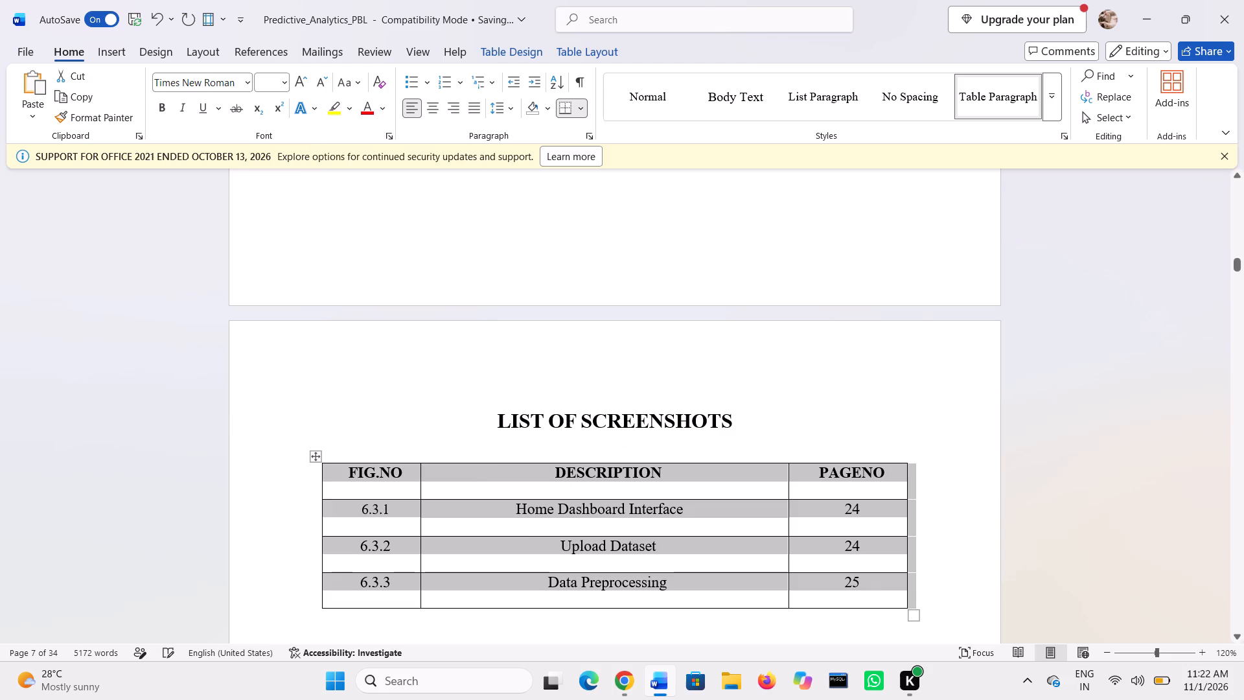
{"action": "left_click", "coordinate": [345, 125]}
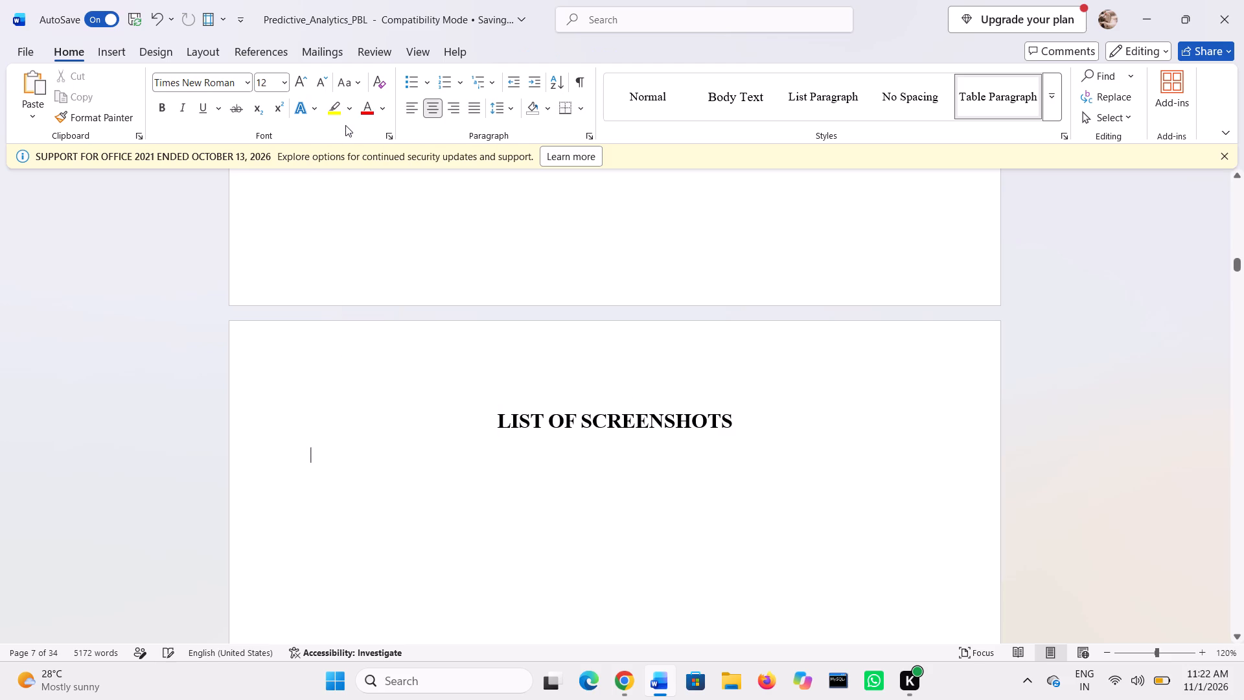
{"action": "left_click_drag", "start_coordinate": [497, 425], "coordinate": [673, 408]}
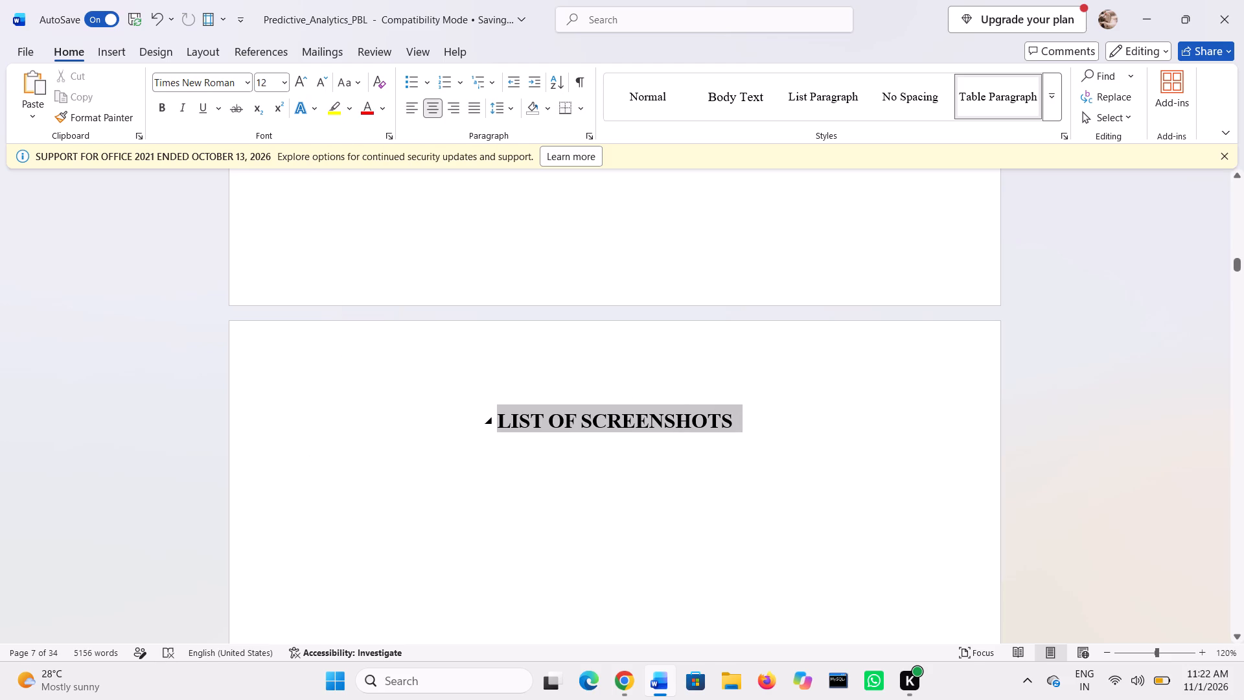
{"action": "left_click_drag", "start_coordinate": [673, 408], "coordinate": [680, 409]}
{"action": "key", "text": "Delete"}
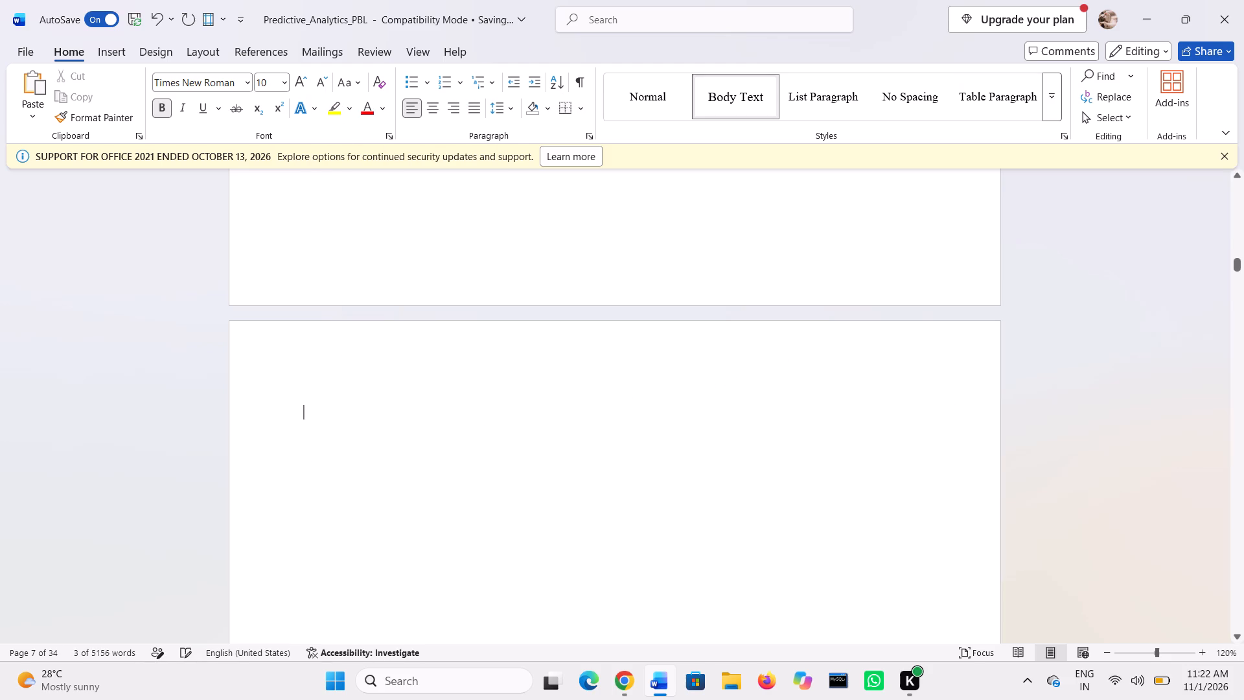
{"action": "key", "text": "Delete"}
{"action": "key", "text": "Delete"}
{"action": "key", "text": "Delete"}
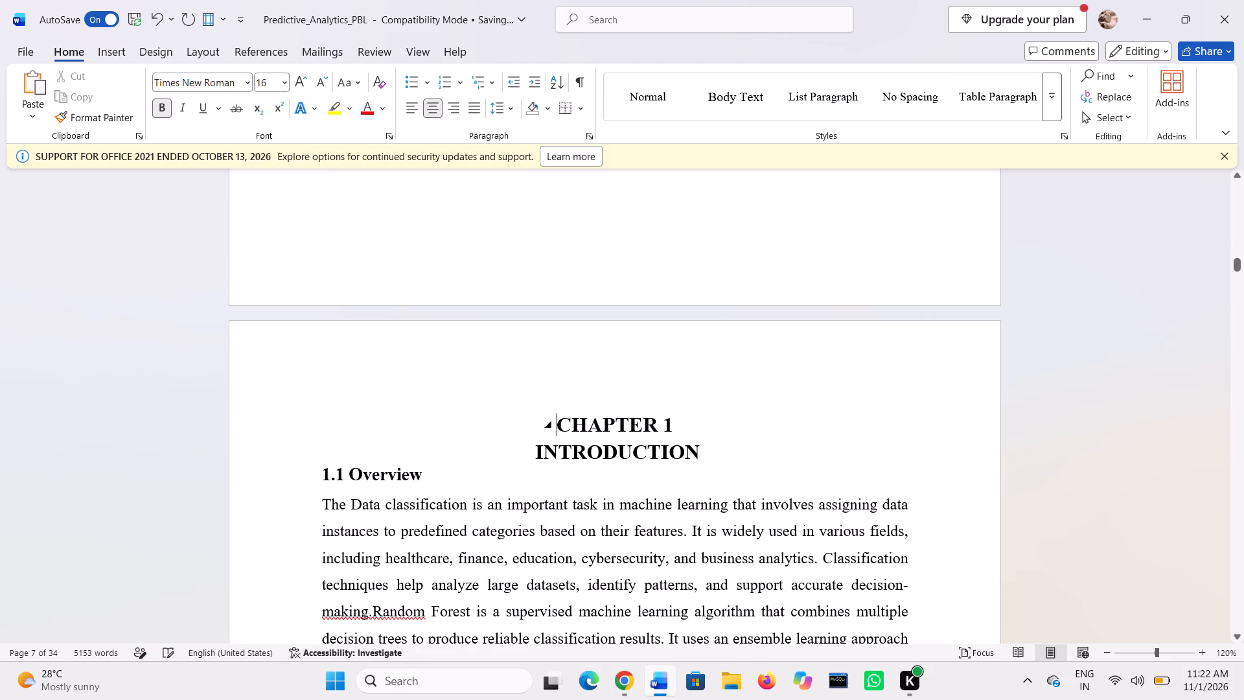
Delete sections 1.3 Problem Statement, 1.4 Existing System and 1.5 Proposed System, headings and text, from Chapter 1.
{"action": "scroll", "coordinate": [680, 409], "scroll_direction": "up", "scroll_amount": 3}
{"action": "scroll", "coordinate": [680, 409], "scroll_direction": "down", "scroll_amount": 2}
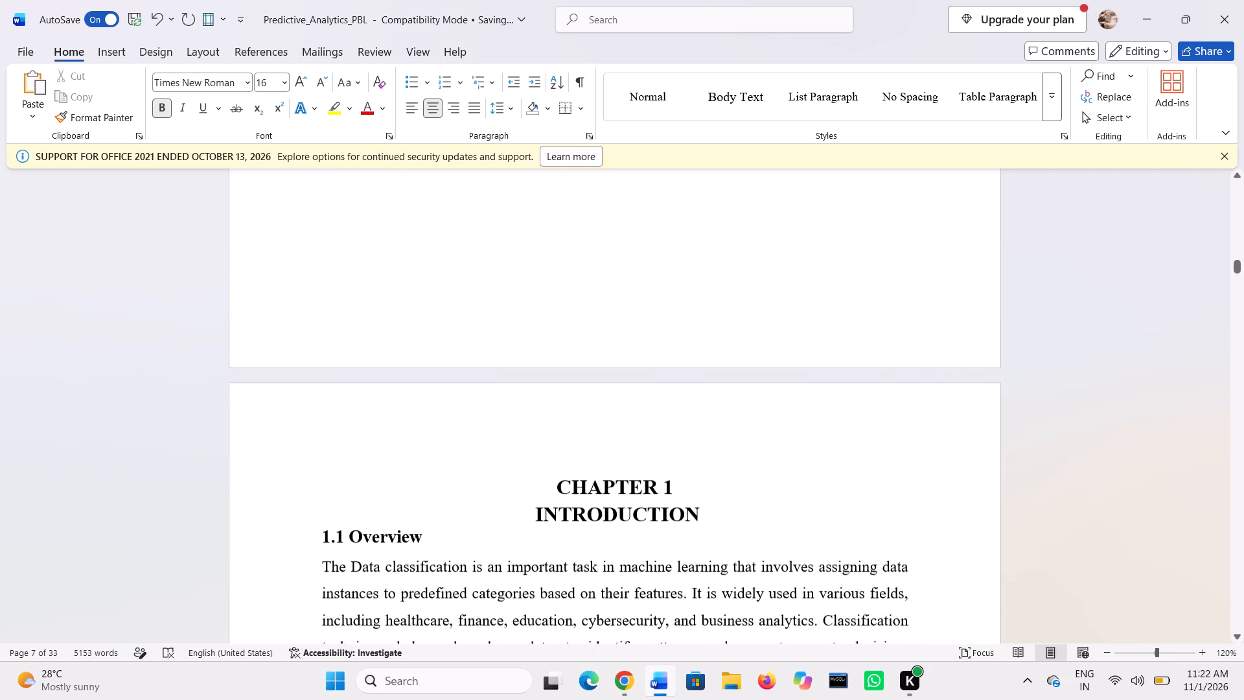
{"action": "scroll", "coordinate": [680, 409], "scroll_direction": "down", "scroll_amount": 4}
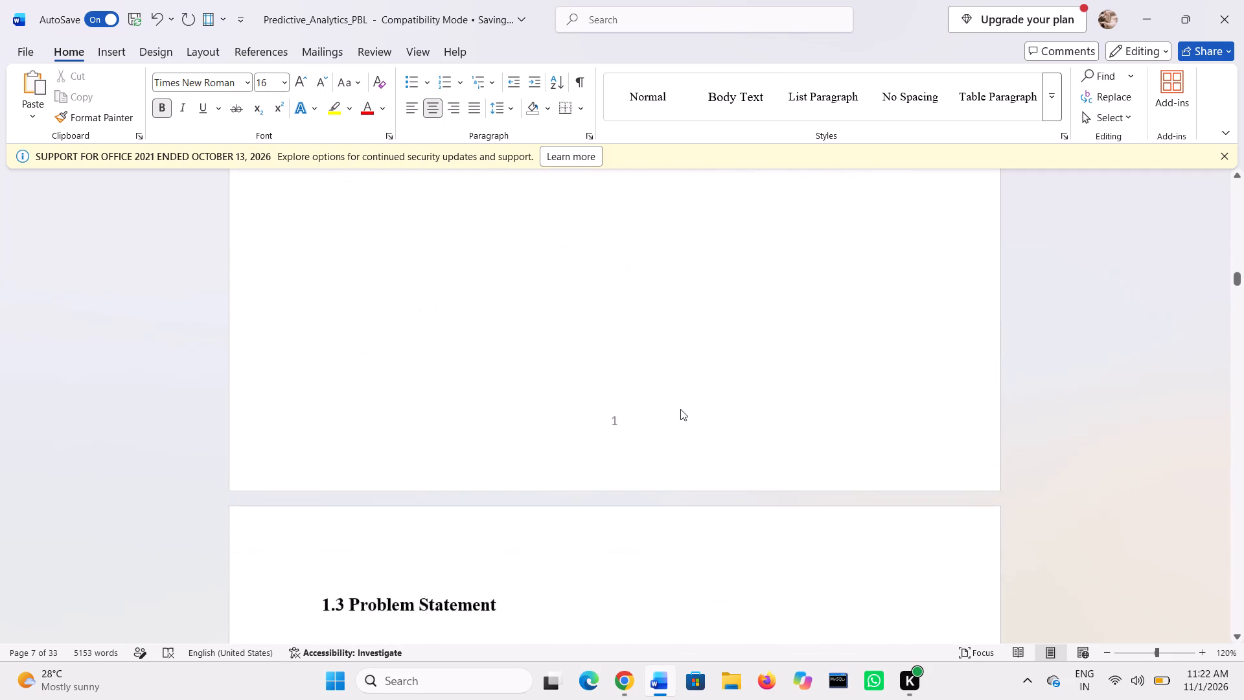
{"action": "scroll", "coordinate": [680, 409], "scroll_direction": "down", "scroll_amount": 4}
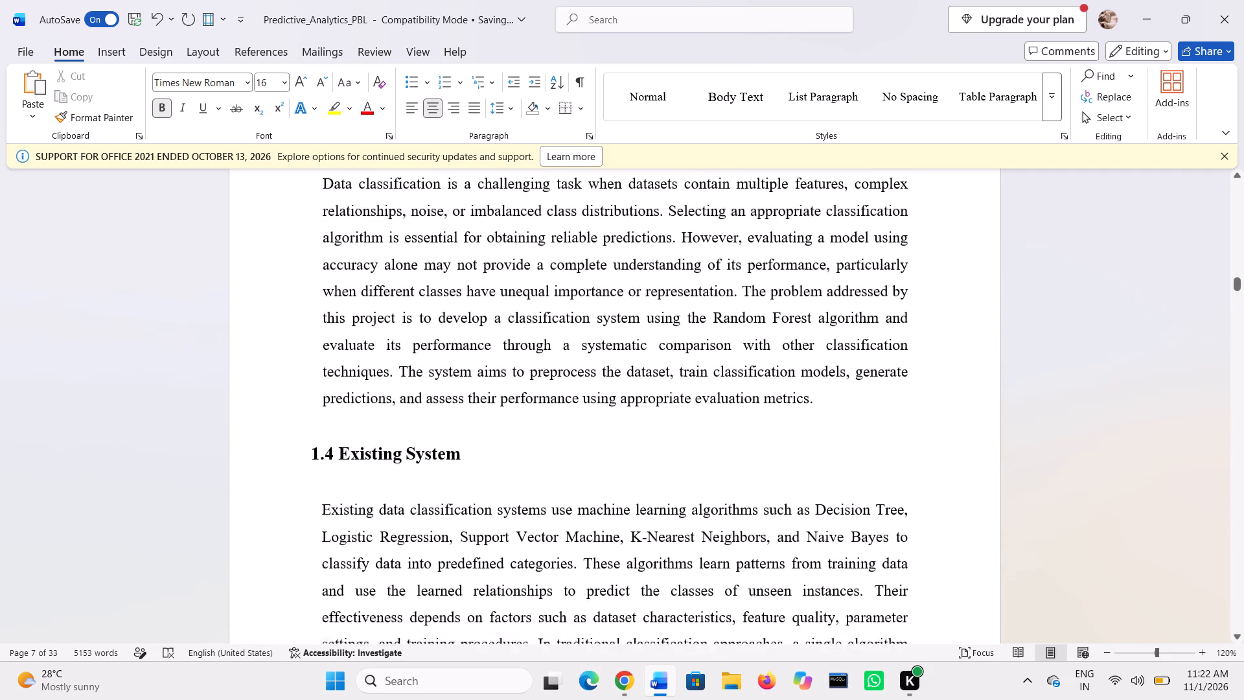
{"action": "scroll", "coordinate": [680, 409], "scroll_direction": "down", "scroll_amount": 4}
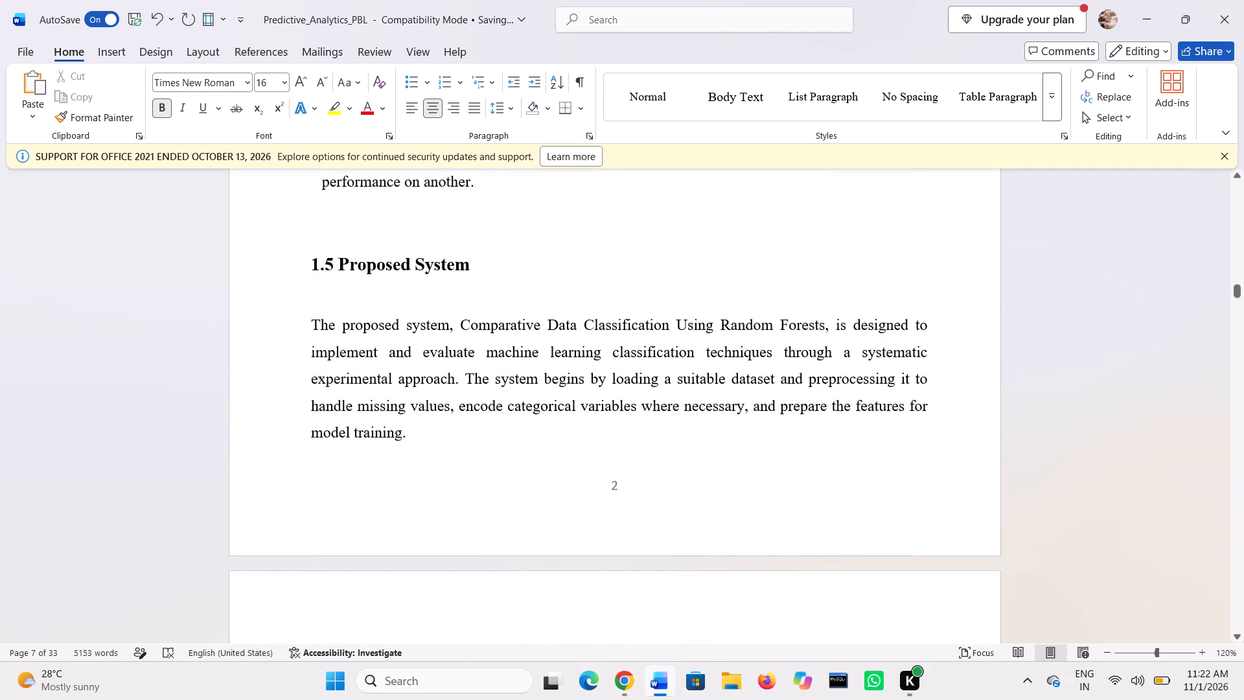
{"action": "scroll", "coordinate": [680, 409], "scroll_direction": "down", "scroll_amount": 1}
{"action": "scroll", "coordinate": [680, 409], "scroll_direction": "up", "scroll_amount": 2}
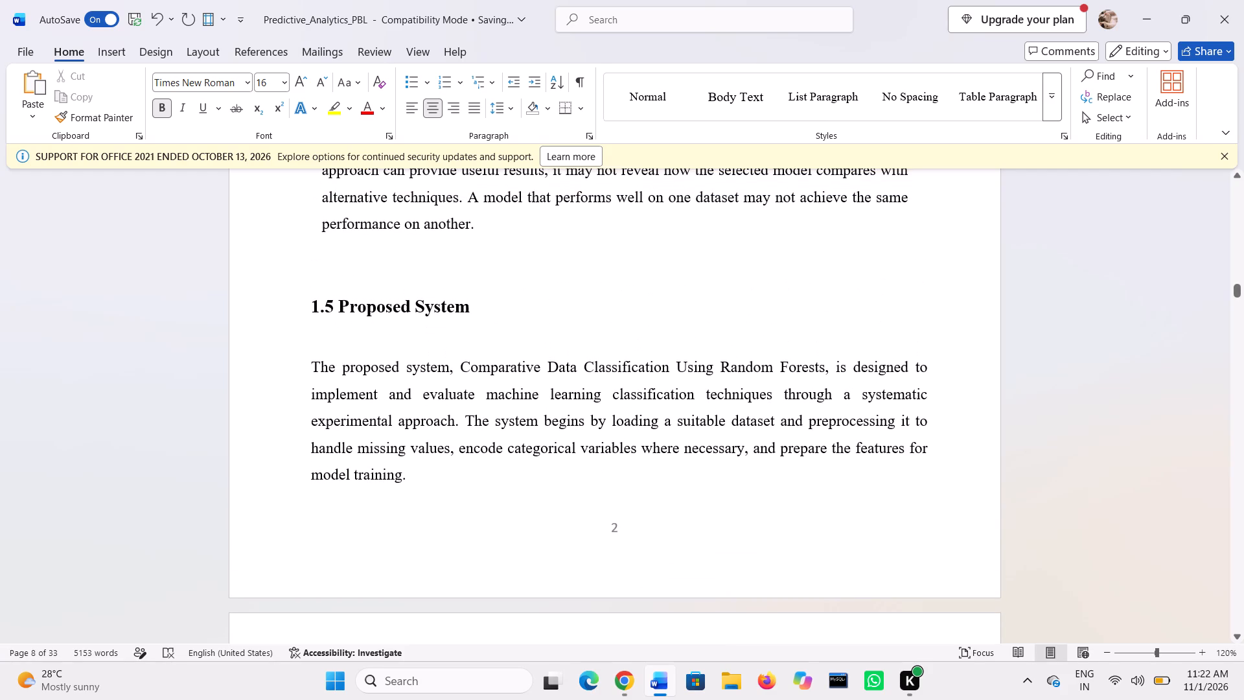
{"action": "left_click_drag", "start_coordinate": [485, 485], "coordinate": [316, 156]}
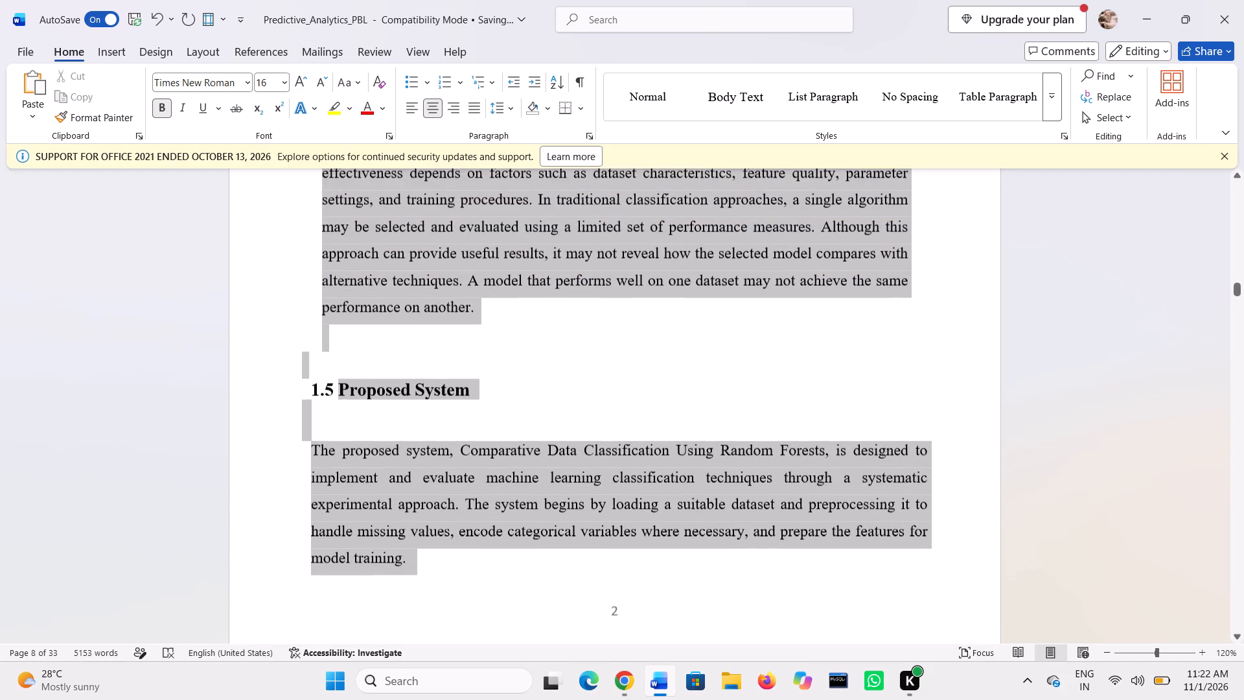
{"action": "left_click_drag", "start_coordinate": [316, 156], "coordinate": [319, 176]}
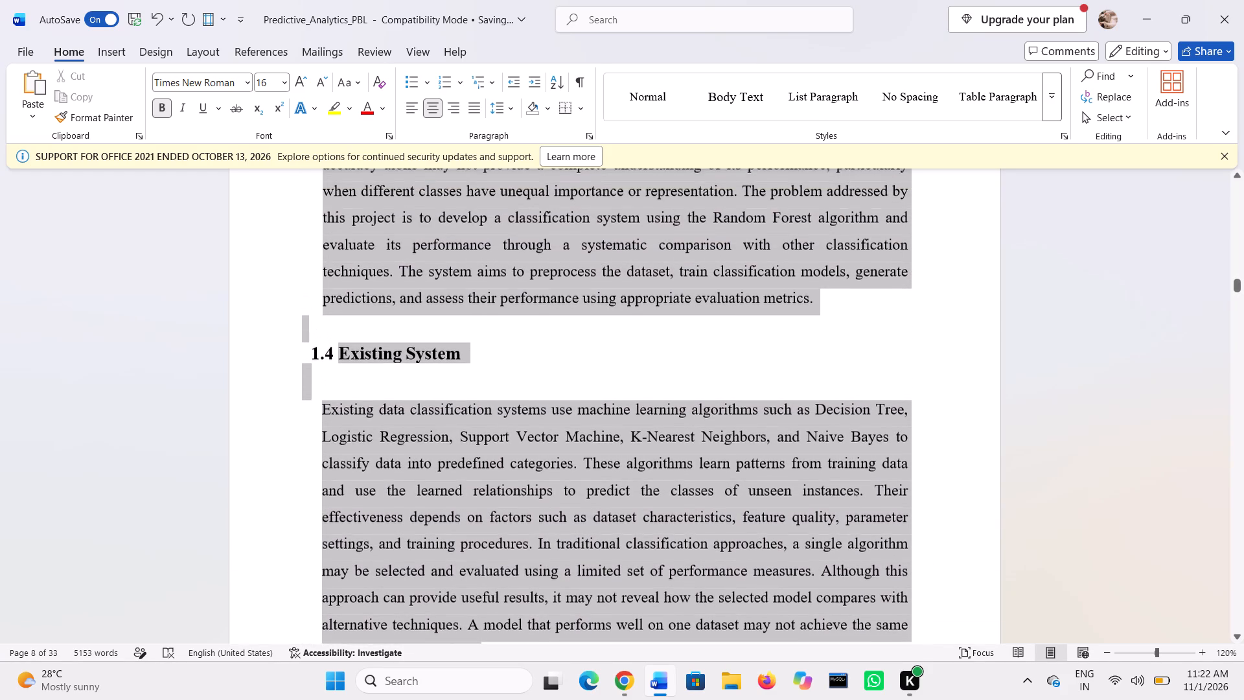
{"action": "left_click_drag", "start_coordinate": [319, 176], "coordinate": [316, 226]}
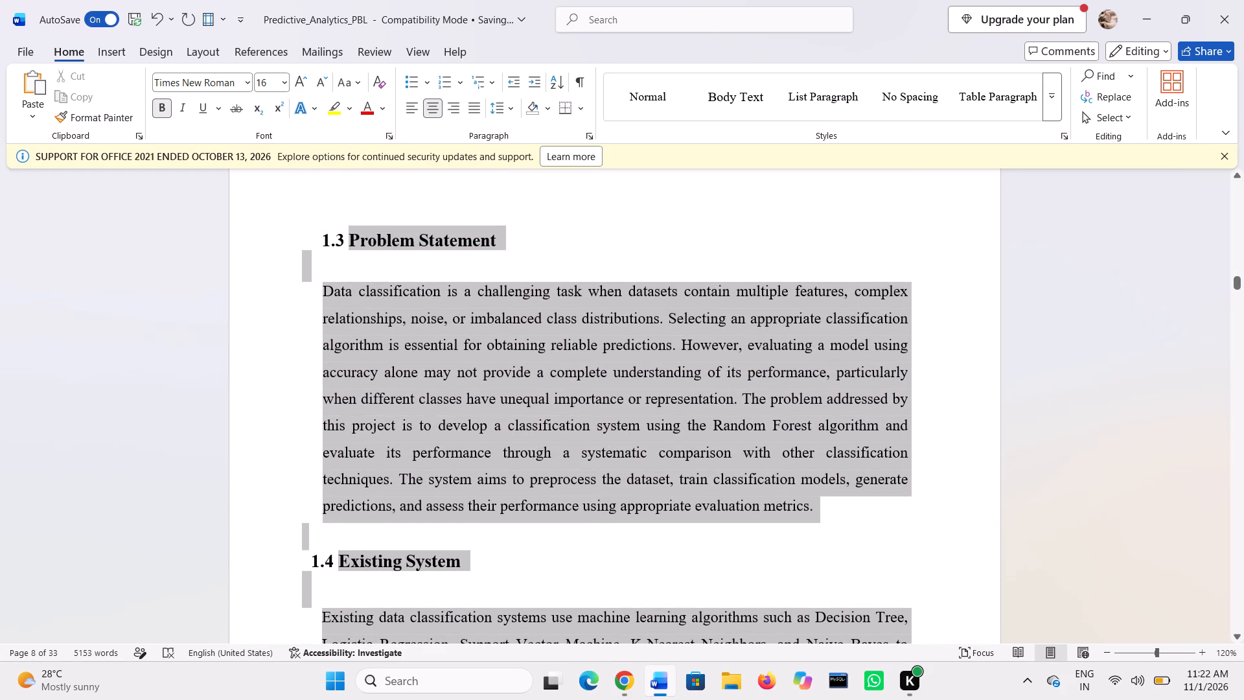
{"action": "left_click_drag", "start_coordinate": [316, 226], "coordinate": [317, 237]}
{"action": "key", "text": "BackSpace"}
{"action": "key", "text": "BackSpace"}
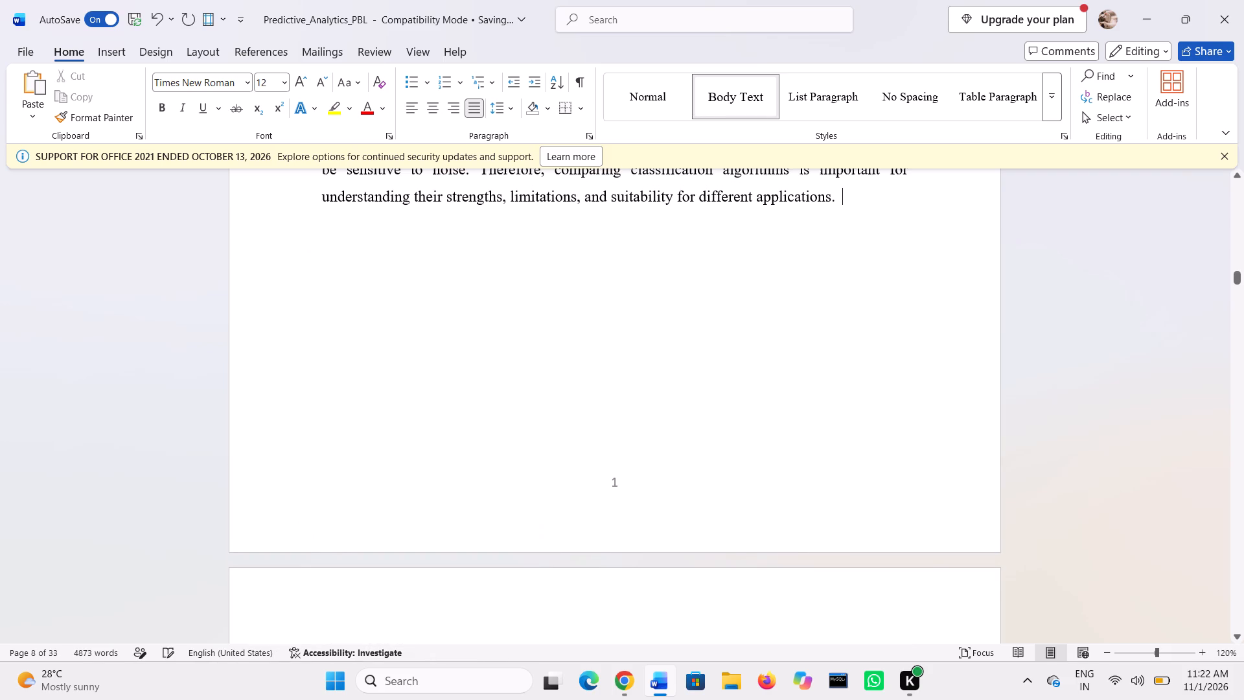
Remove the blank page left between Chapter 1 and the Chapter 2 heading.
{"action": "scroll", "coordinate": [317, 237], "scroll_direction": "down", "scroll_amount": 1}
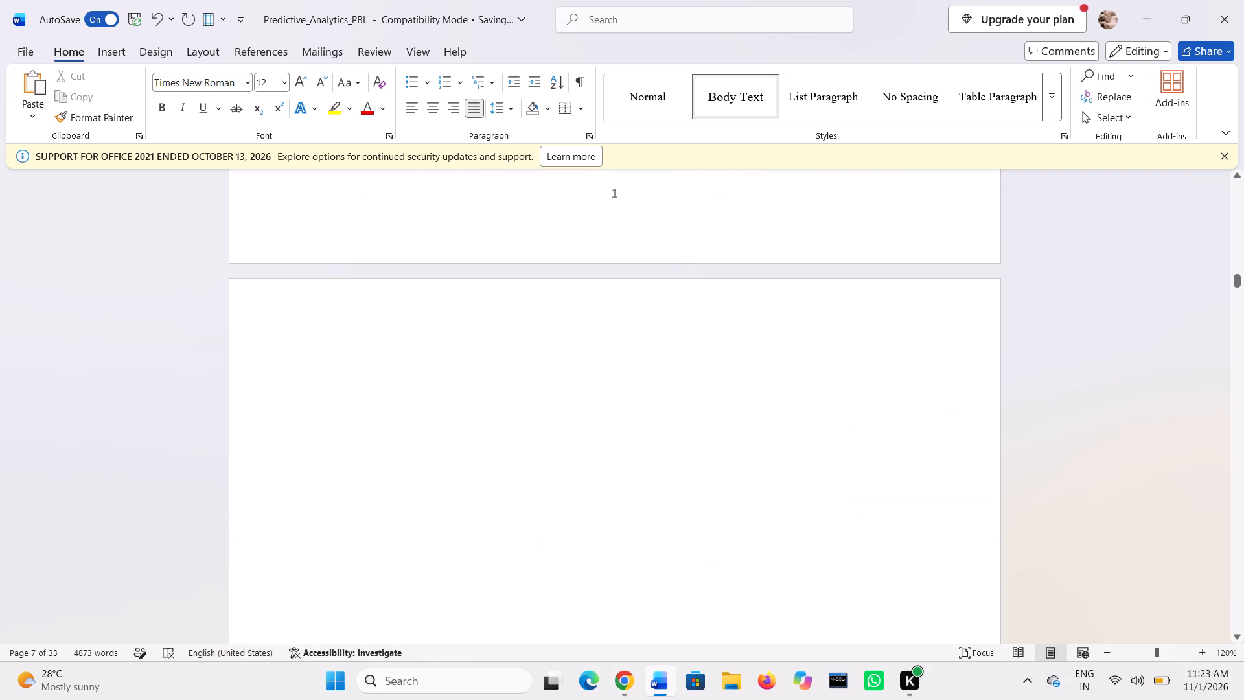
{"action": "left_click", "coordinate": [312, 324]}
{"action": "double_click", "coordinate": [310, 384]}
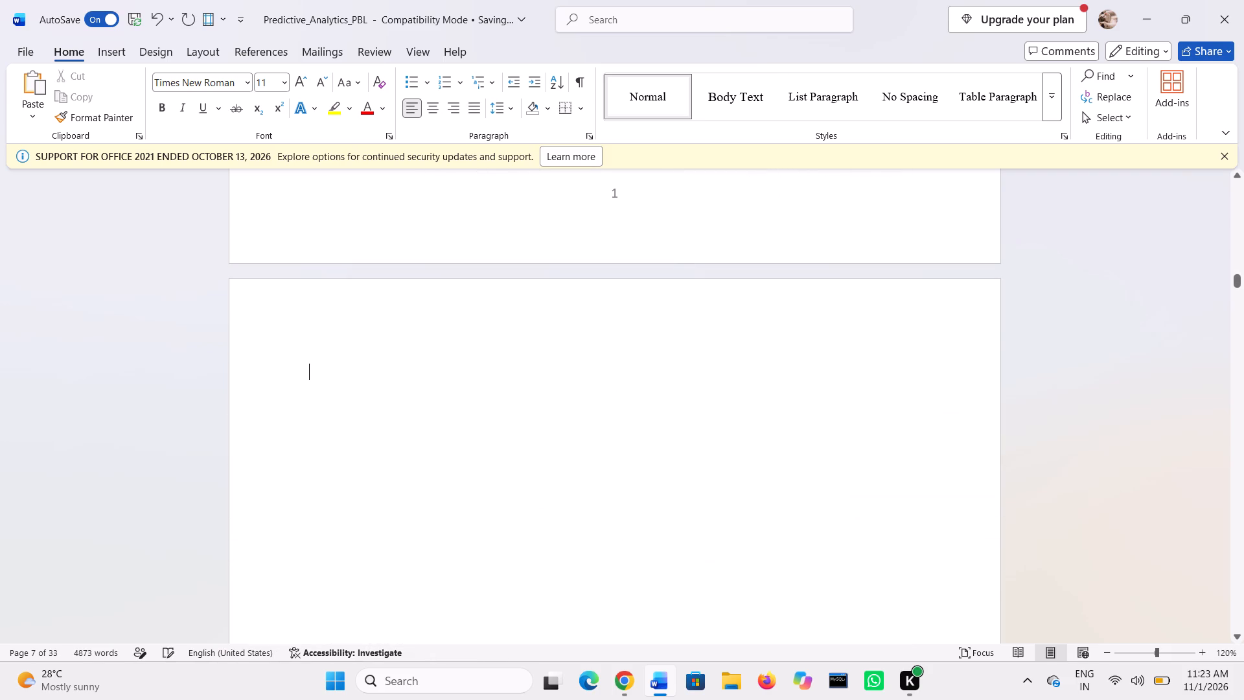
{"action": "key", "text": "Delete"}
Insert two line breaks before the "Literature Survey 3:" heading to move it onto the next page with its title.
{"action": "scroll", "coordinate": [310, 384], "scroll_direction": "left", "scroll_amount": 1}
{"action": "scroll", "coordinate": [310, 384], "scroll_direction": "down", "scroll_amount": 2}
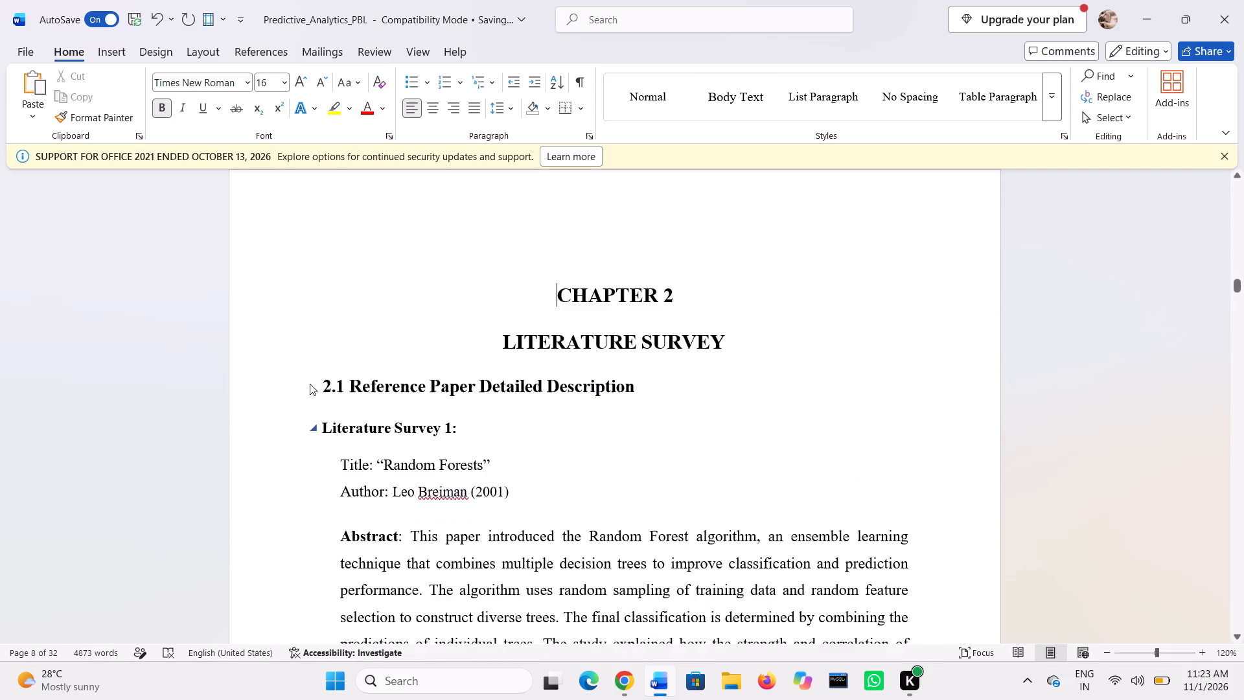
{"action": "scroll", "coordinate": [310, 384], "scroll_direction": "down", "scroll_amount": 3}
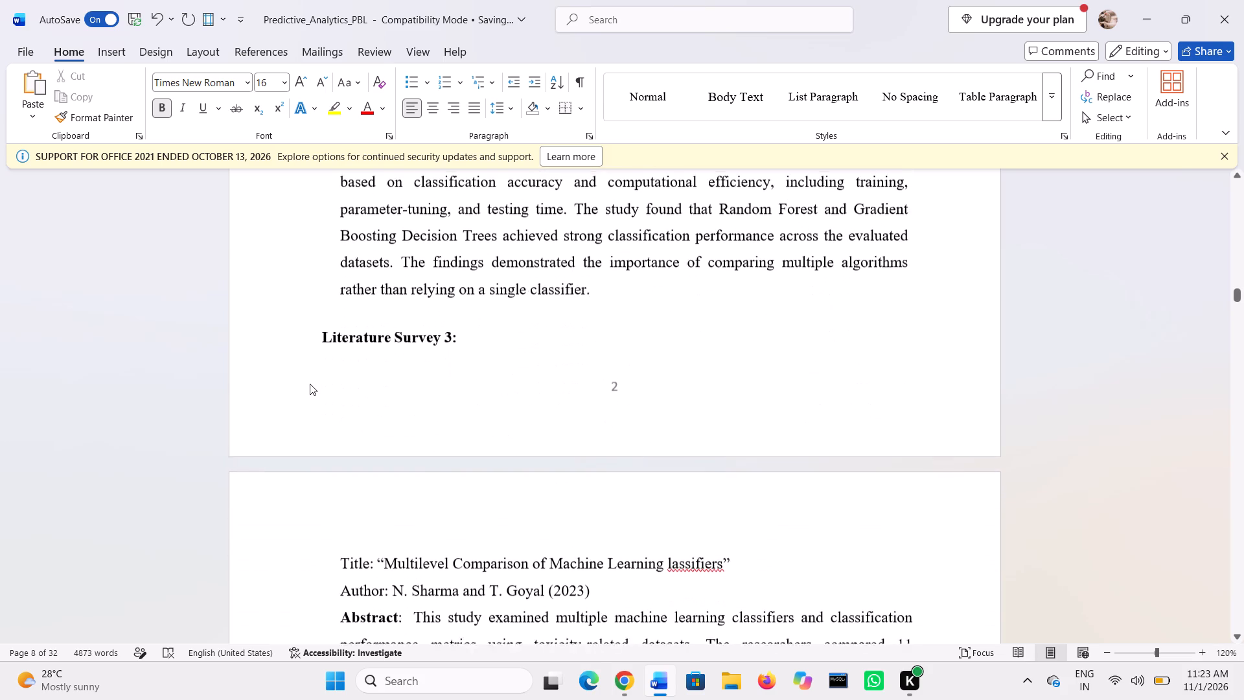
{"action": "scroll", "coordinate": [310, 384], "scroll_direction": "down", "scroll_amount": 1}
{"action": "left_click", "coordinate": [320, 315]}
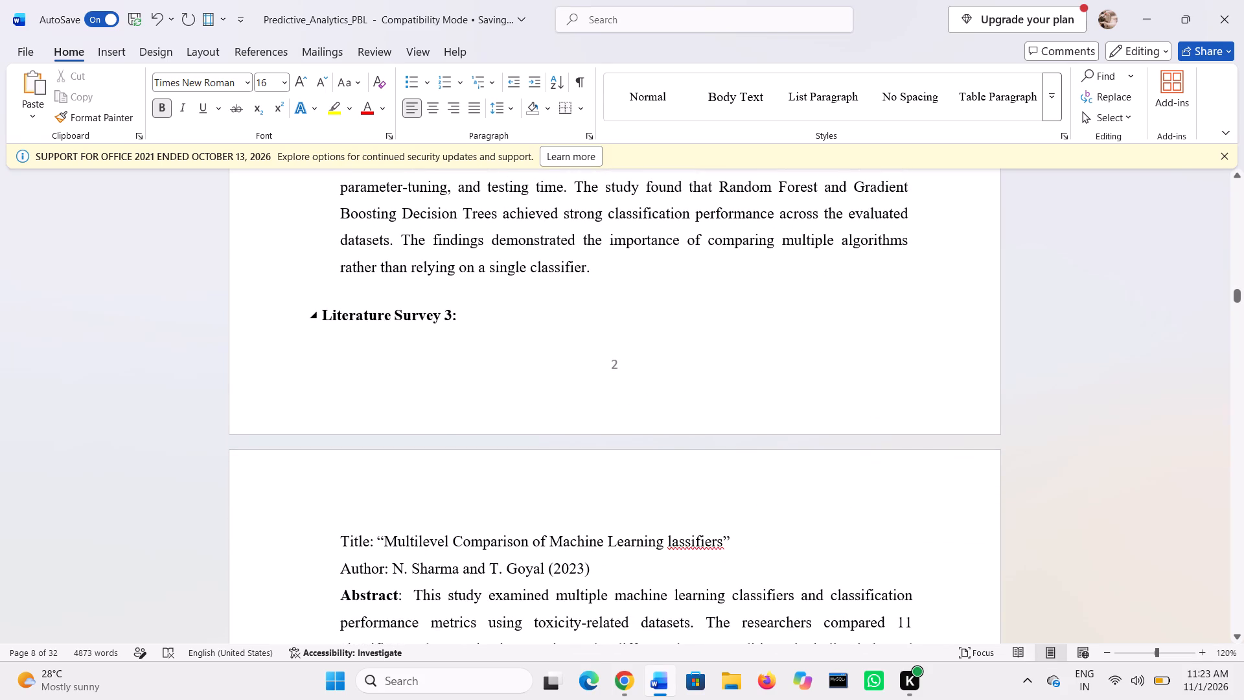
{"action": "key", "text": "Return"}
{"action": "key", "text": "Return"}
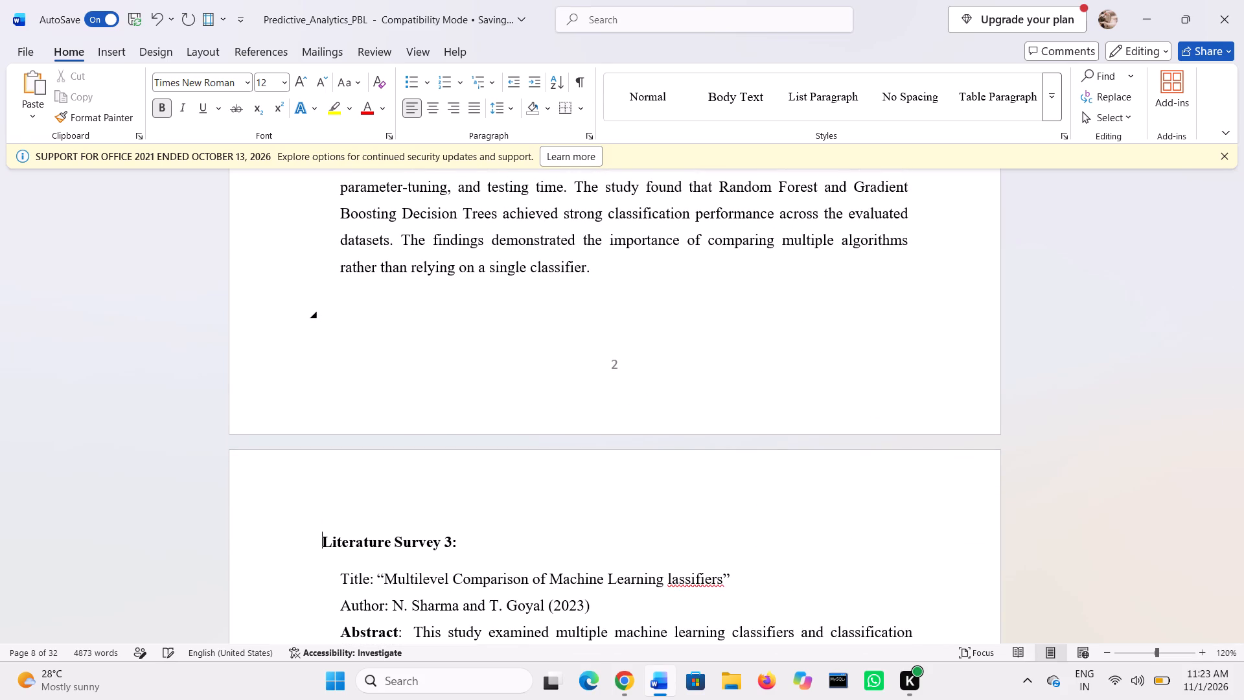
Delete the stray closing line "market price variations." that spills over from Literature Survey 5 onto its own page.
{"action": "scroll", "coordinate": [320, 315], "scroll_direction": "down", "scroll_amount": 4}
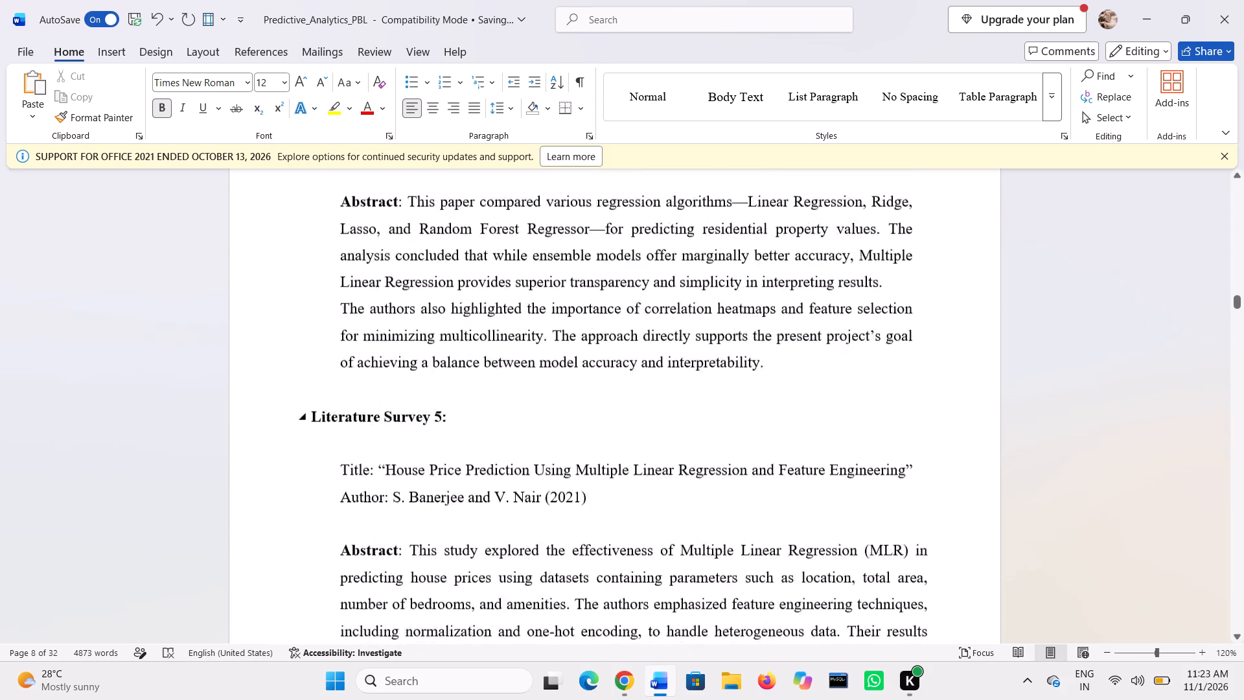
{"action": "scroll", "coordinate": [320, 315], "scroll_direction": "down", "scroll_amount": 4}
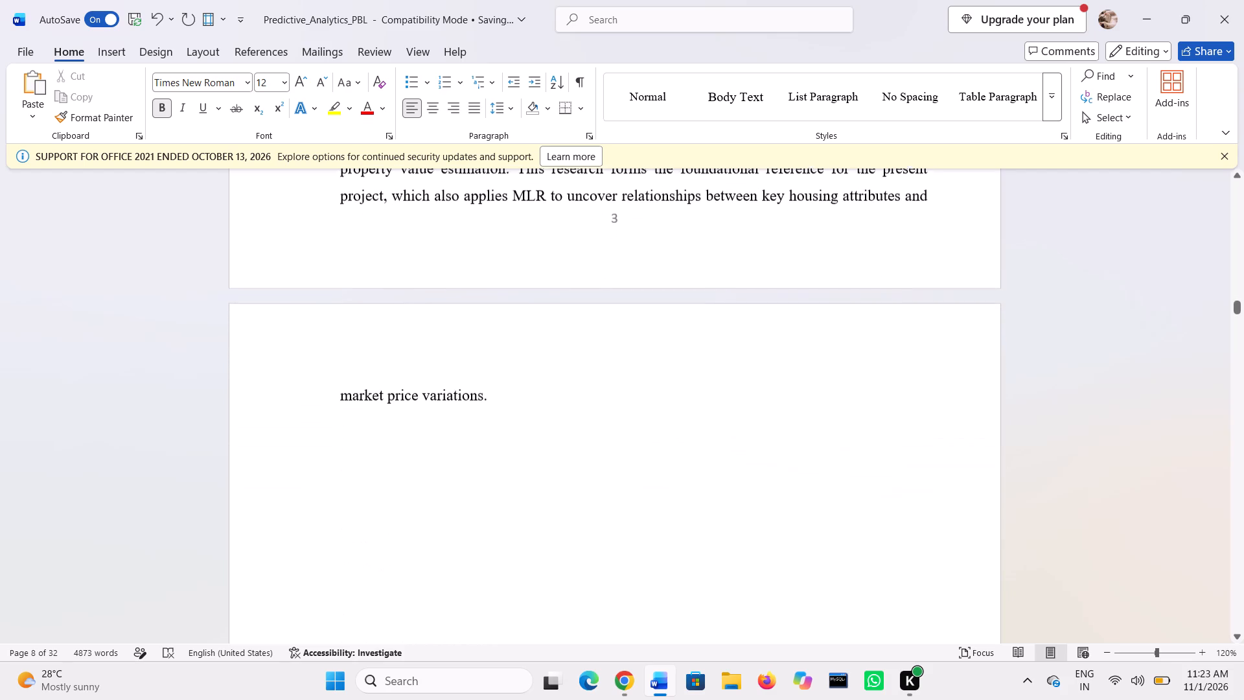
{"action": "scroll", "coordinate": [320, 315], "scroll_direction": "down", "scroll_amount": 1}
{"action": "left_click_drag", "start_coordinate": [500, 367], "coordinate": [395, 366]}
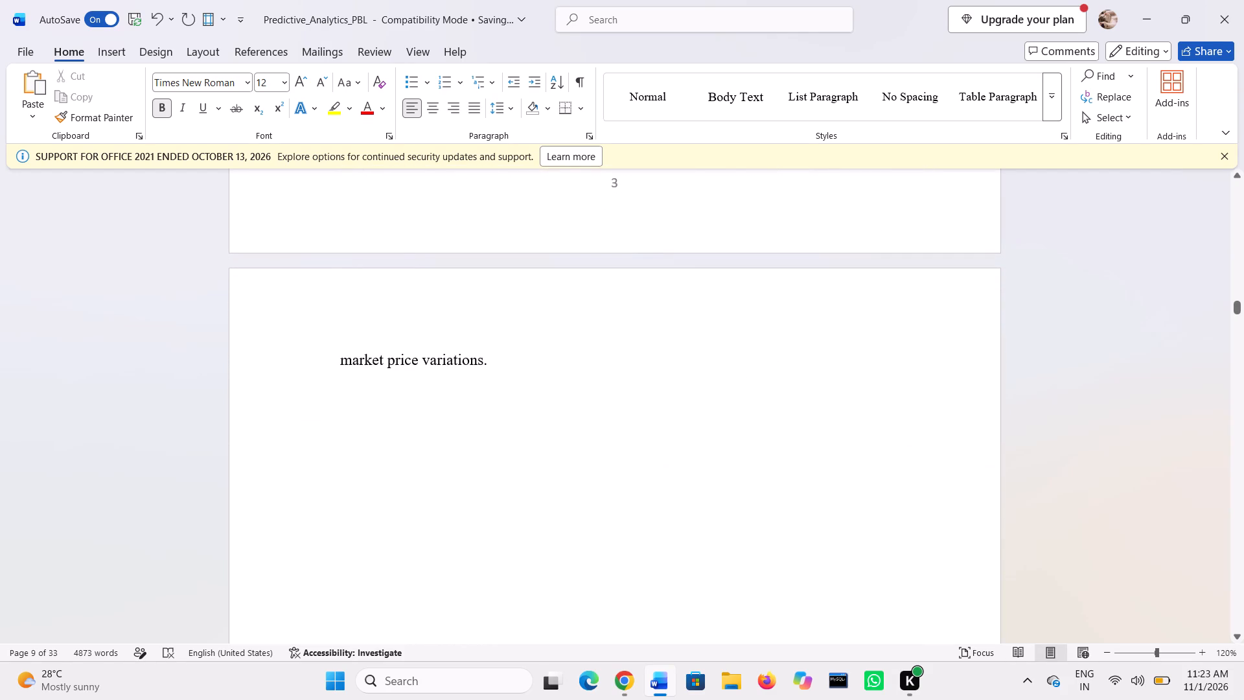
{"action": "left_click_drag", "start_coordinate": [395, 366], "coordinate": [328, 361]}
{"action": "key", "text": "BackSpace"}
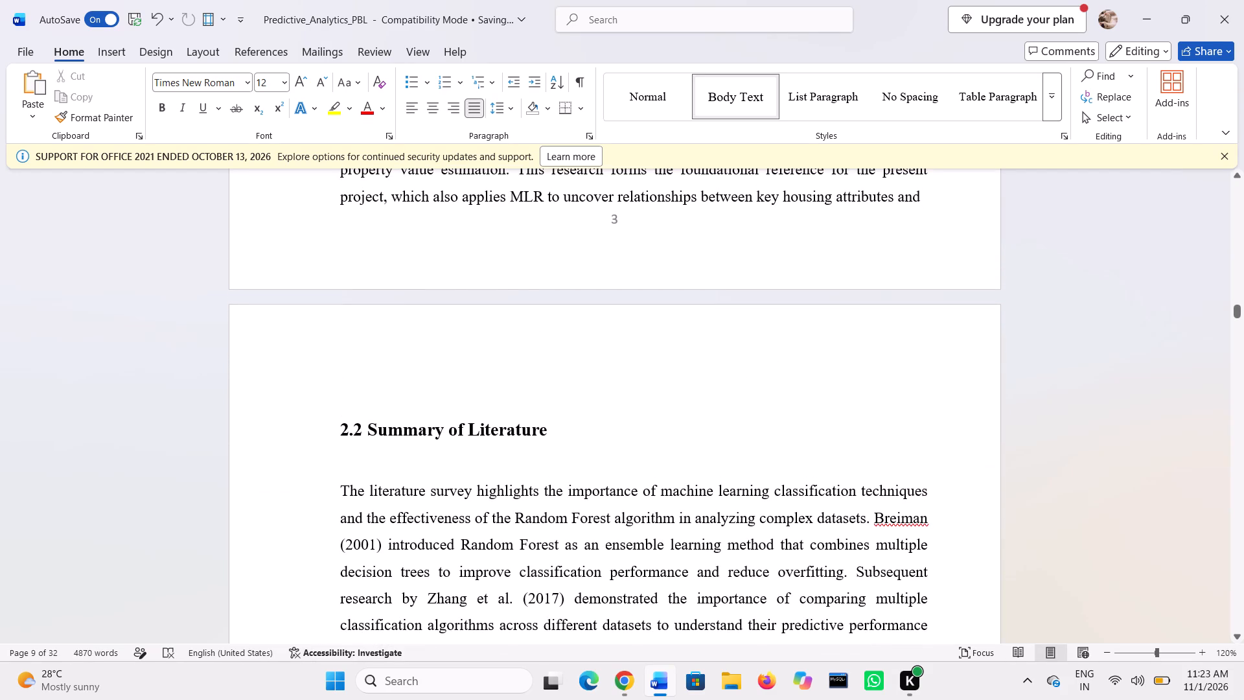
Delete section 2.2 Summary of Literature, heading and text, along with the blank page left before the Chapter 3 heading.
{"action": "scroll", "coordinate": [328, 361], "scroll_direction": "down", "scroll_amount": 4}
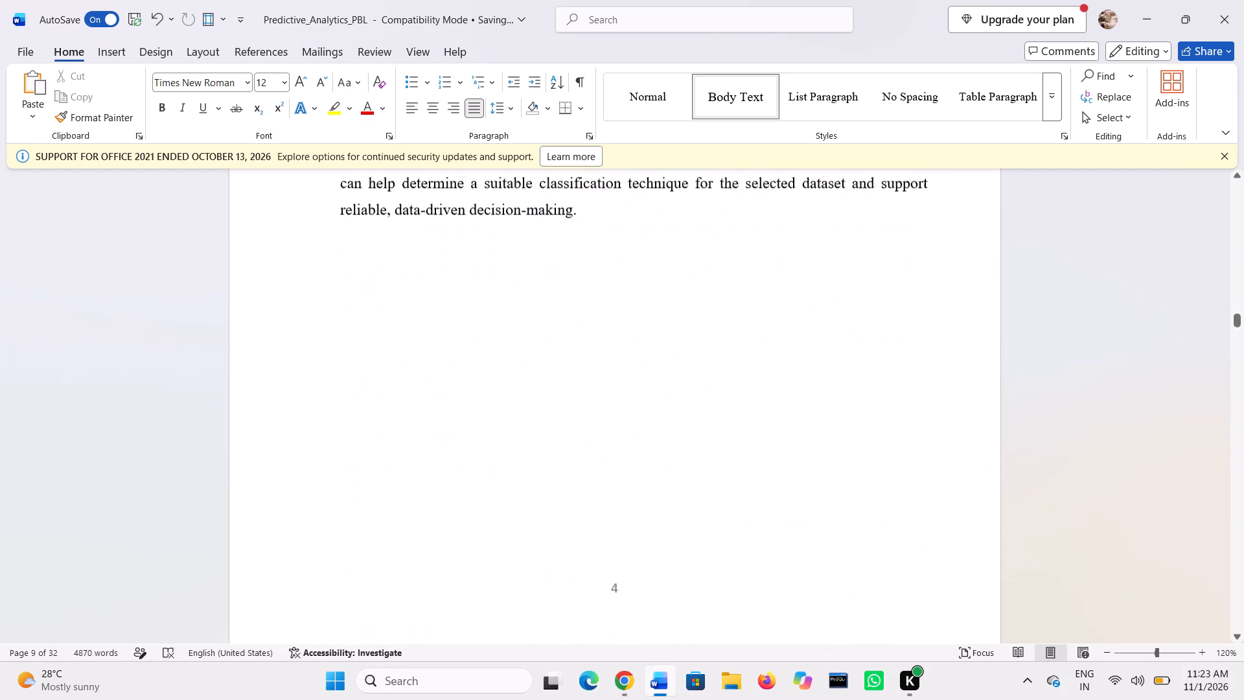
{"action": "scroll", "coordinate": [328, 361], "scroll_direction": "down", "scroll_amount": 3}
{"action": "scroll", "coordinate": [328, 361], "scroll_direction": "up", "scroll_amount": 4}
{"action": "scroll", "coordinate": [470, 362], "scroll_direction": "up", "scroll_amount": 1}
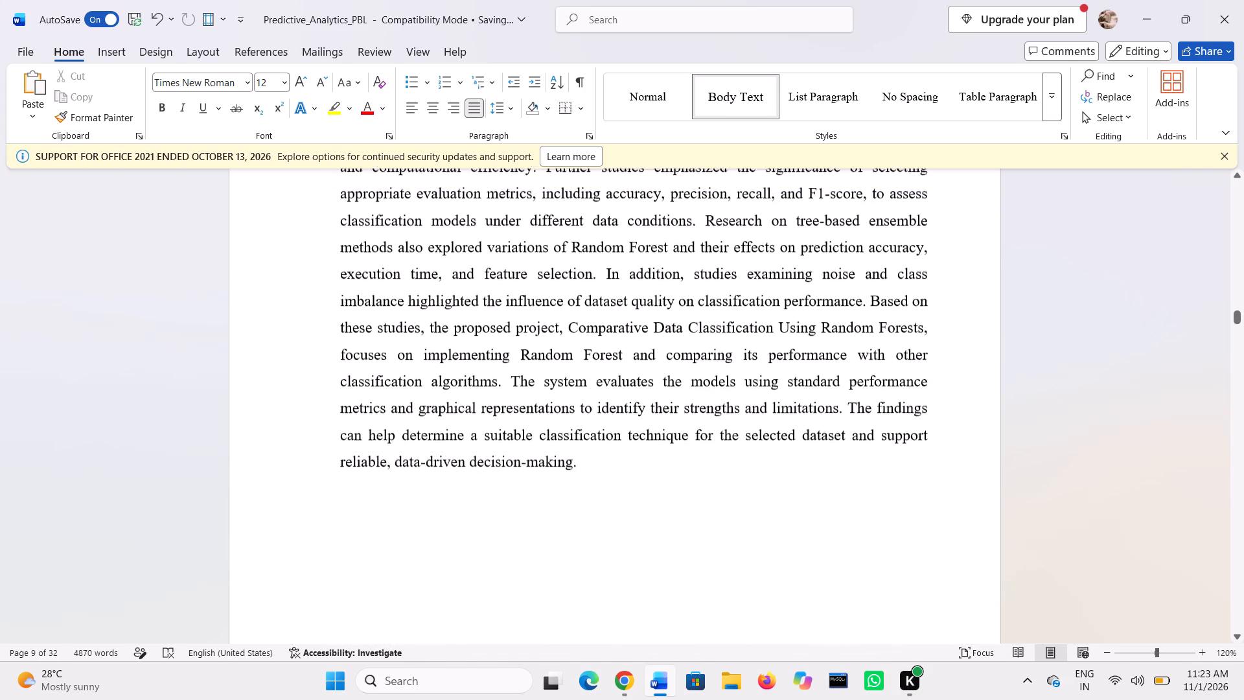
{"action": "scroll", "coordinate": [470, 362], "scroll_direction": "up", "scroll_amount": 1}
{"action": "scroll", "coordinate": [387, 233], "scroll_direction": "up", "scroll_amount": 1}
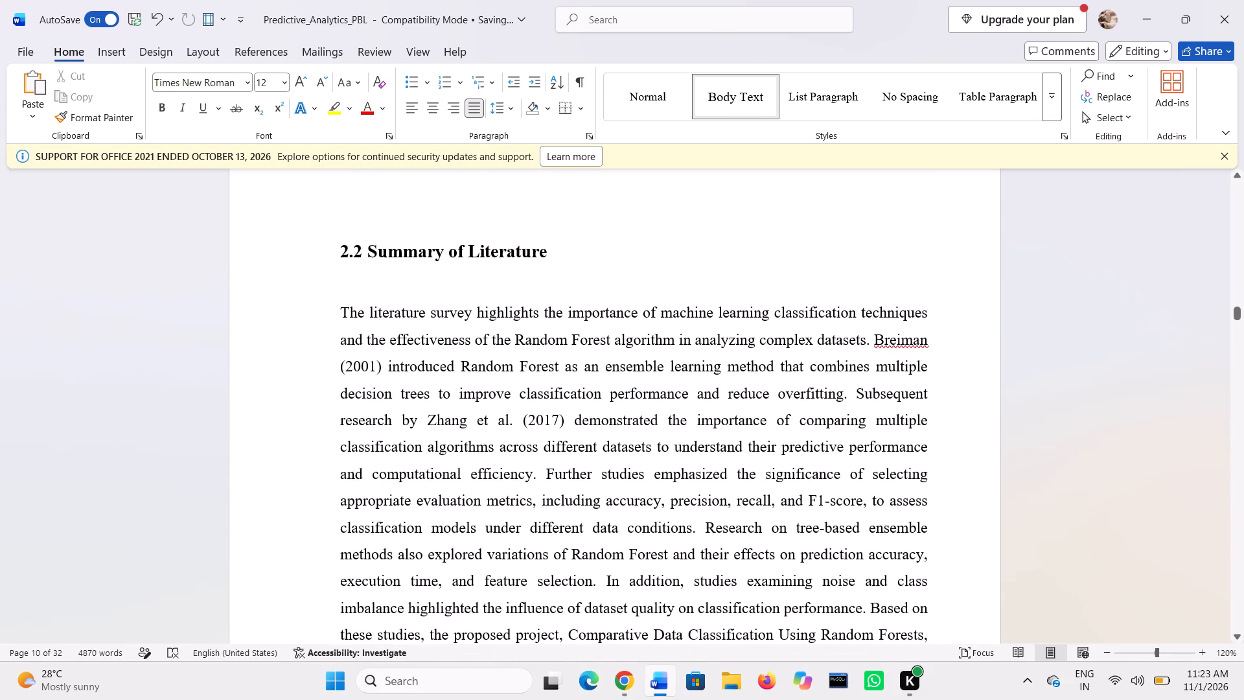
{"action": "left_click_drag", "start_coordinate": [343, 251], "coordinate": [508, 554]}
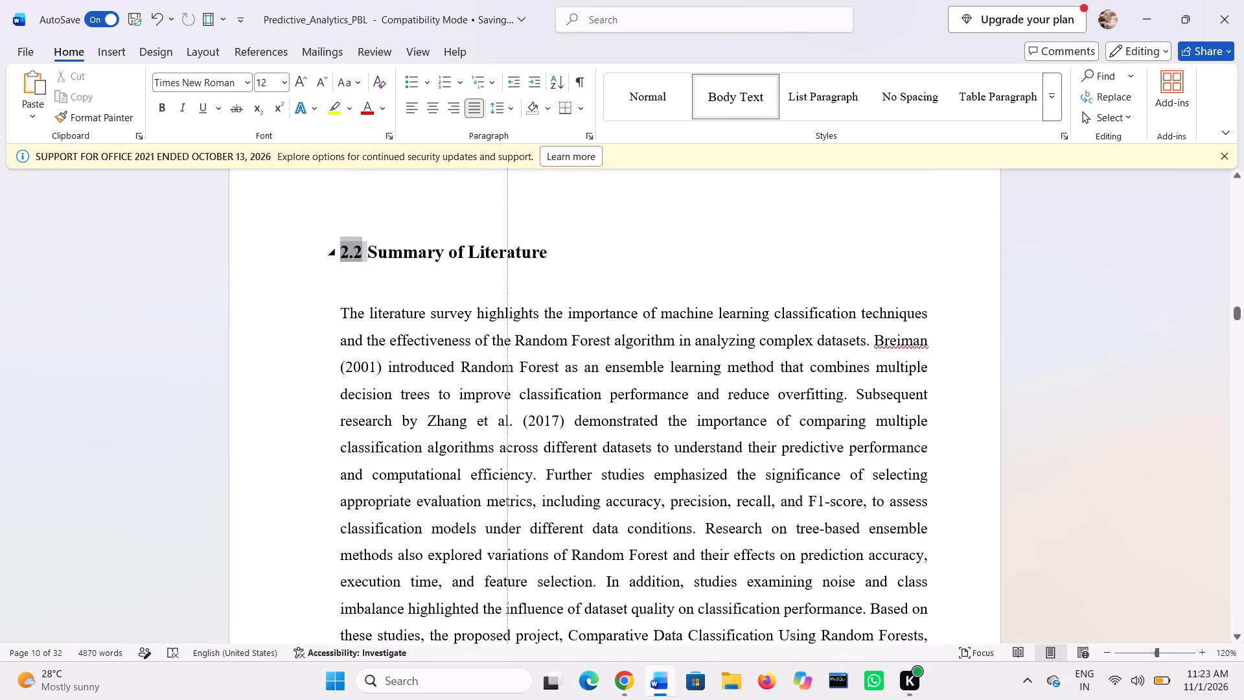
{"action": "left_click_drag", "start_coordinate": [508, 554], "coordinate": [345, 458]}
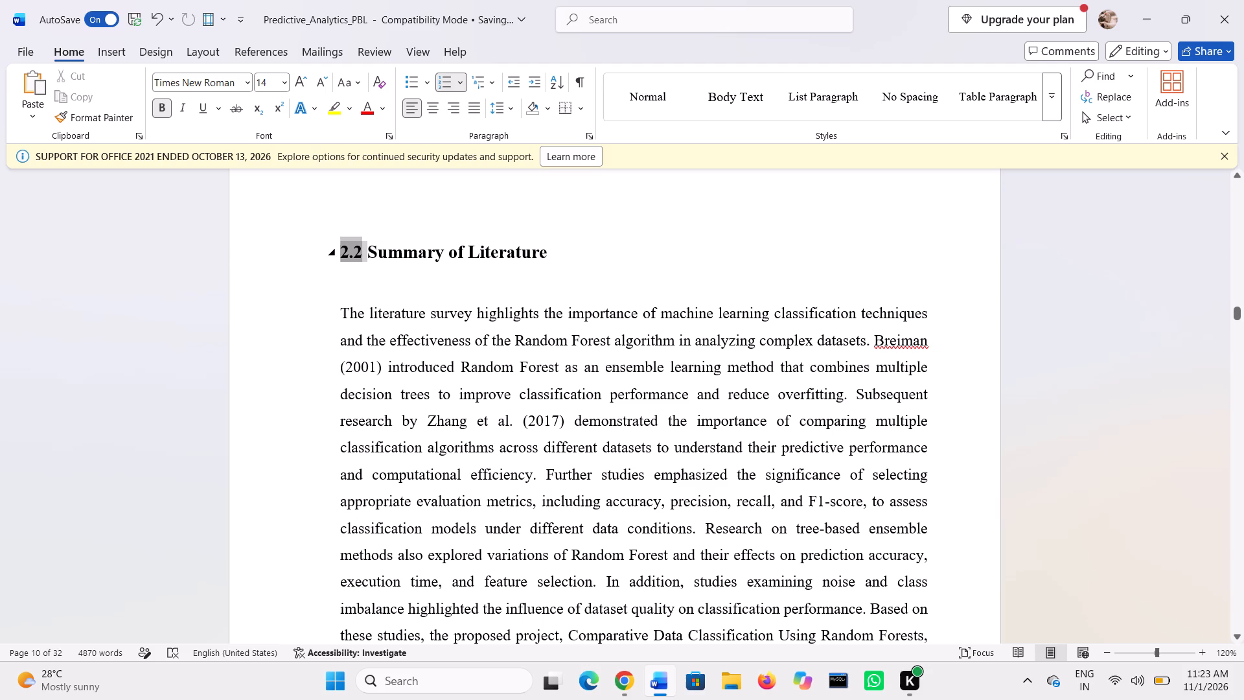
{"action": "left_click_drag", "start_coordinate": [367, 252], "coordinate": [550, 355]}
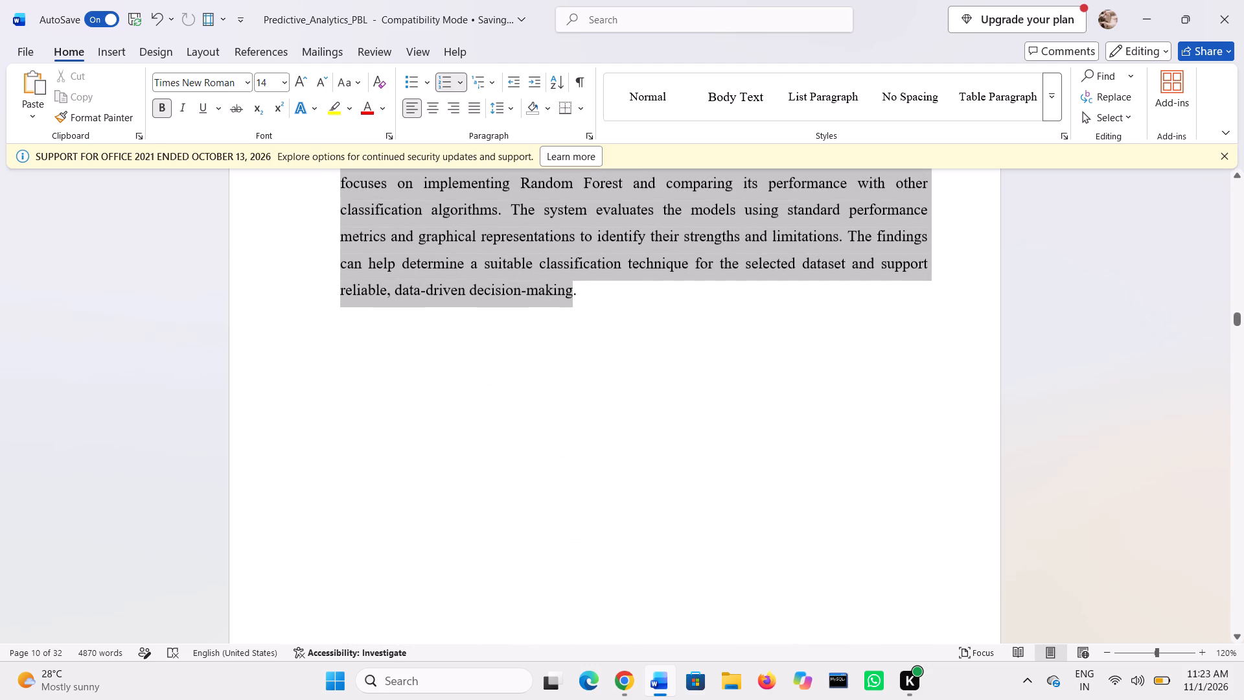
{"action": "left_click_drag", "start_coordinate": [550, 355], "coordinate": [551, 355]}
{"action": "key", "text": "Delete"}
{"action": "key", "text": "Delete"}
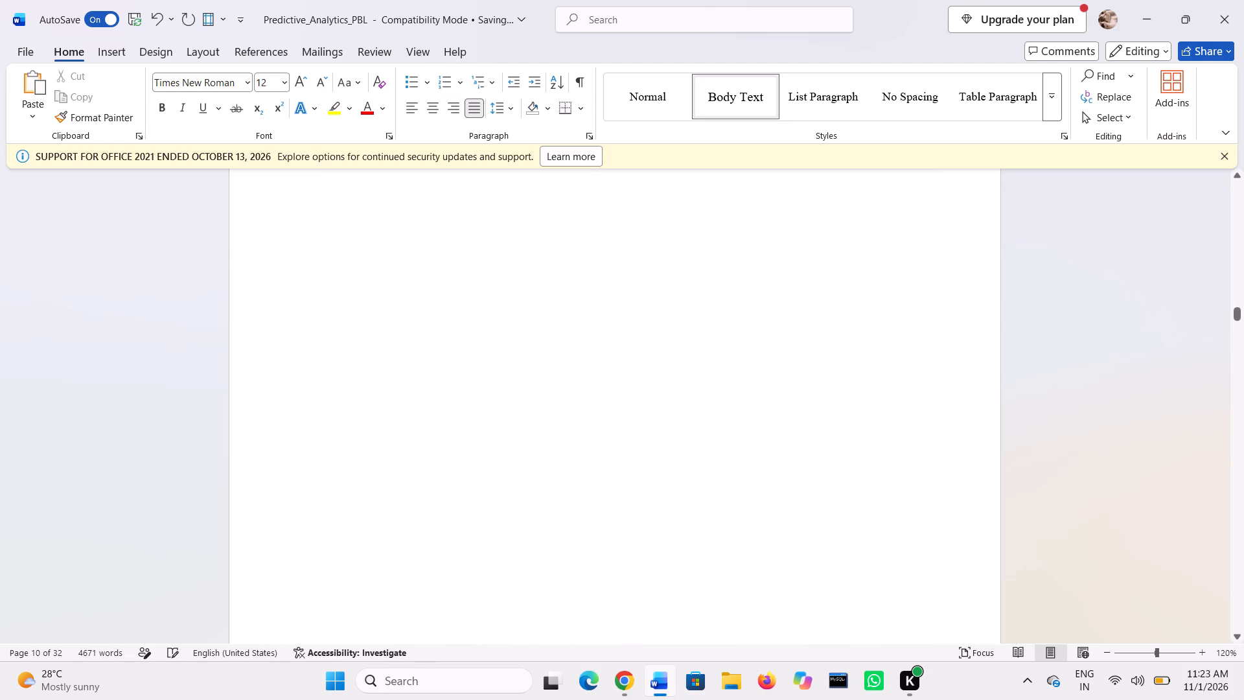
{"action": "key", "text": "Delete"}
{"action": "key", "text": "Delete"}
Remove the empty line between the CHAPTER 3 heading and its REQUIREMENTS SPECIFICATIONS title.
{"action": "scroll", "coordinate": [551, 355], "scroll_direction": "up", "scroll_amount": 1}
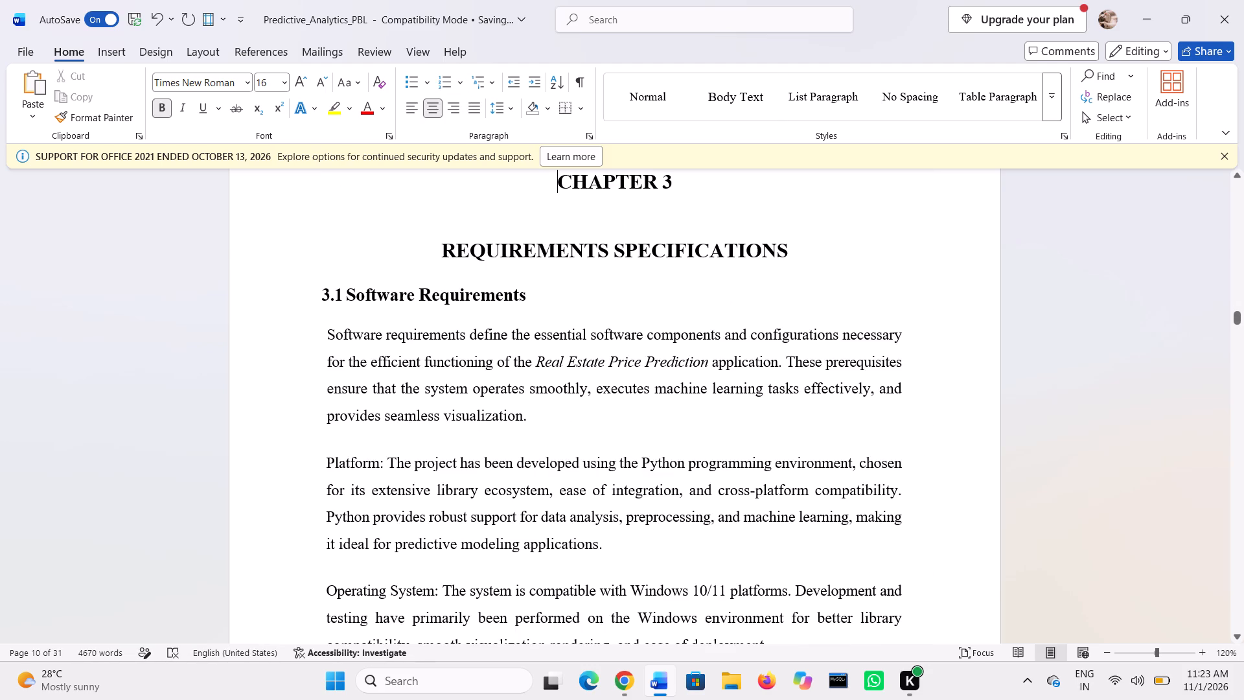
{"action": "scroll", "coordinate": [551, 355], "scroll_direction": "up", "scroll_amount": 2}
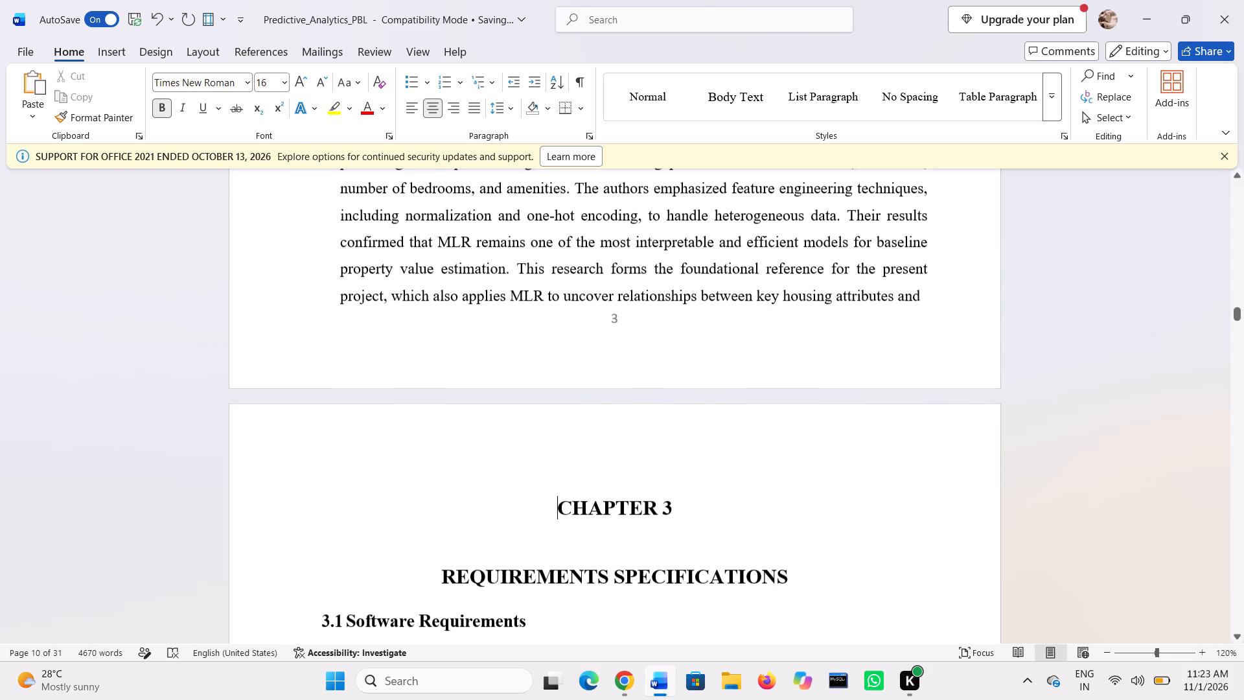
{"action": "left_click", "coordinate": [527, 550]}
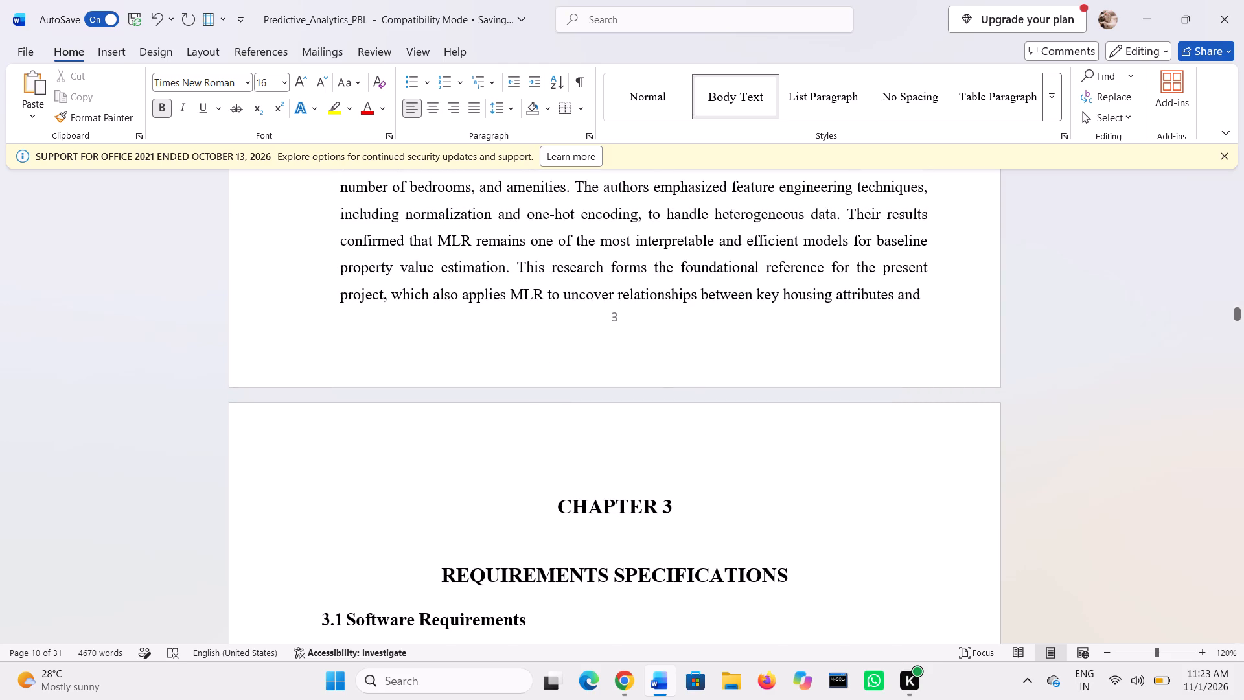
{"action": "key", "text": "BackSpace"}
Review Chapter 3 and Chapter 4 up to the Data Flow Diagram for content that is no longer needed.
{"action": "scroll", "coordinate": [527, 550], "scroll_direction": "down", "scroll_amount": 3}
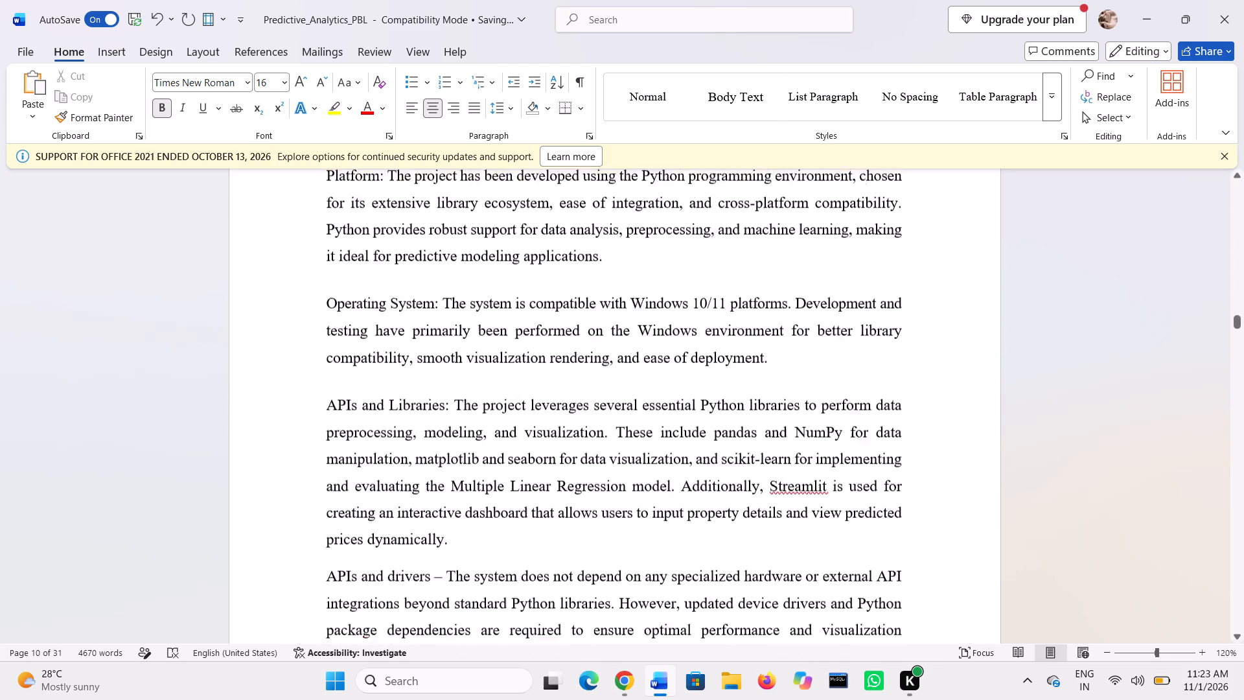
{"action": "scroll", "coordinate": [527, 550], "scroll_direction": "down", "scroll_amount": 5}
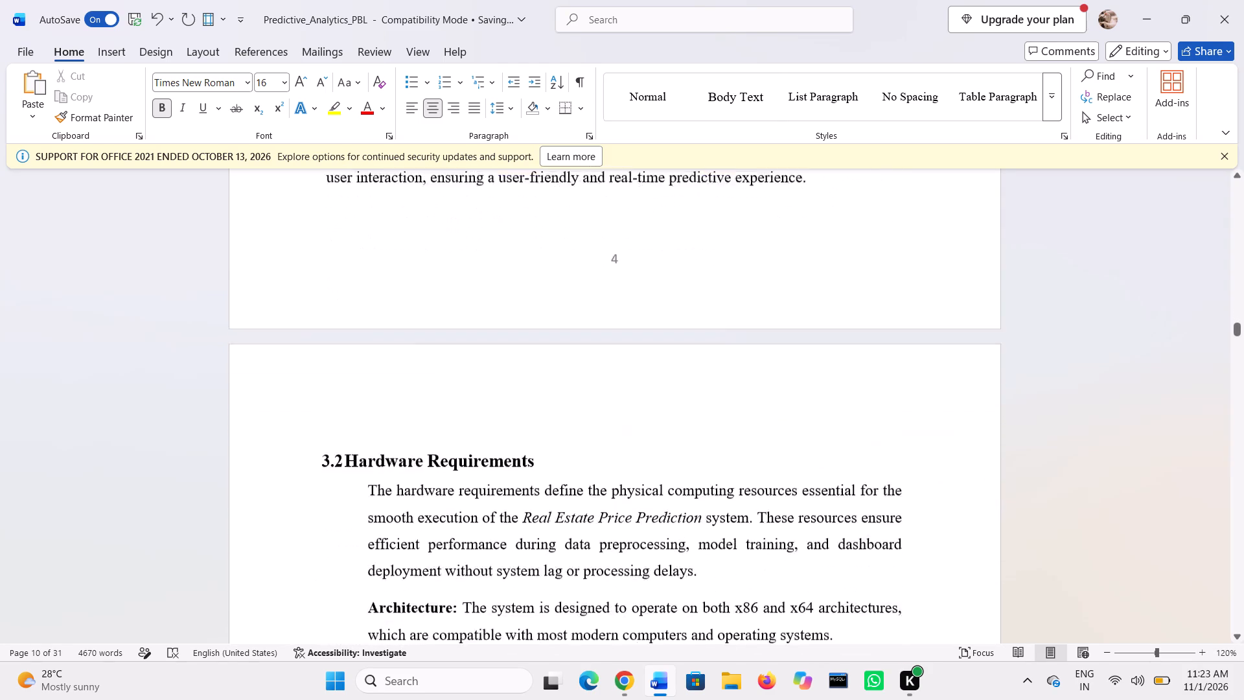
{"action": "scroll", "coordinate": [527, 550], "scroll_direction": "down", "scroll_amount": 5}
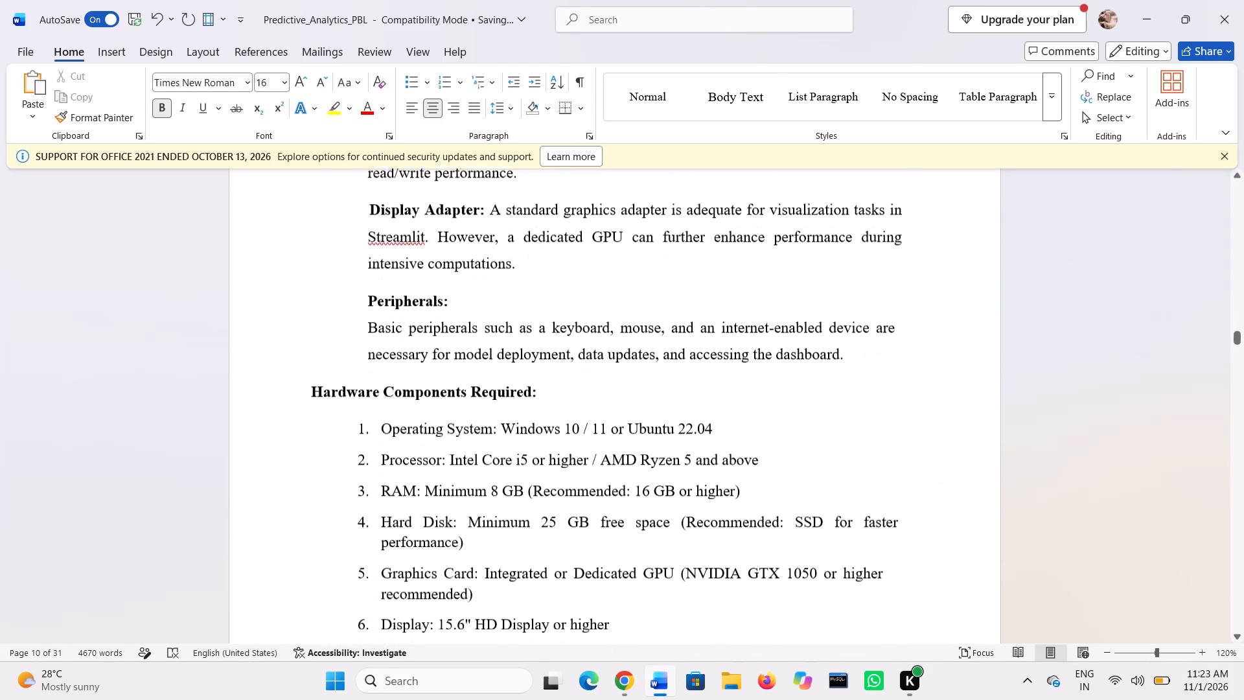
{"action": "scroll", "coordinate": [527, 550], "scroll_direction": "down", "scroll_amount": 6}
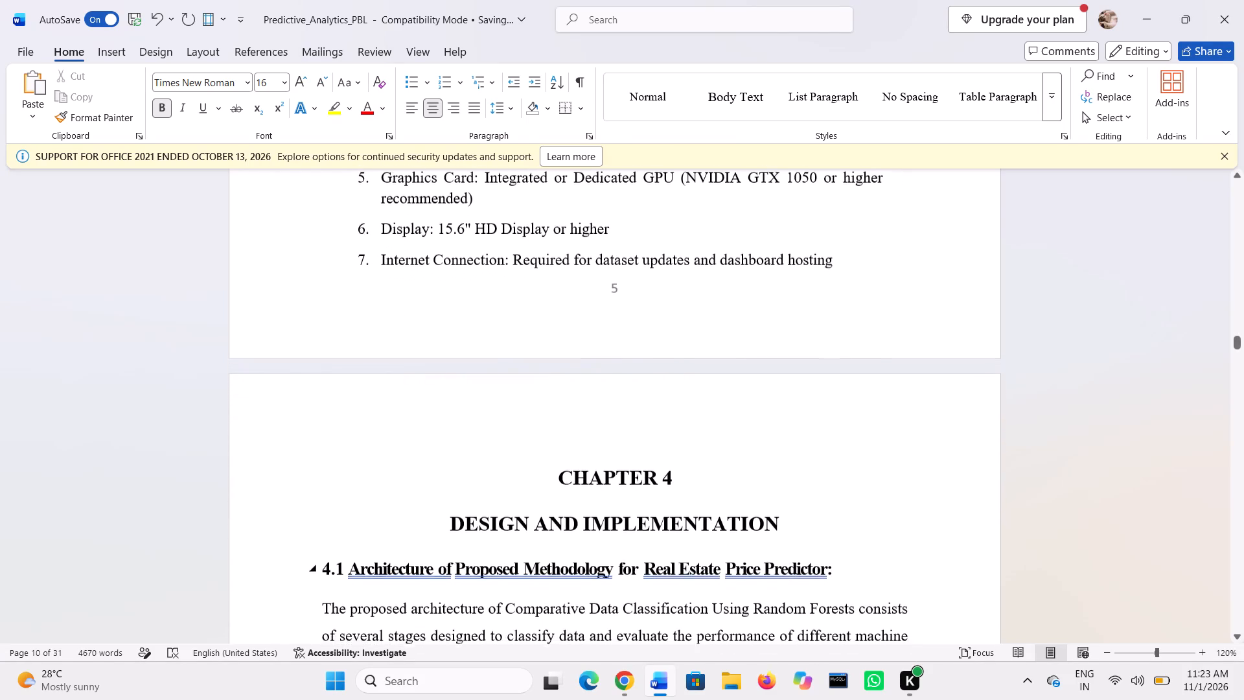
{"action": "scroll", "coordinate": [527, 550], "scroll_direction": "down", "scroll_amount": 5}
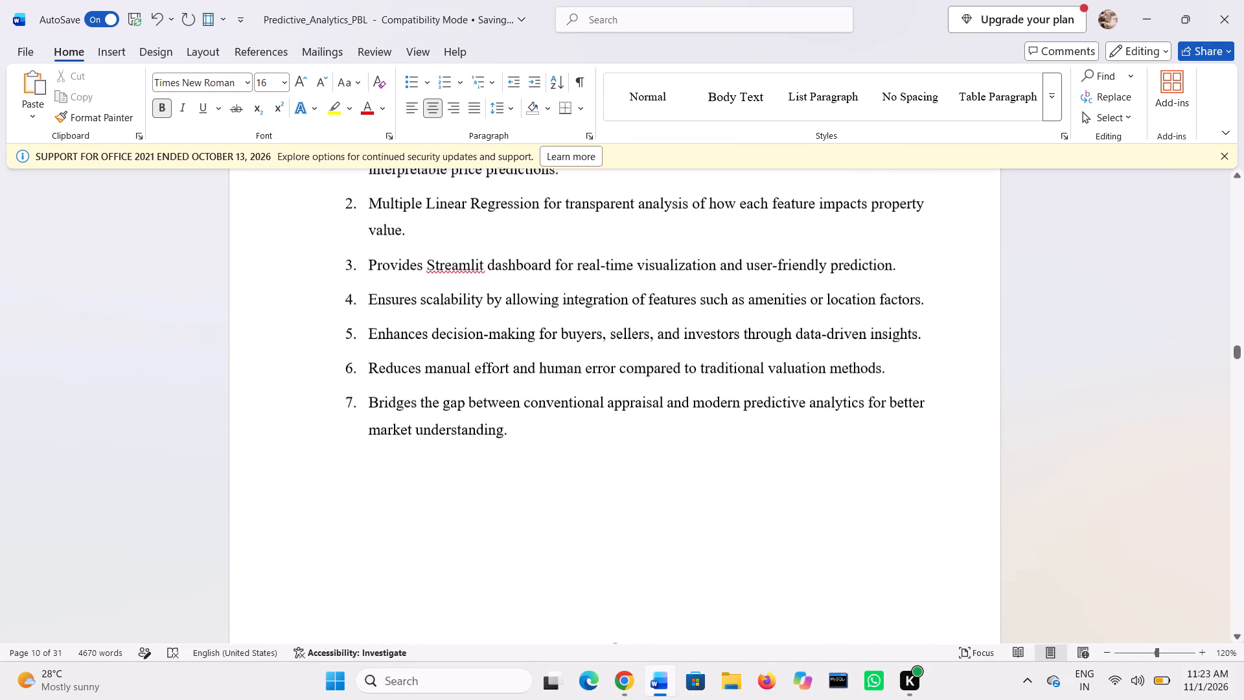
{"action": "scroll", "coordinate": [527, 550], "scroll_direction": "down", "scroll_amount": 2}
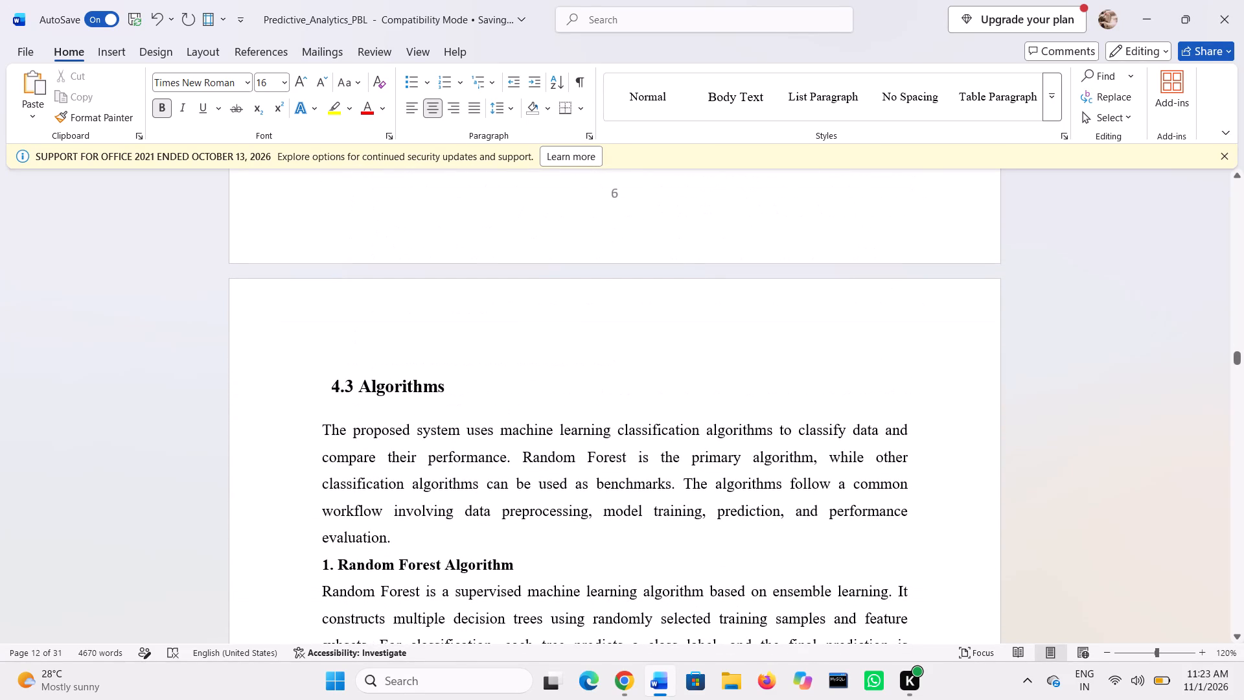
{"action": "scroll", "coordinate": [527, 550], "scroll_direction": "down", "scroll_amount": 6}
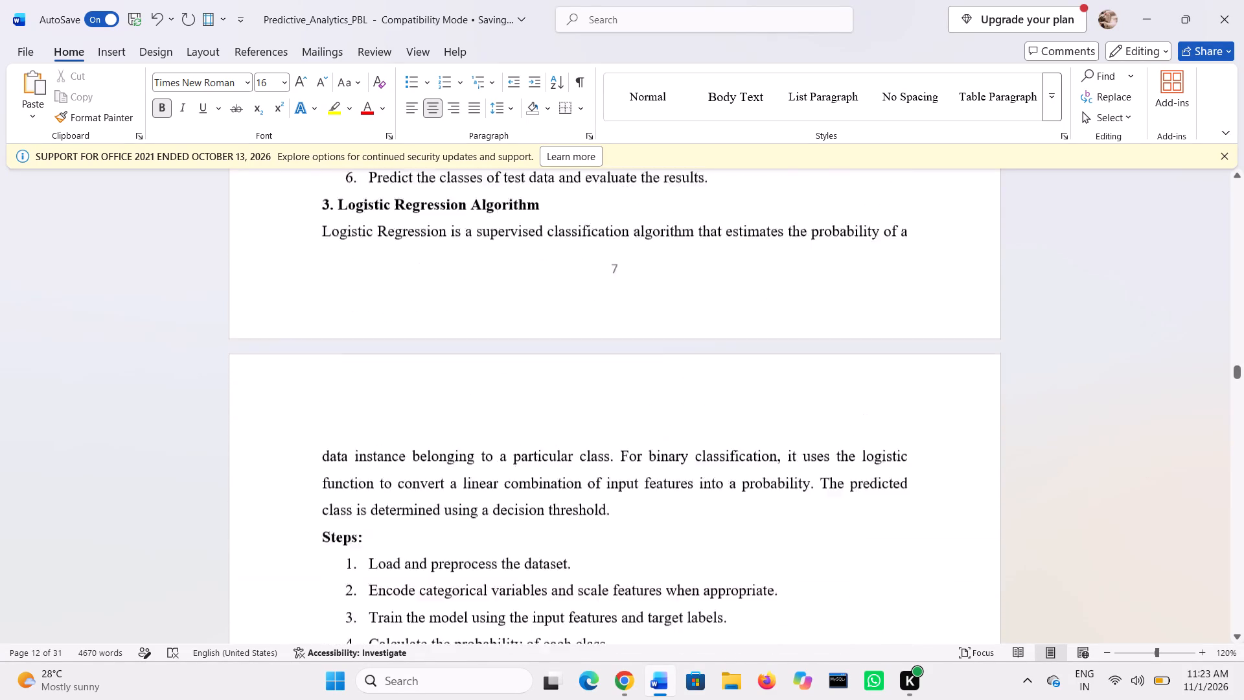
{"action": "scroll", "coordinate": [527, 550], "scroll_direction": "down", "scroll_amount": 5}
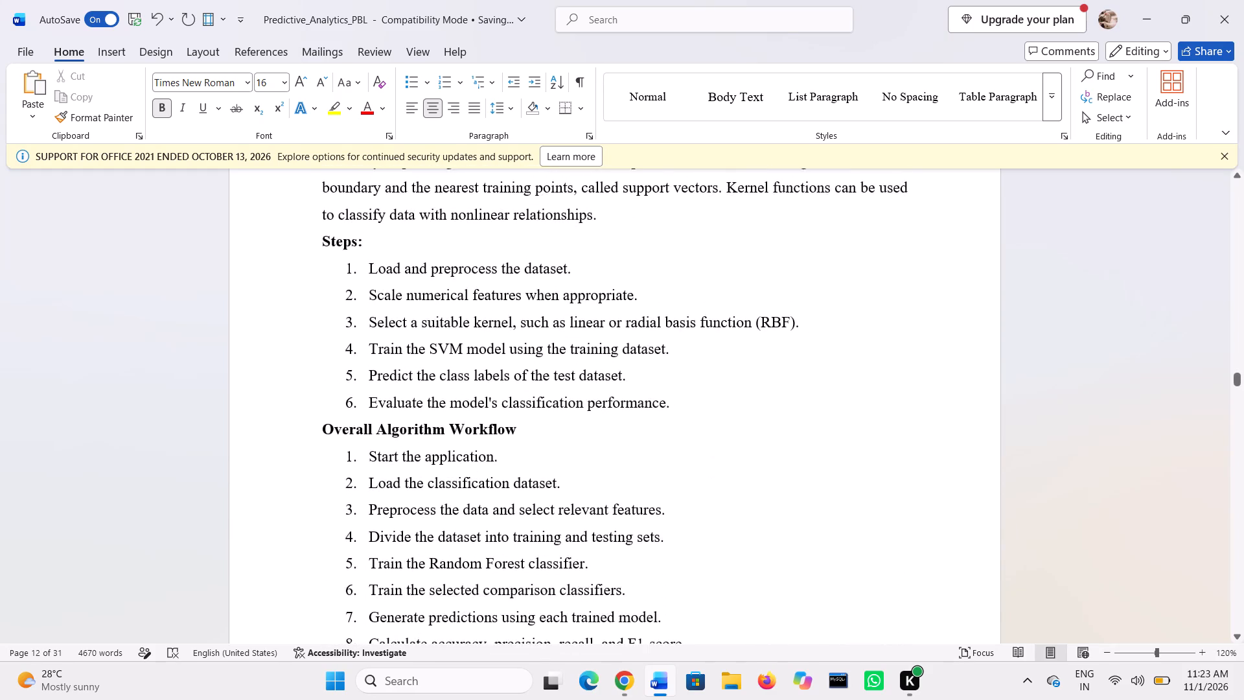
{"action": "scroll", "coordinate": [527, 550], "scroll_direction": "down", "scroll_amount": 4}
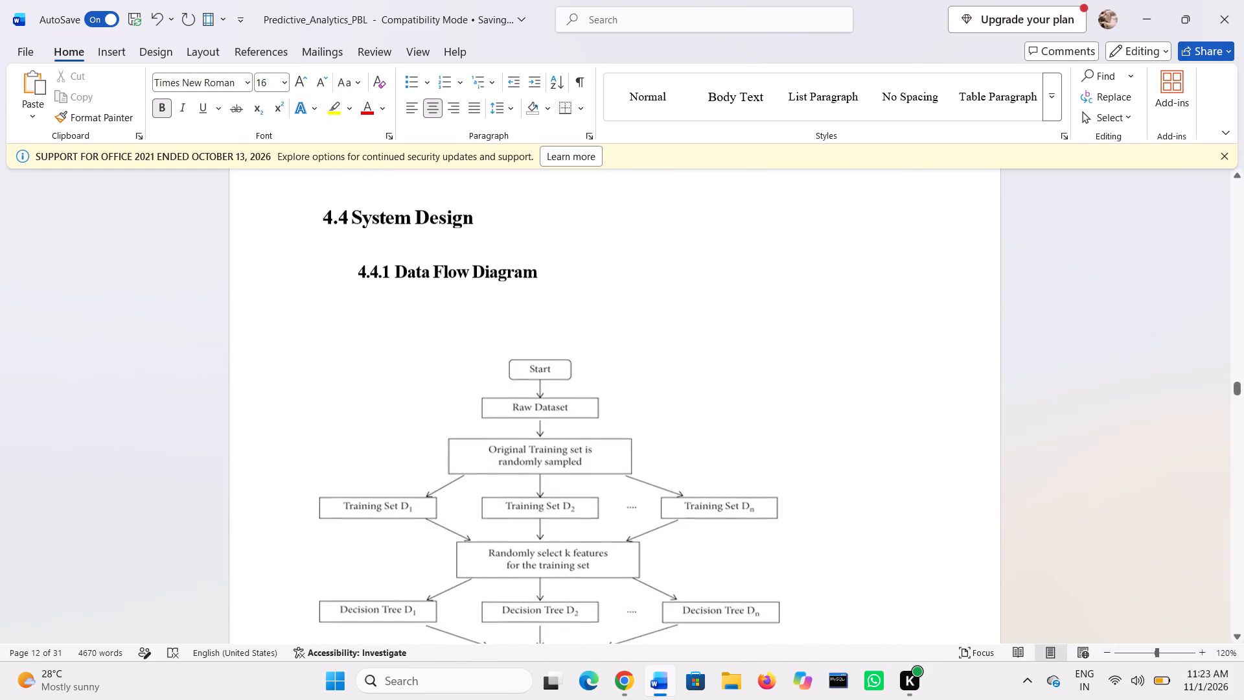
Delete section 4.3 Algorithms, from its heading through the end of the Overall Algorithm Workflow list.
{"action": "scroll", "coordinate": [527, 550], "scroll_direction": "up", "scroll_amount": 4}
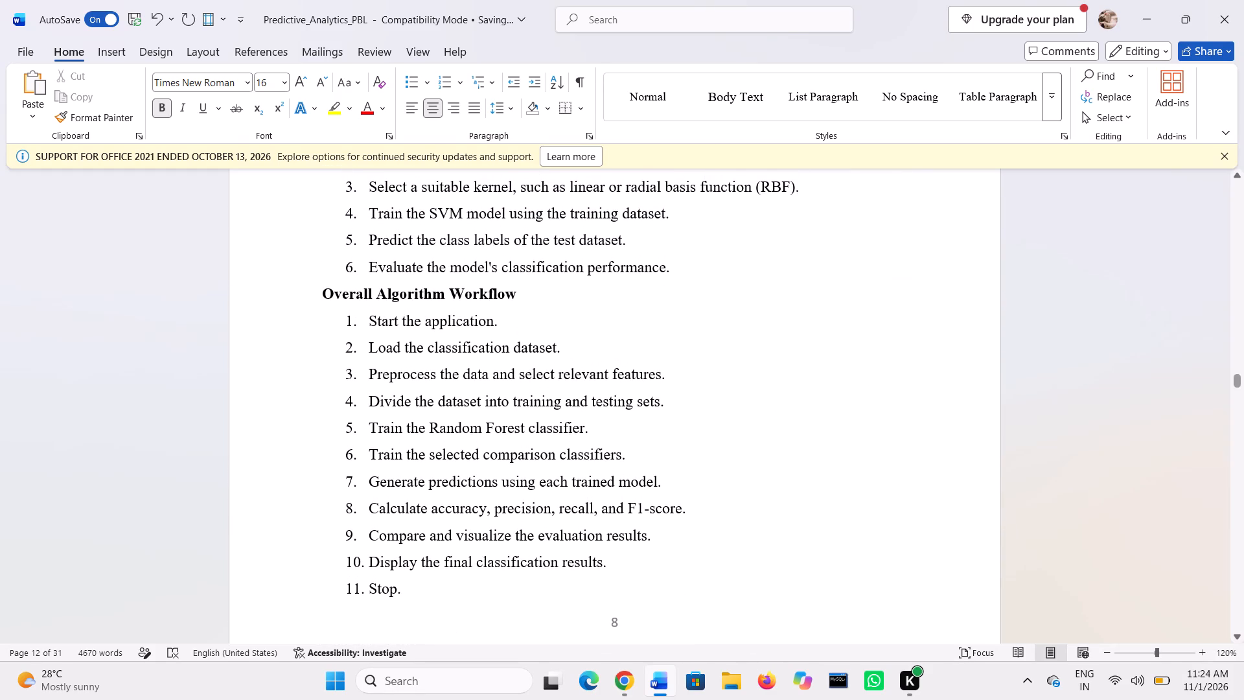
{"action": "left_click_drag", "start_coordinate": [413, 584], "coordinate": [297, 174]}
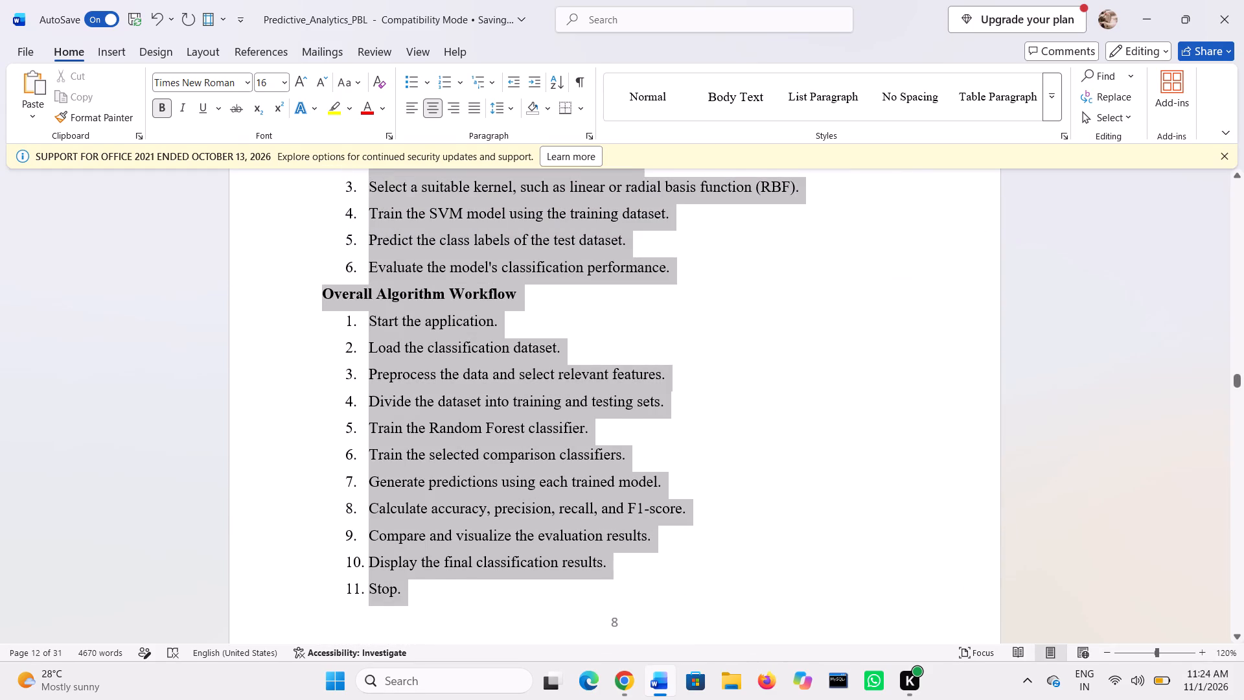
{"action": "left_click_drag", "start_coordinate": [297, 174], "coordinate": [298, 142]}
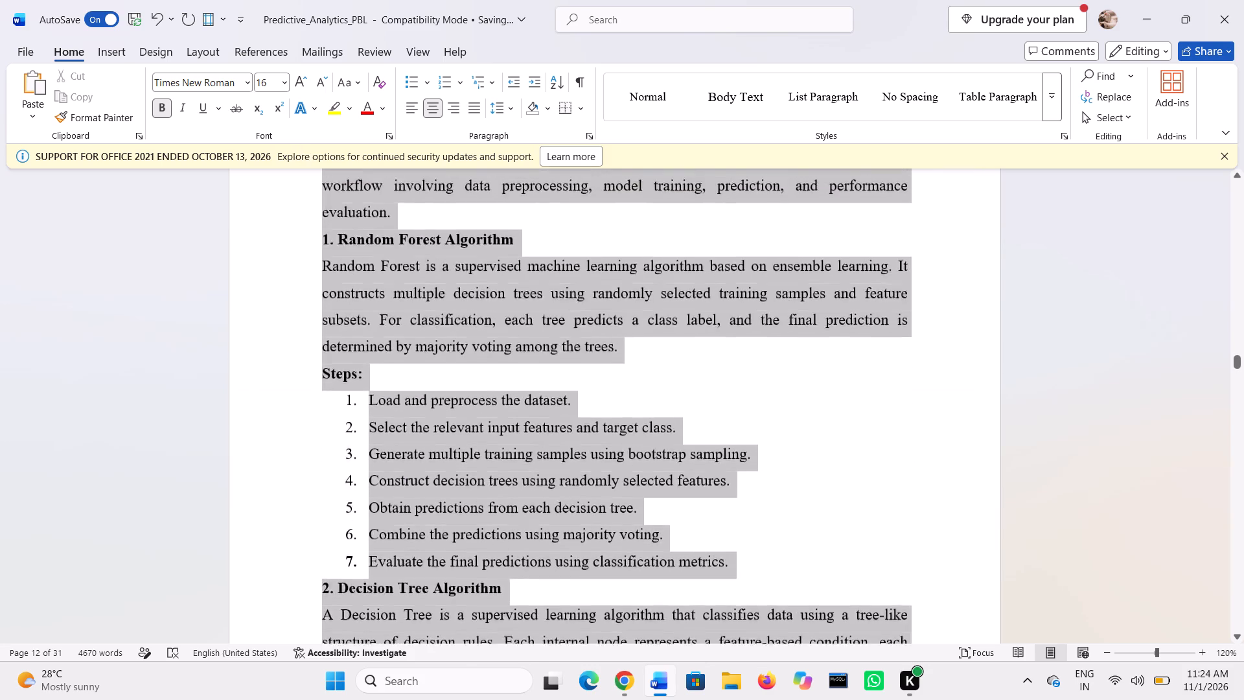
{"action": "left_click_drag", "start_coordinate": [298, 142], "coordinate": [302, 163]}
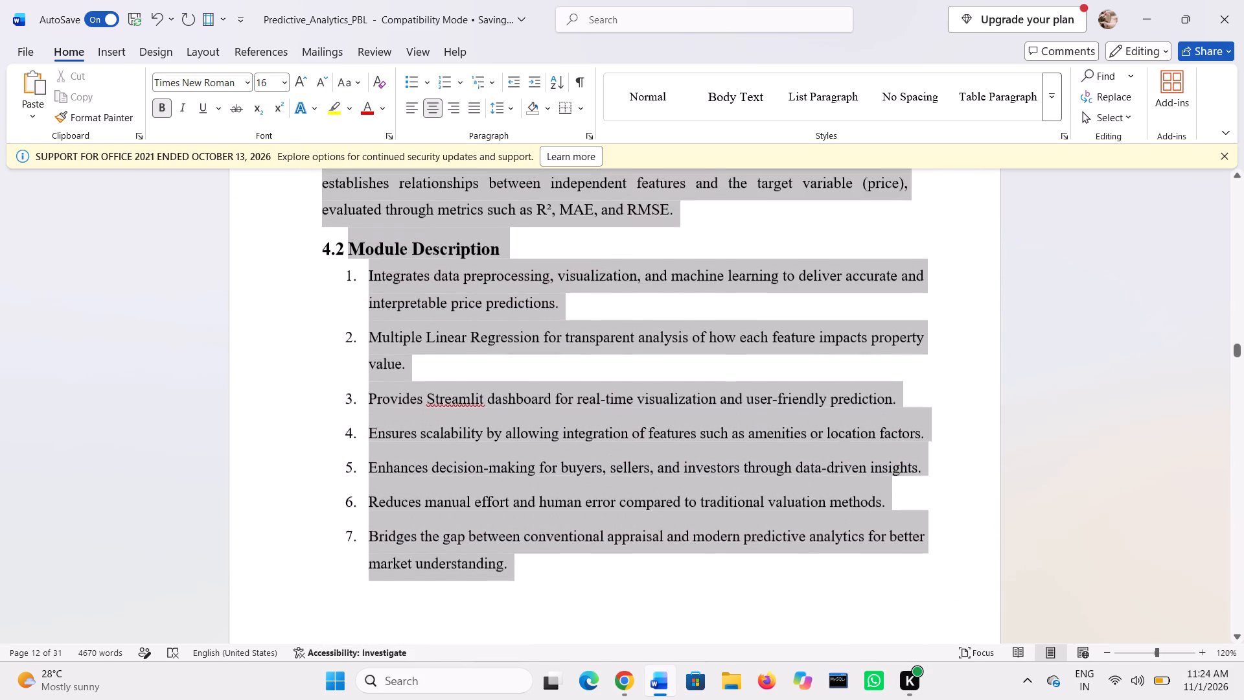
{"action": "left_click_drag", "start_coordinate": [302, 163], "coordinate": [321, 250]}
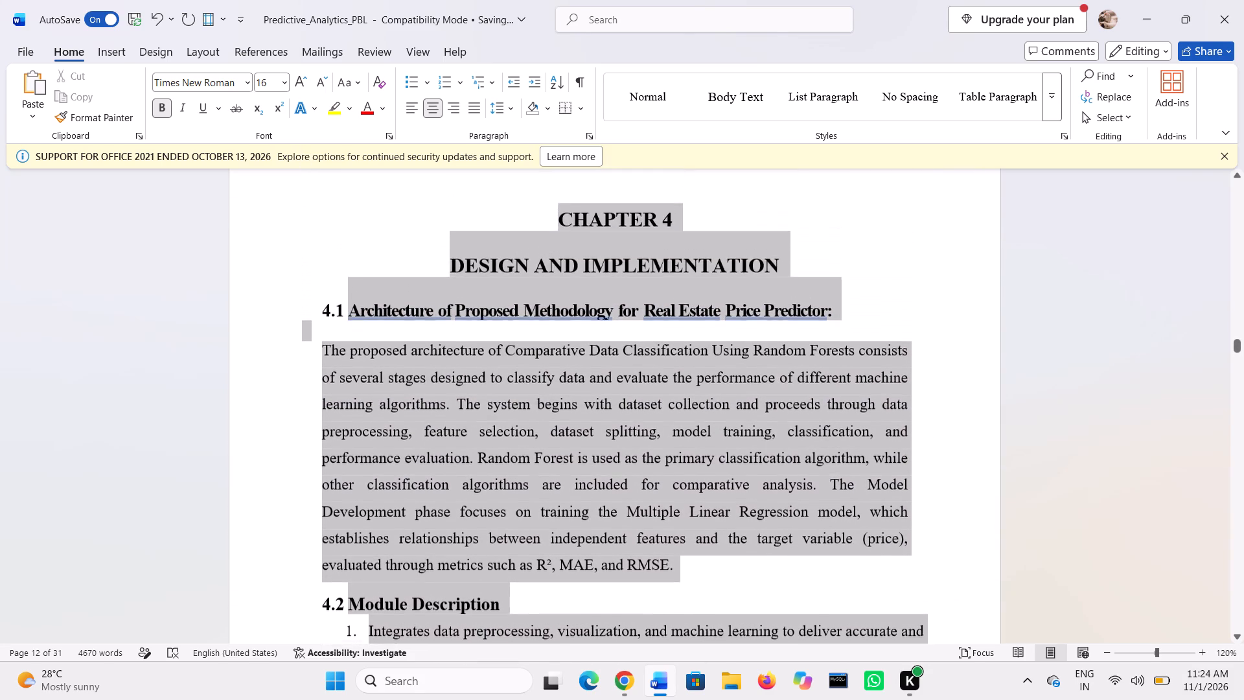
{"action": "left_click_drag", "start_coordinate": [321, 250], "coordinate": [336, 686]}
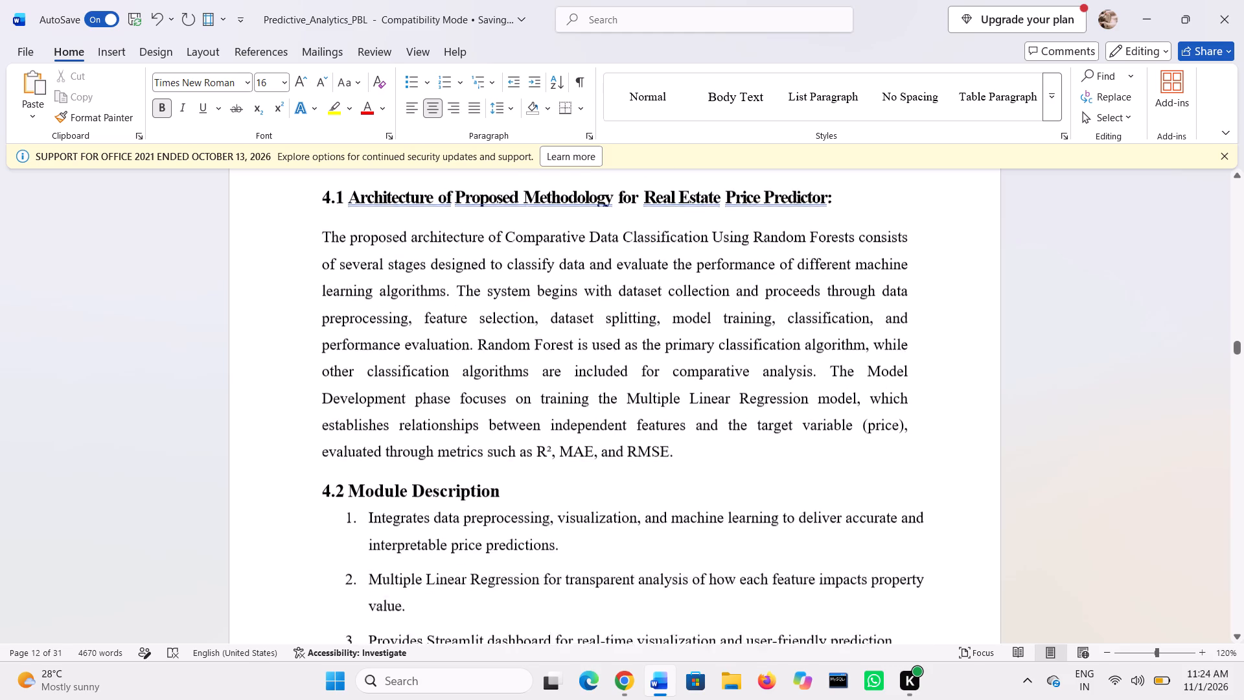
{"action": "left_click_drag", "start_coordinate": [336, 686], "coordinate": [303, 436]}
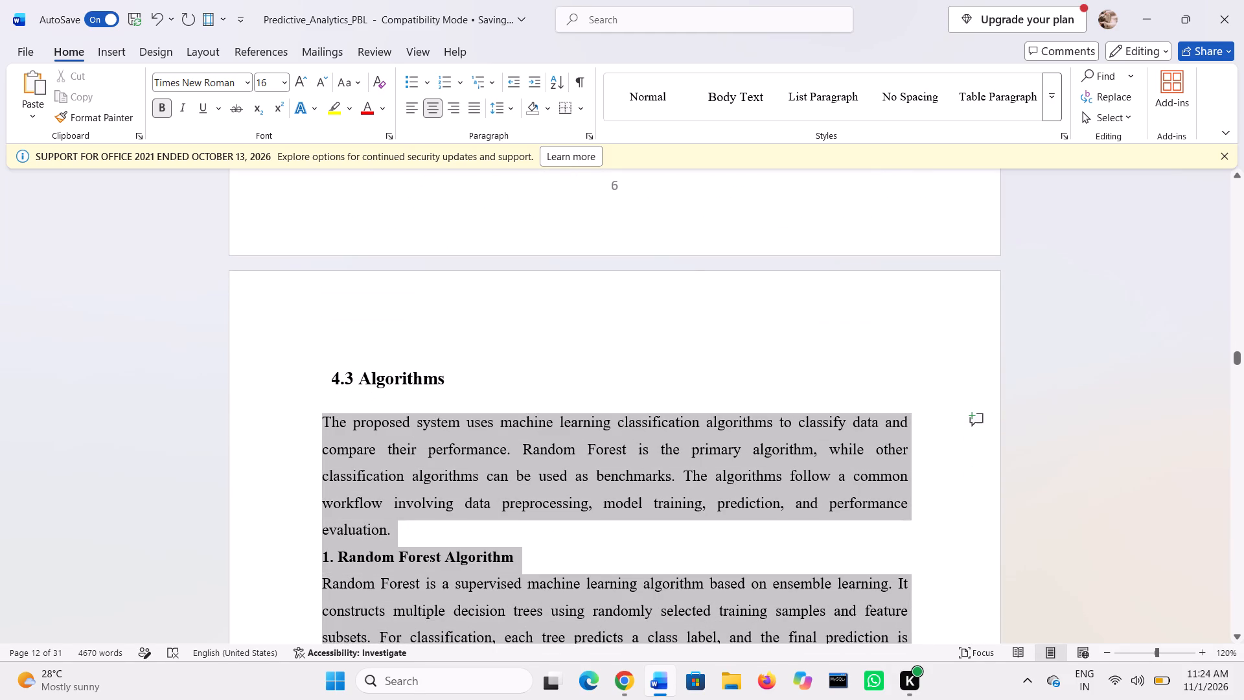
{"action": "left_click_drag", "start_coordinate": [303, 436], "coordinate": [321, 391]}
{"action": "left_click_drag", "start_coordinate": [321, 391], "coordinate": [356, 324]}
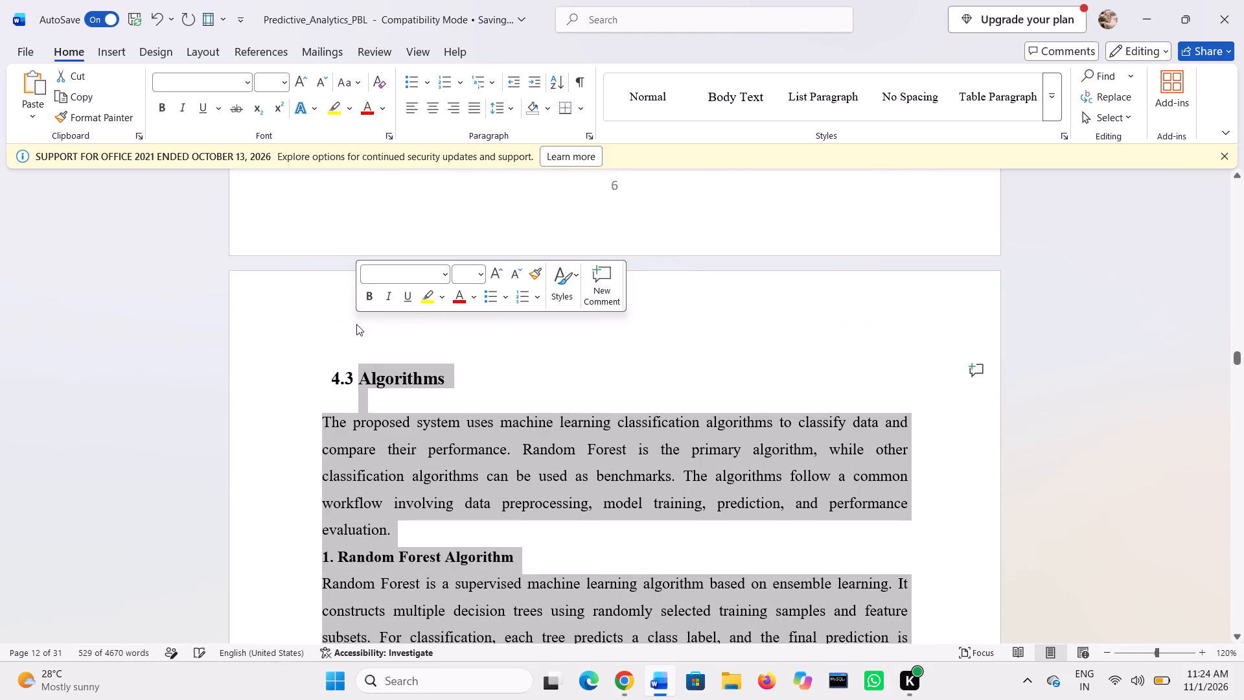
{"action": "key", "text": "BackSpace"}
{"action": "key", "text": "Delete"}
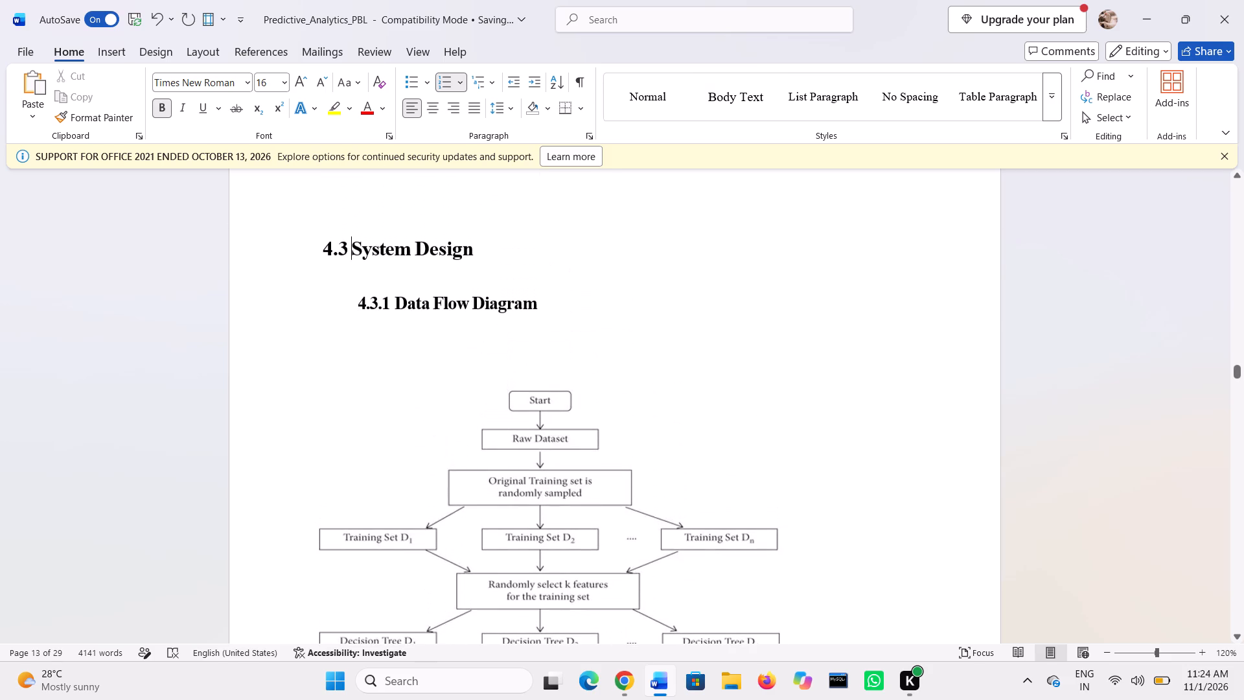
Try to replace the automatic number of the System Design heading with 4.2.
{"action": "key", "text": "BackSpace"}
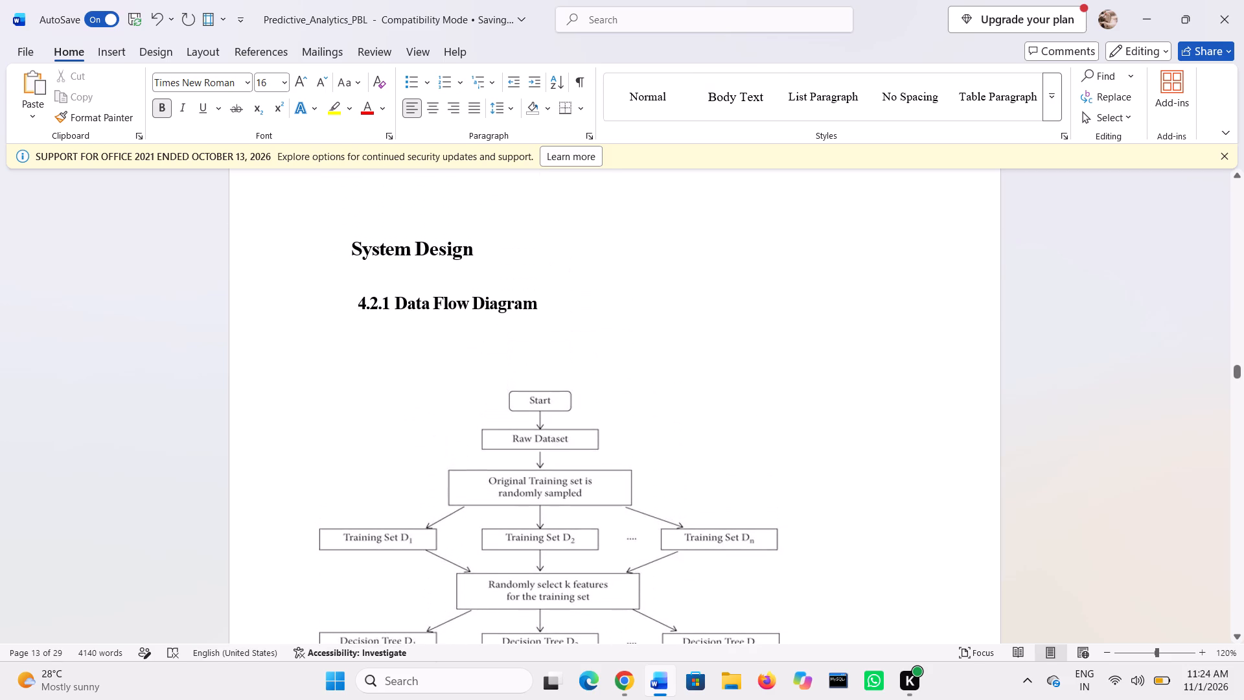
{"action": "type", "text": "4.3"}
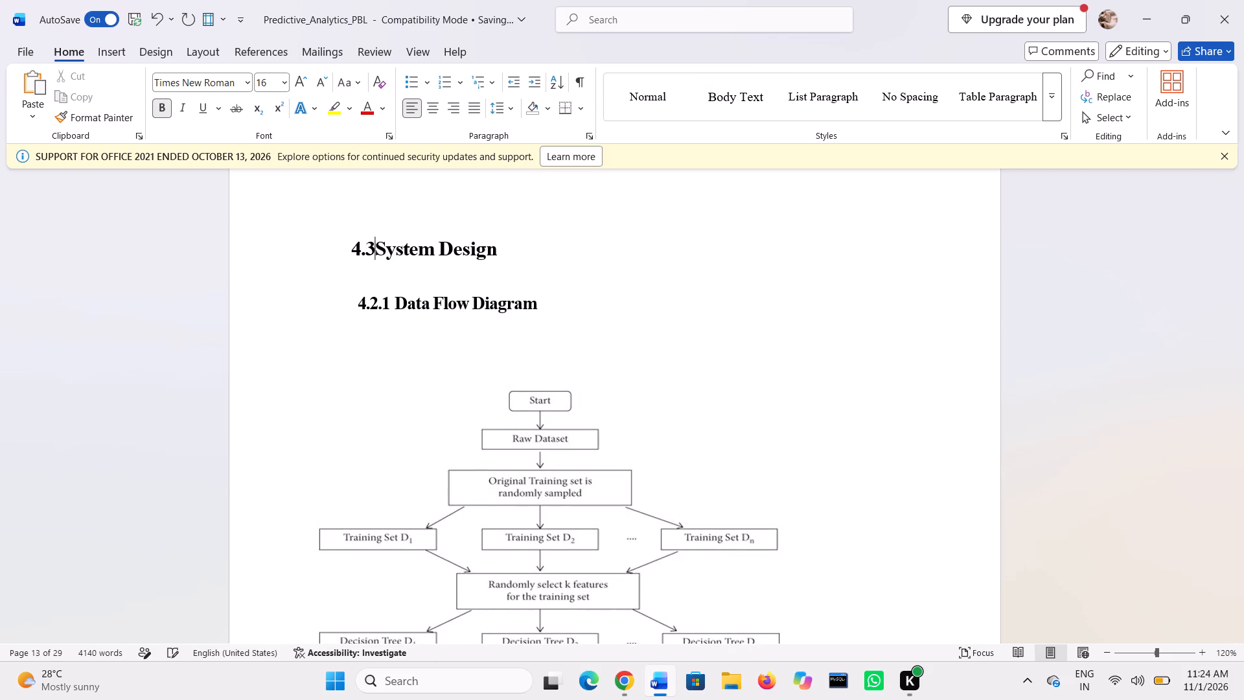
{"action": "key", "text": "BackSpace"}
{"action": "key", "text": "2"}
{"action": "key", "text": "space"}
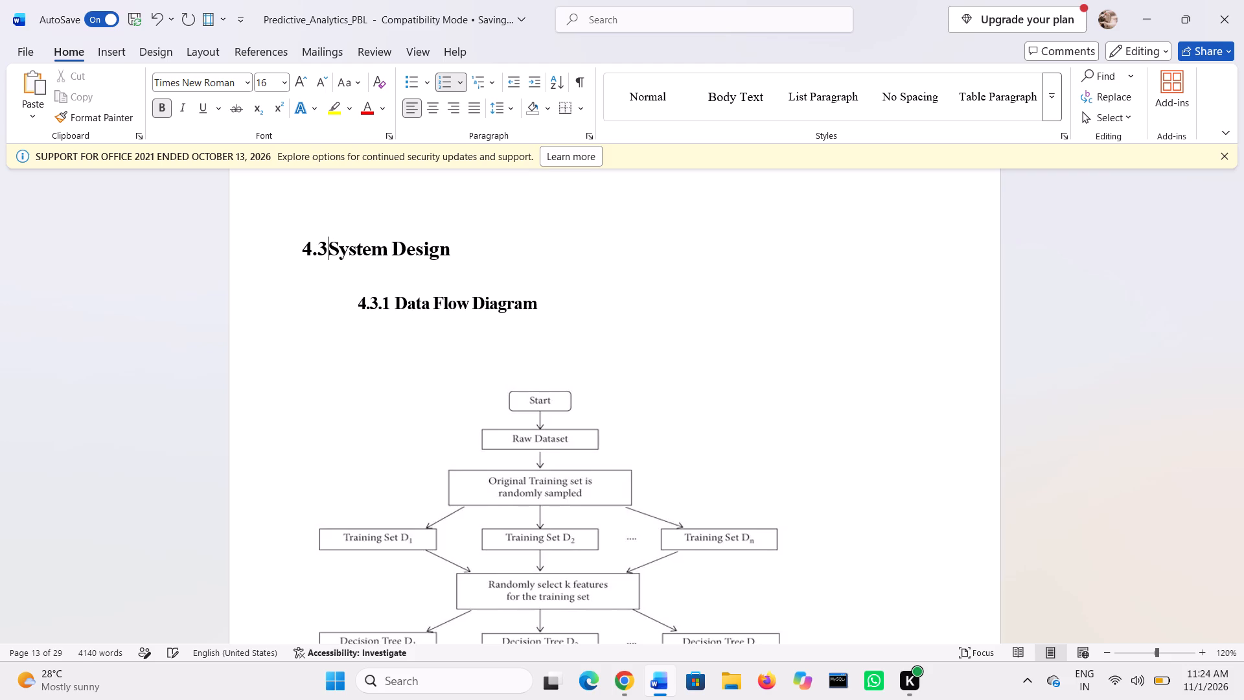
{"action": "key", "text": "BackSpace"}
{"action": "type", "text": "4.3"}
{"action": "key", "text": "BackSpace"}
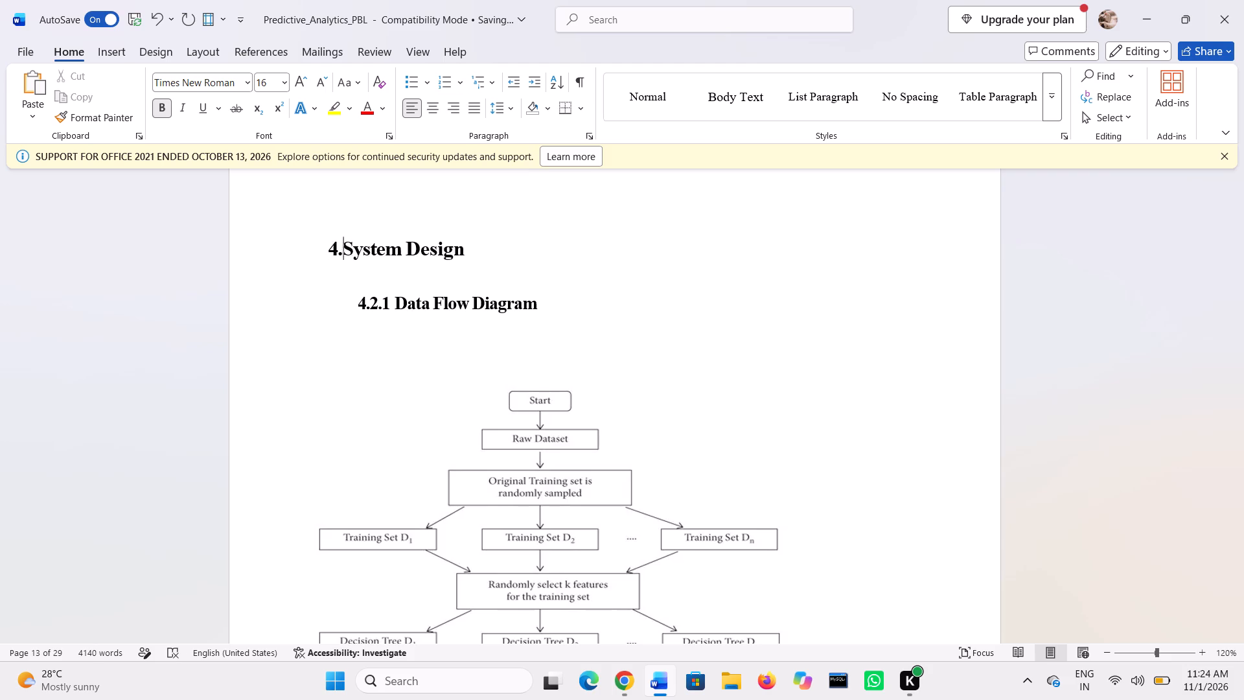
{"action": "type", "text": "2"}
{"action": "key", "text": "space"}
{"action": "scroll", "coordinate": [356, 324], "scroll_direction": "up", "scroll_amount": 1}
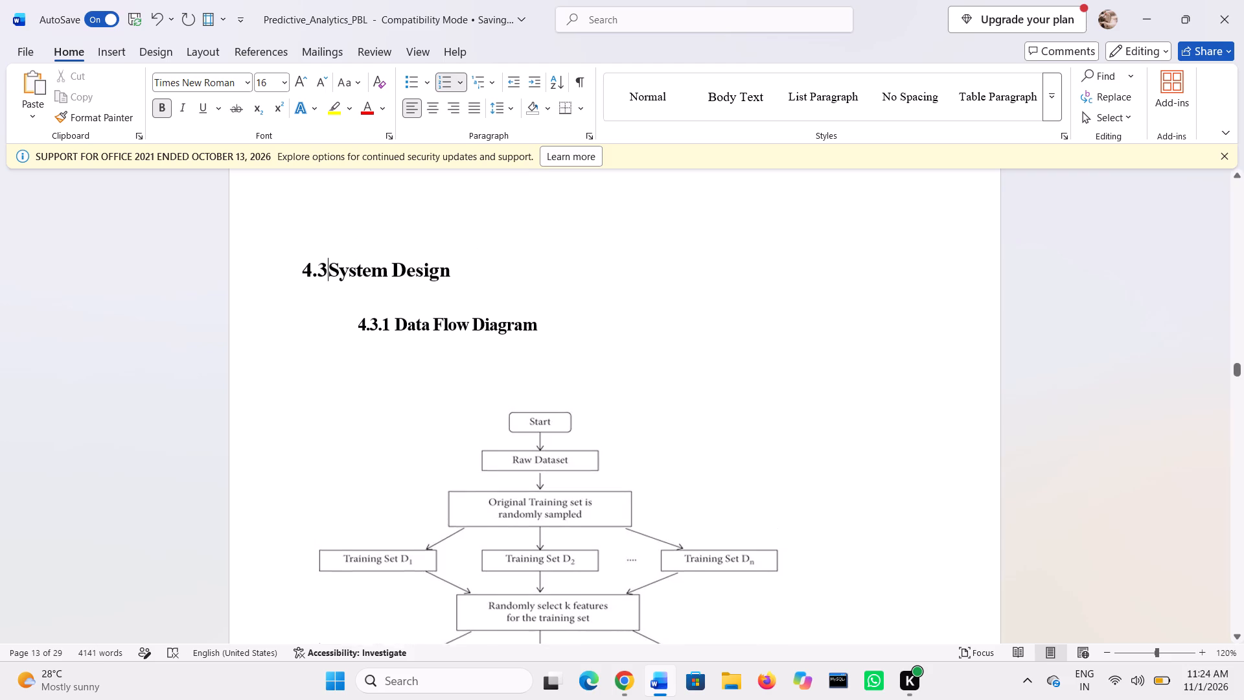
Insert a space between the number 4.3 and the title of the System Design heading.
{"action": "scroll", "coordinate": [356, 324], "scroll_direction": "up", "scroll_amount": 1}
{"action": "scroll", "coordinate": [356, 324], "scroll_direction": "right", "scroll_amount": 1}
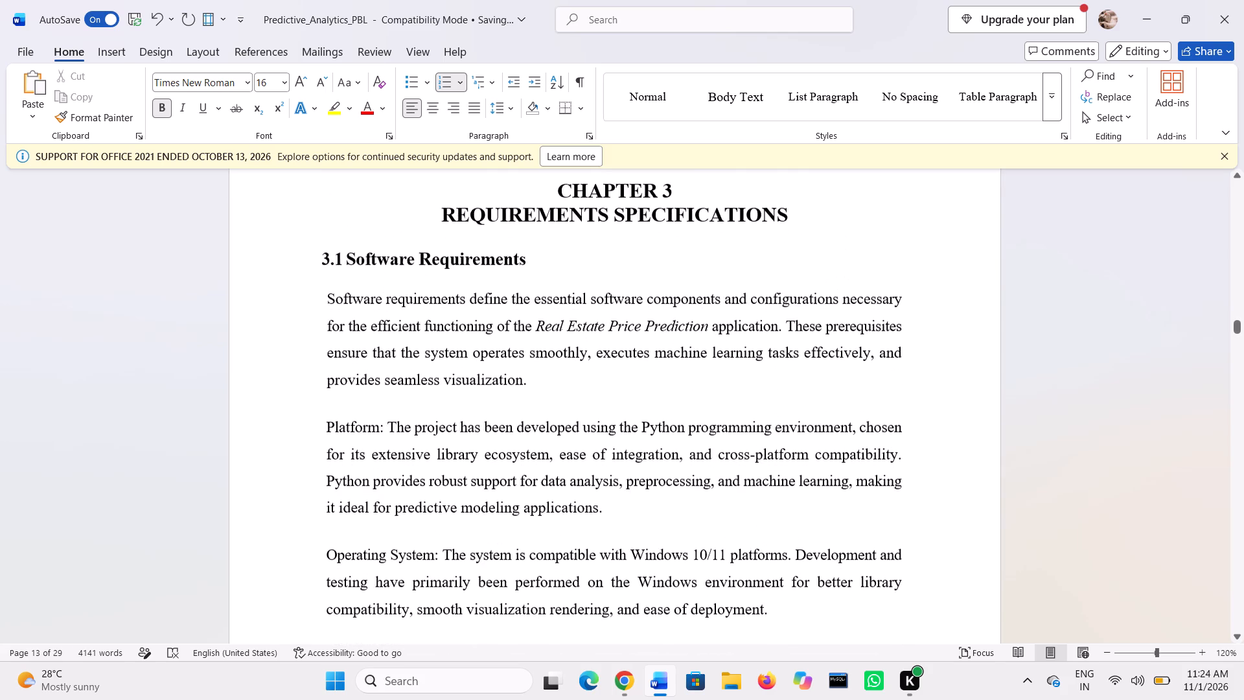
{"action": "scroll", "coordinate": [356, 324], "scroll_direction": "down", "scroll_amount": 6}
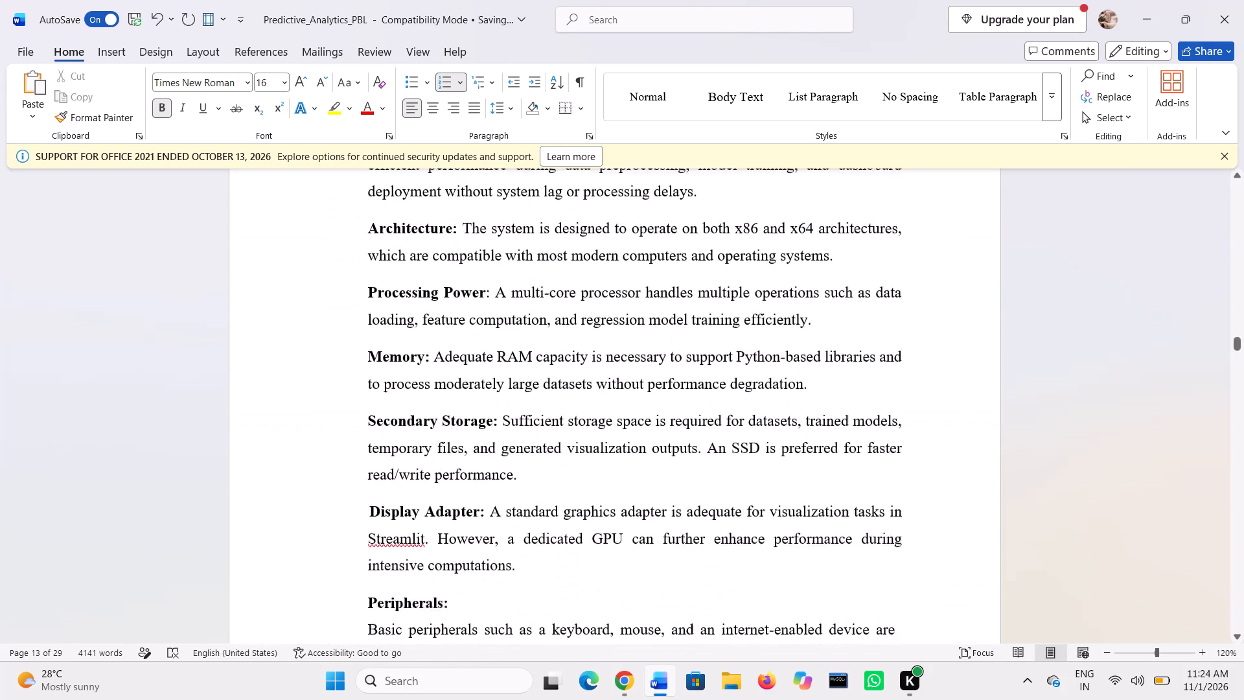
{"action": "scroll", "coordinate": [356, 324], "scroll_direction": "down", "scroll_amount": 7}
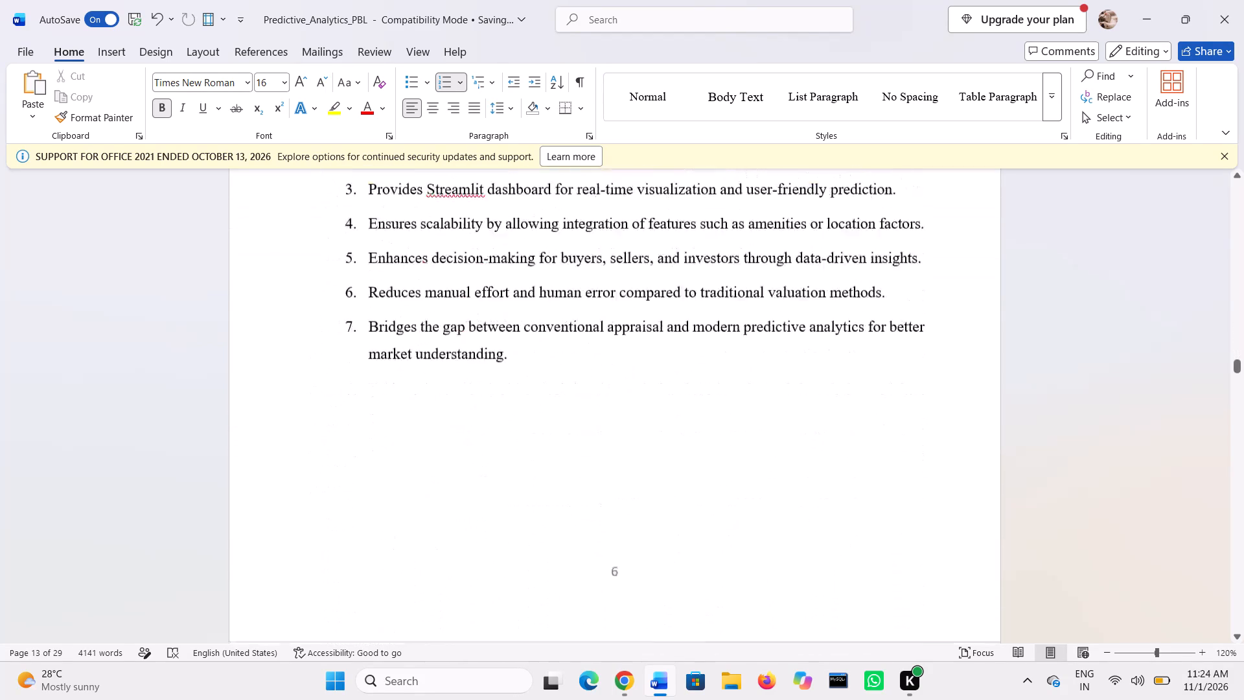
{"action": "scroll", "coordinate": [356, 324], "scroll_direction": "down", "scroll_amount": 3}
{"action": "key", "text": "space"}
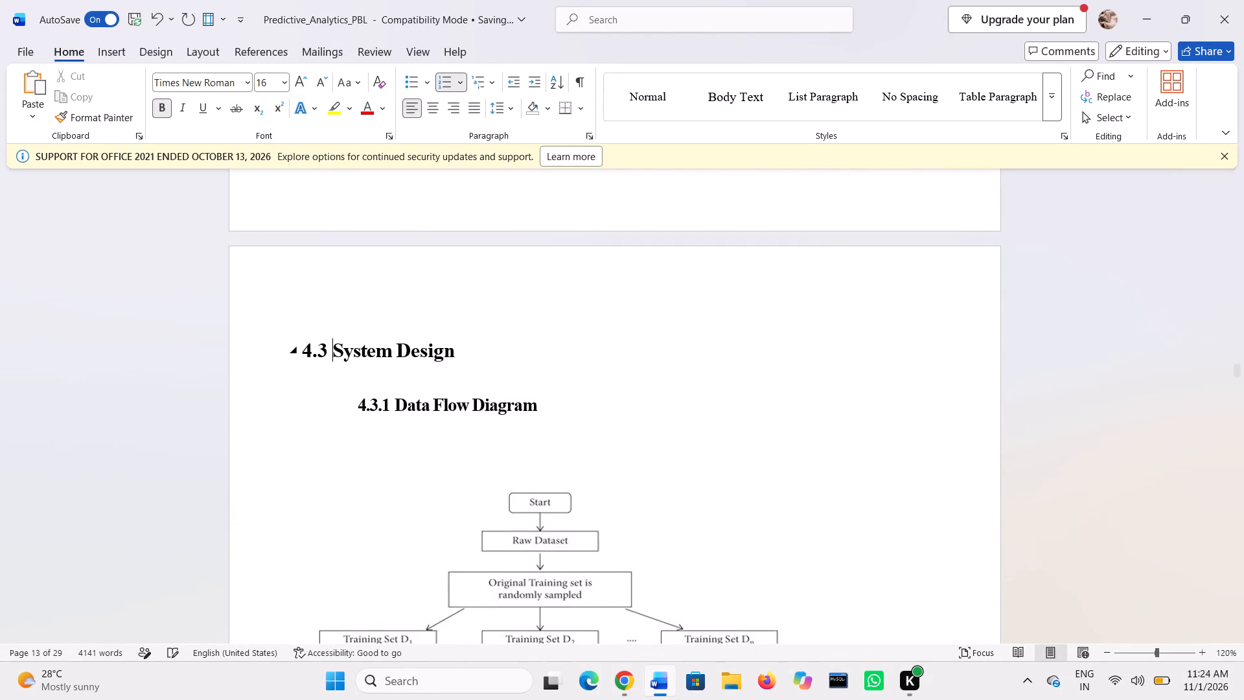
{"action": "left_click", "coordinate": [306, 351]}
{"action": "left_click_drag", "start_coordinate": [306, 351], "coordinate": [329, 351]}
Delete the Activity Diagram heading text and the Fig. 4.4 Activity Diagram caption, through to the Sequence Diagram heading.
{"action": "scroll", "coordinate": [352, 400], "scroll_direction": "down", "scroll_amount": 1}
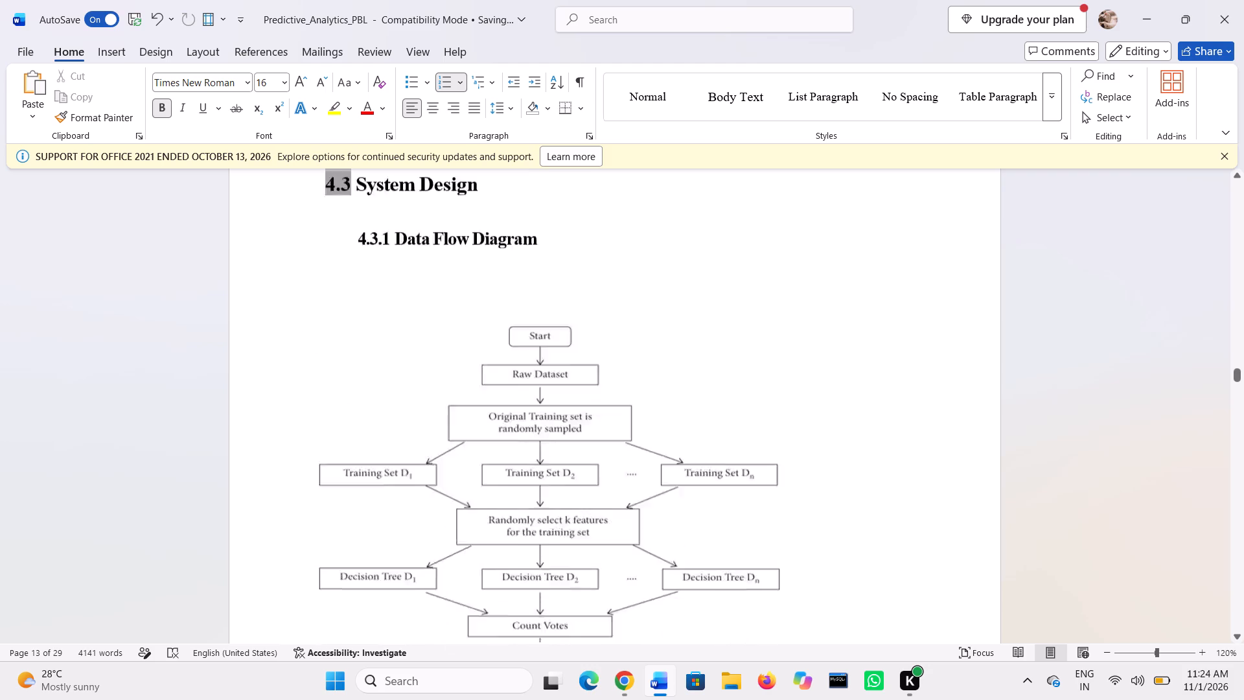
{"action": "scroll", "coordinate": [352, 400], "scroll_direction": "down", "scroll_amount": 3}
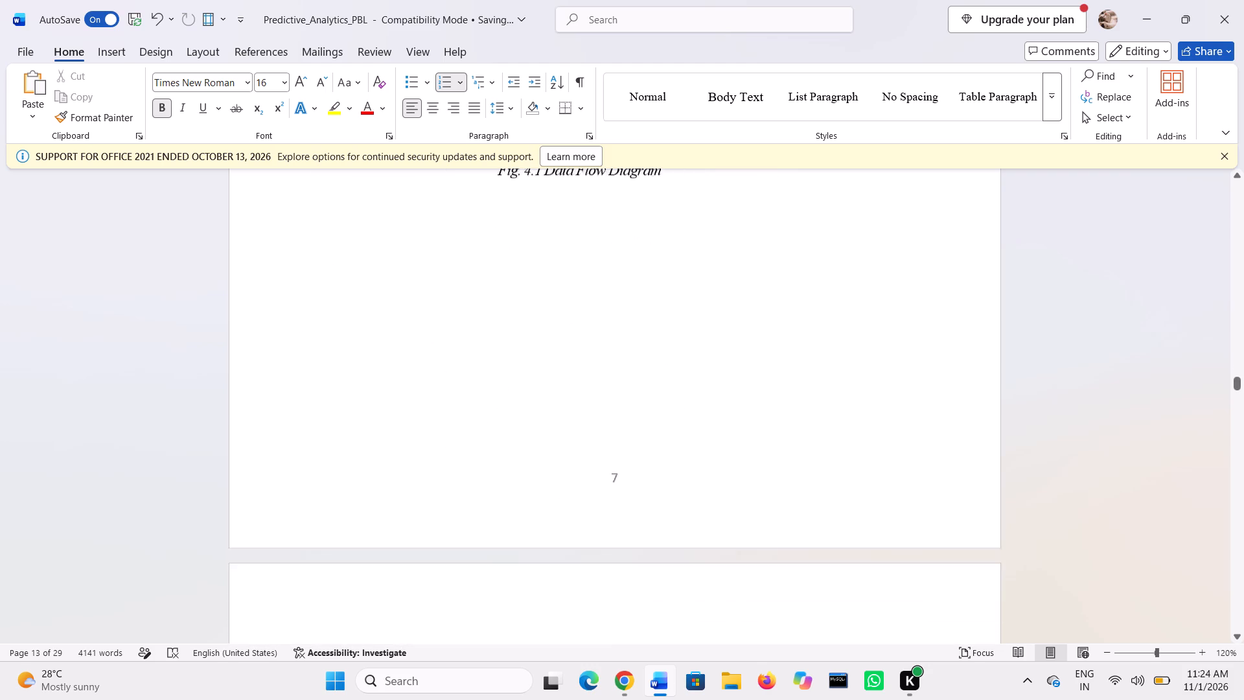
{"action": "scroll", "coordinate": [352, 400], "scroll_direction": "down", "scroll_amount": 5}
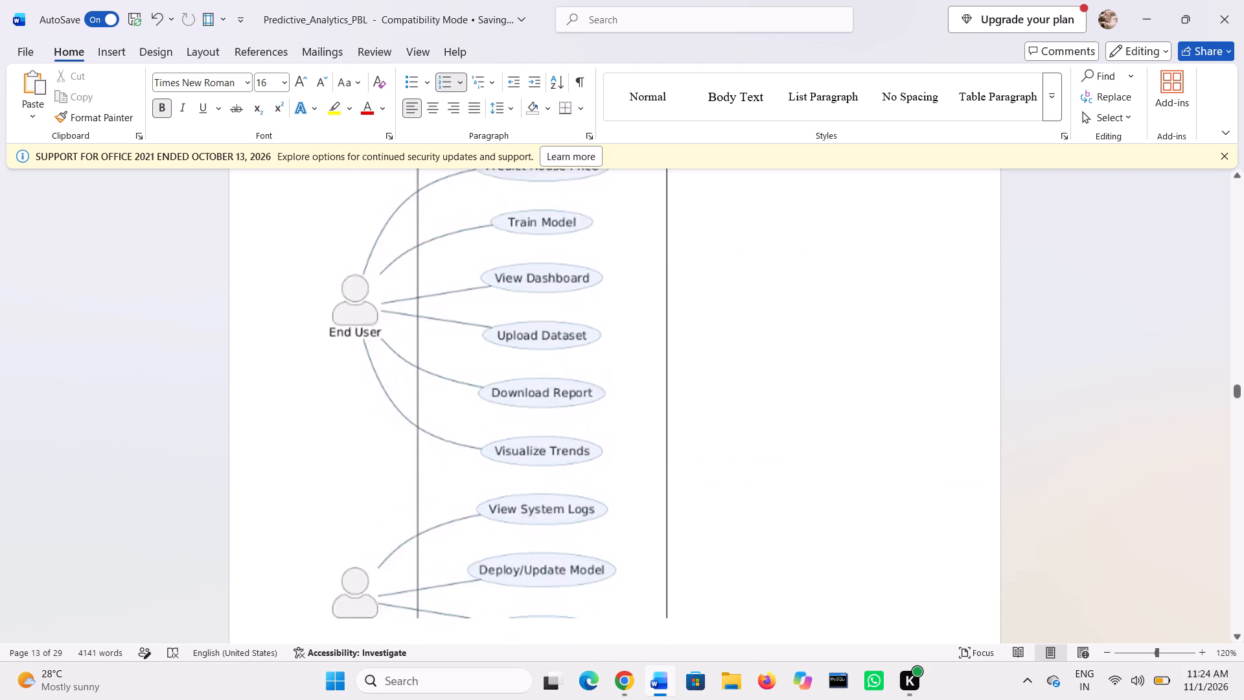
{"action": "scroll", "coordinate": [352, 400], "scroll_direction": "down", "scroll_amount": 4}
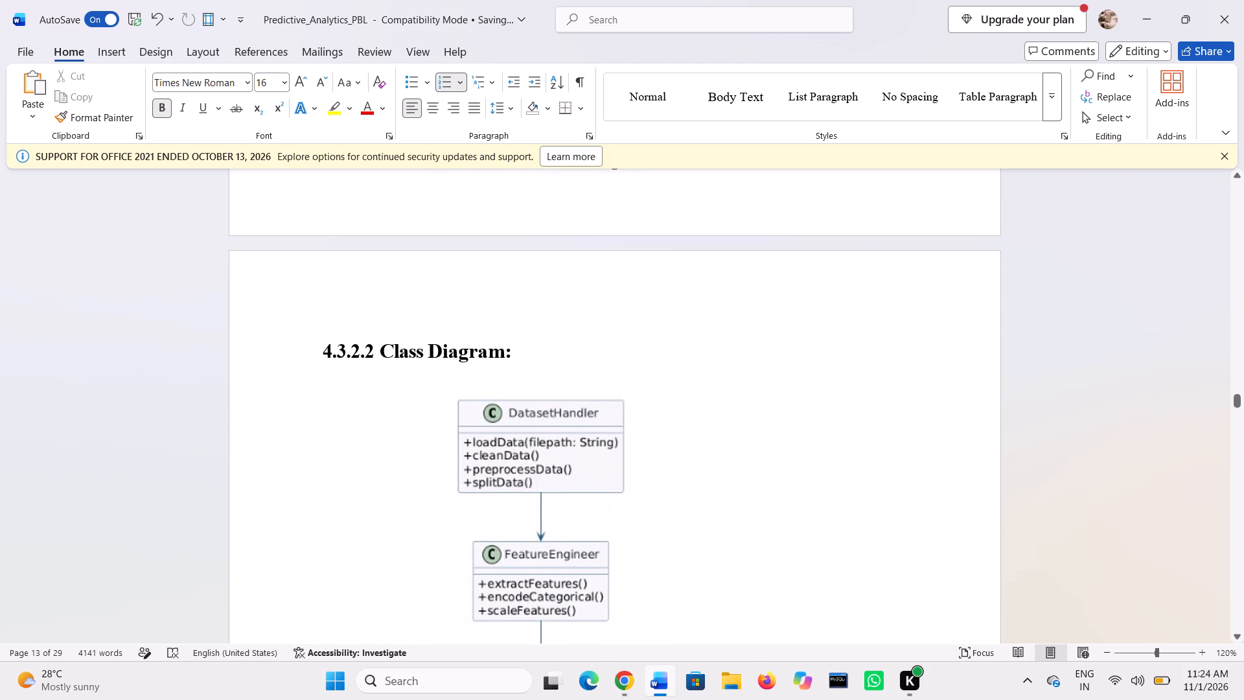
{"action": "scroll", "coordinate": [352, 400], "scroll_direction": "down", "scroll_amount": 5}
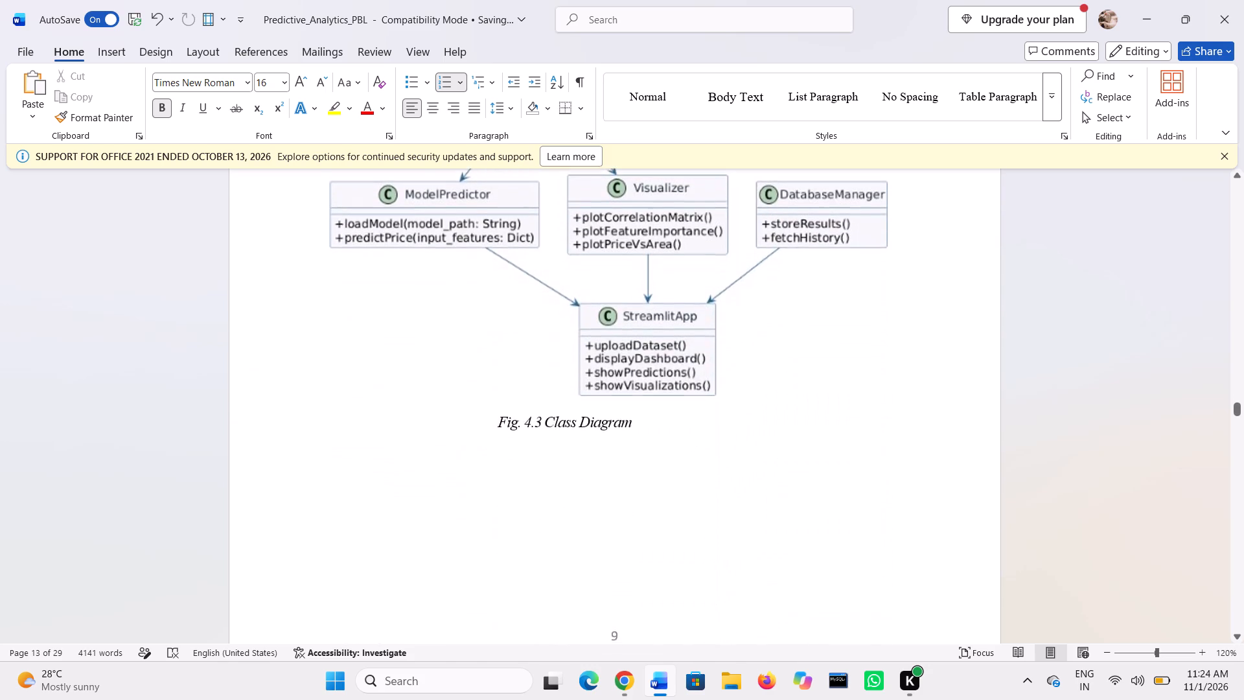
{"action": "scroll", "coordinate": [352, 400], "scroll_direction": "down", "scroll_amount": 4}
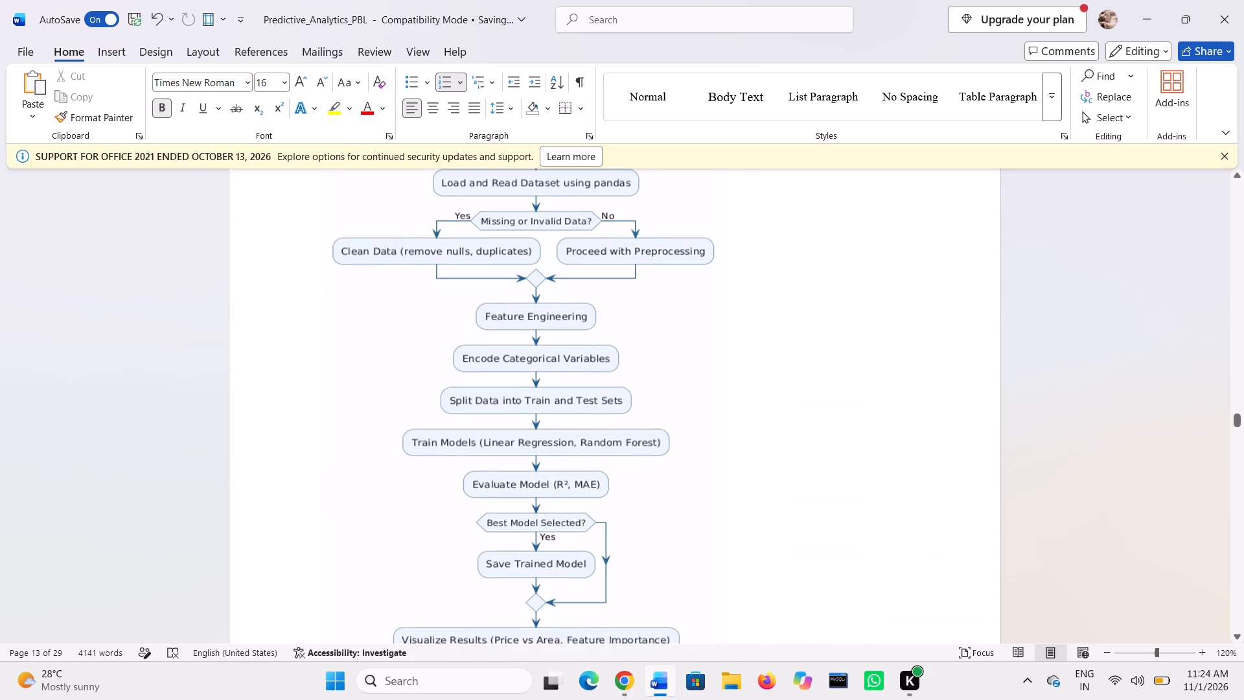
{"action": "scroll", "coordinate": [497, 410], "scroll_direction": "up", "scroll_amount": 2}
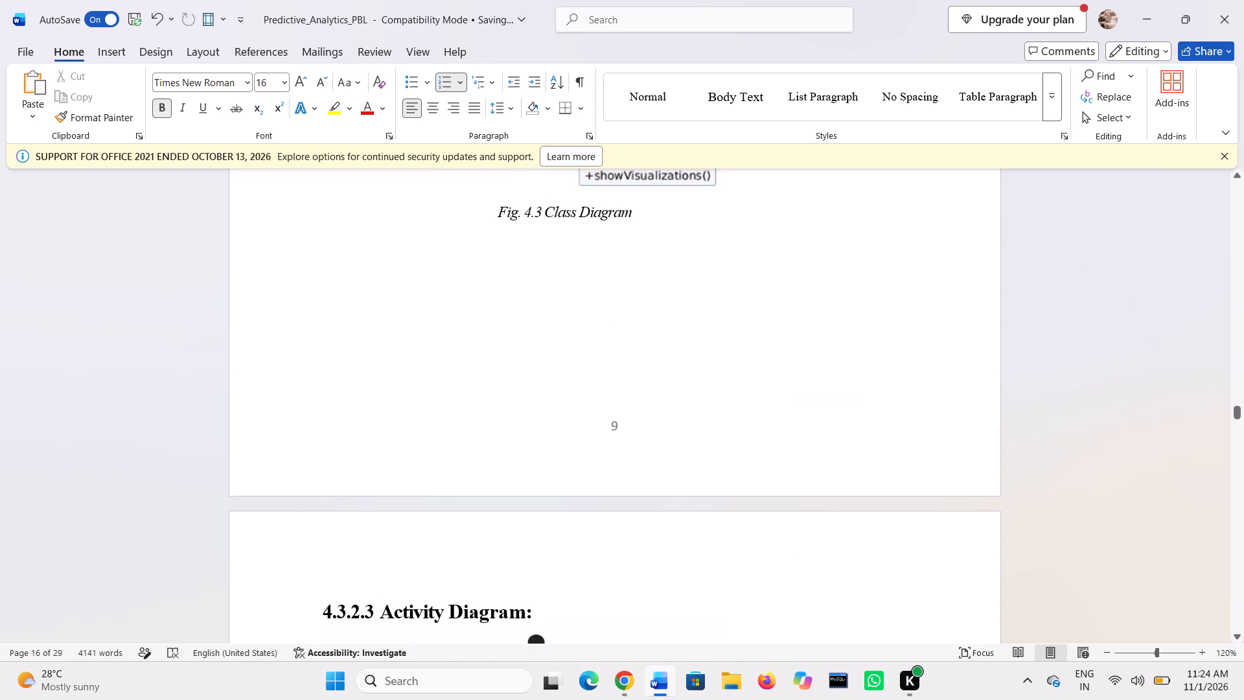
{"action": "left_click", "coordinate": [323, 604]}
{"action": "key", "text": "Delete"}
{"action": "key", "text": "Delete"}
{"action": "key", "text": "Delete"}
{"action": "key", "text": "Delete"}
{"action": "key", "text": "Delete"}
{"action": "key", "text": "Delete"}
{"action": "key", "text": "Delete"}
{"action": "key", "text": "Delete"}
{"action": "key", "text": "Delete"}
{"action": "key", "text": "Delete"}
{"action": "key", "text": "Delete"}
{"action": "key", "text": "Delete"}
{"action": "key", "text": "Delete"}
{"action": "key", "text": "Delete"}
{"action": "key", "text": "Delete"}
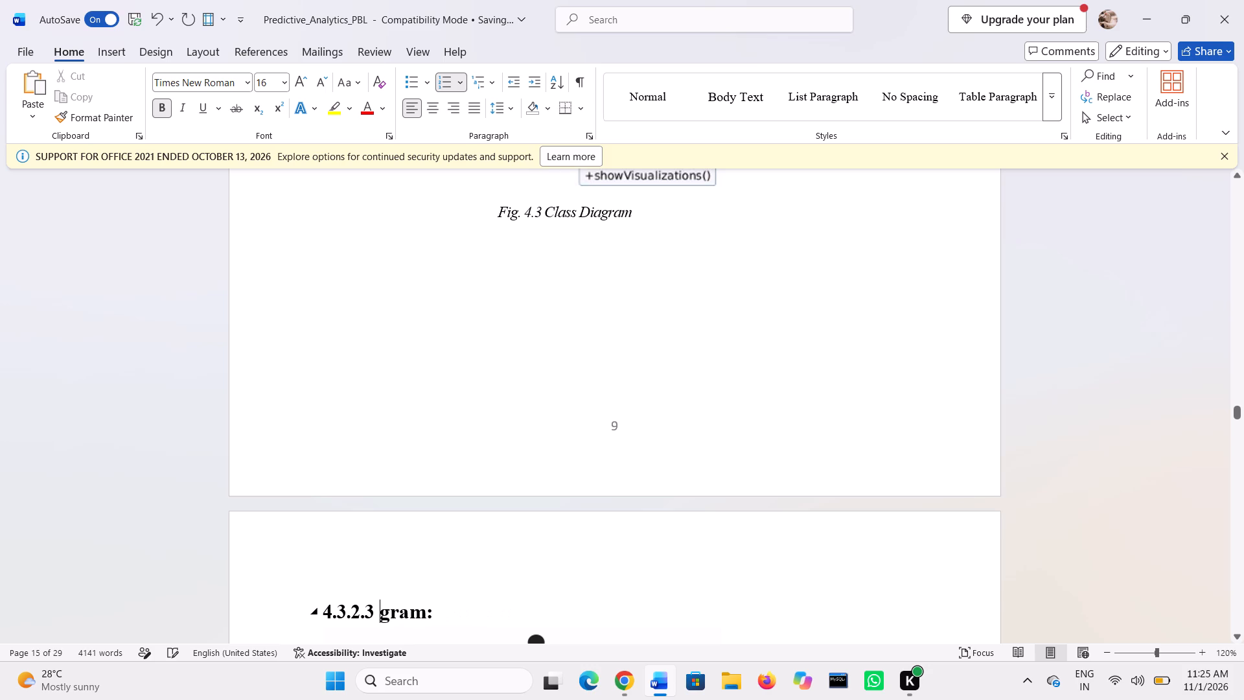
{"action": "key", "text": "Delete"}
{"action": "key", "text": "Delete"}
{"action": "key", "text": "Delete"}
{"action": "key", "text": "Delete"}
{"action": "key", "text": "Delete"}
{"action": "key", "text": "Delete"}
{"action": "key", "text": "Delete"}
{"action": "key", "text": "Delete"}
{"action": "key", "text": "Delete"}
{"action": "key", "text": "Delete"}
{"action": "key", "text": "Delete"}
{"action": "key", "text": "Delete"}
{"action": "key", "text": "Delete"}
{"action": "key", "text": "Delete"}
{"action": "key", "text": "Delete"}
{"action": "key", "text": "Delete"}
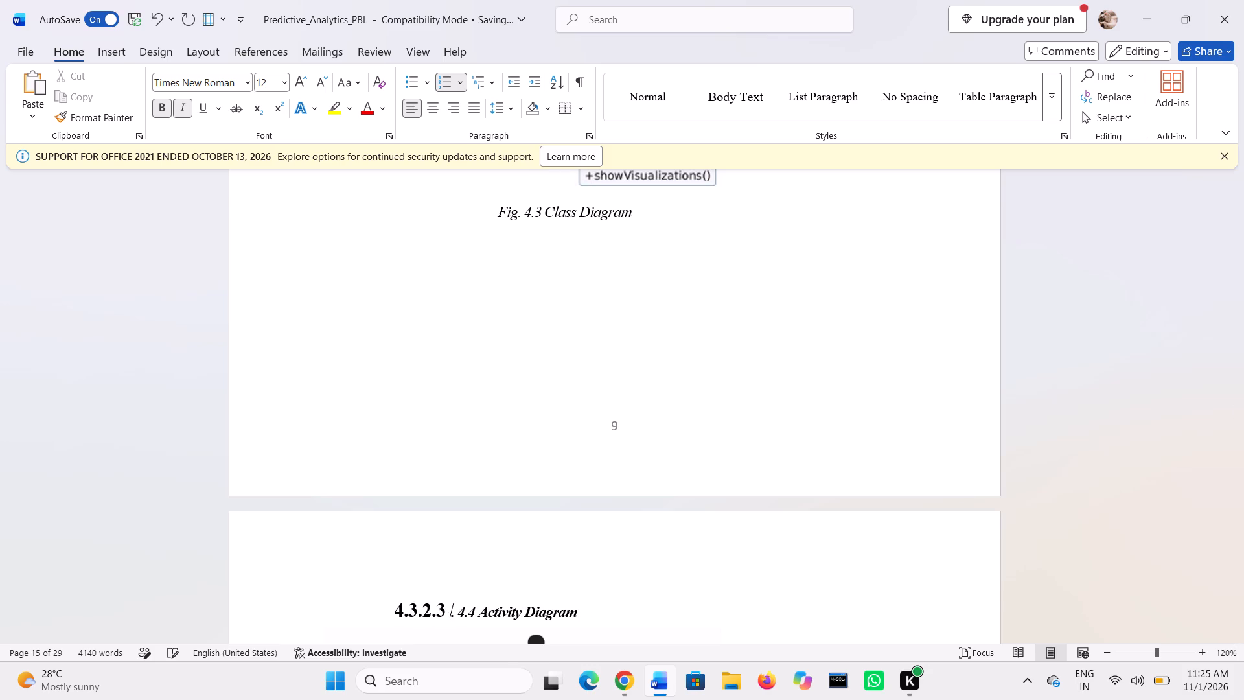
{"action": "key", "text": "Delete"}
{"action": "key", "text": "Delete"}
{"action": "key", "text": "Delete"}
{"action": "key", "text": "Delete"}
{"action": "key", "text": "Delete"}
{"action": "key", "text": "Delete"}
{"action": "key", "text": "Delete"}
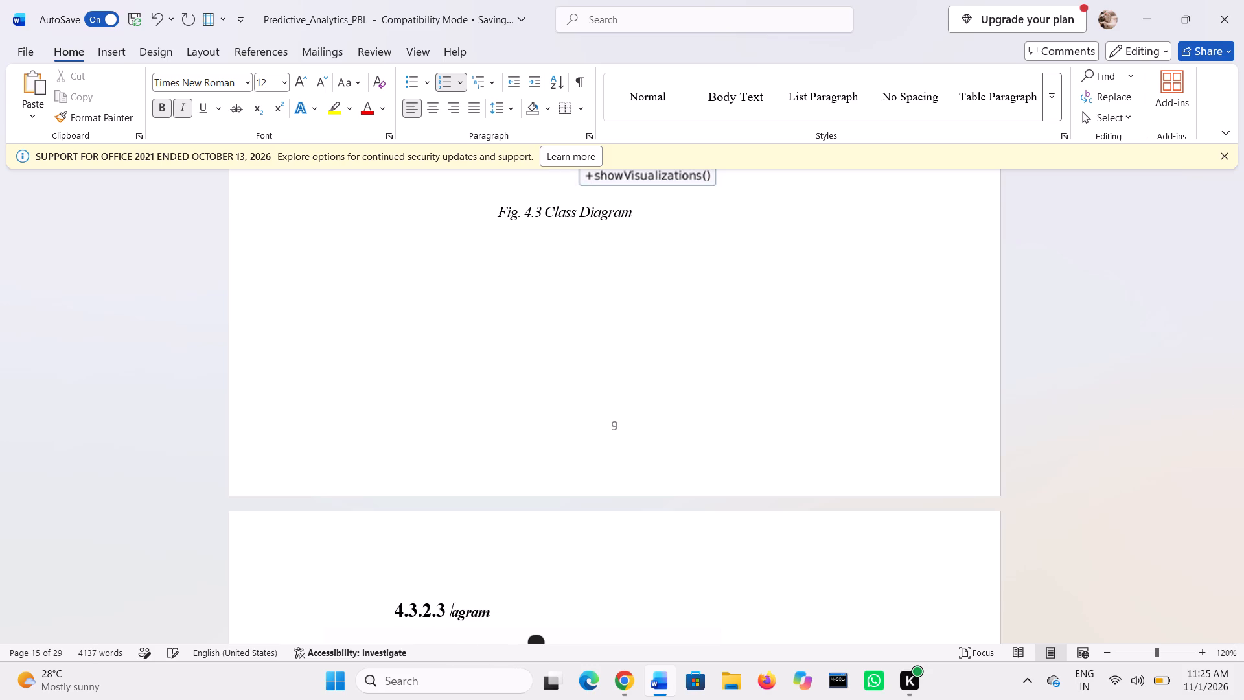
{"action": "key", "text": "Delete"}
{"action": "key", "text": "Delete"}
{"action": "key", "text": "Delete"}
{"action": "key", "text": "Delete"}
{"action": "key", "text": "Delete"}
{"action": "key", "text": "Delete"}
{"action": "key", "text": "Delete"}
{"action": "key", "text": "Delete"}
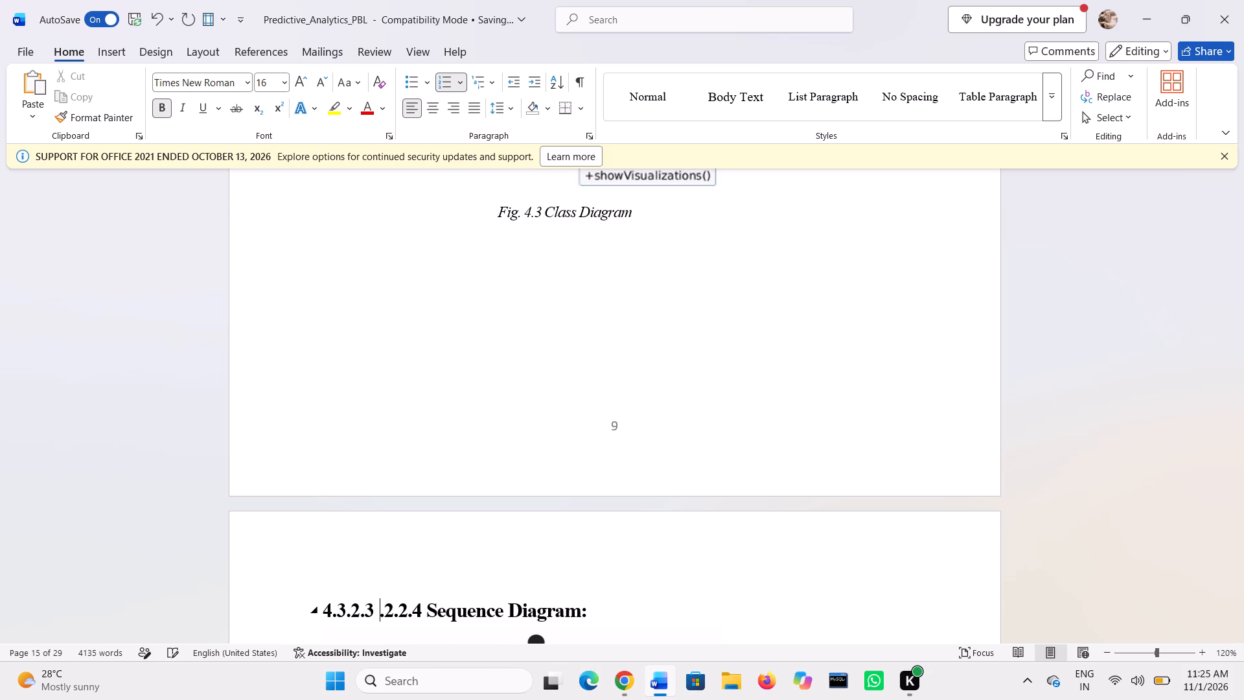
{"action": "key", "text": "Delete"}
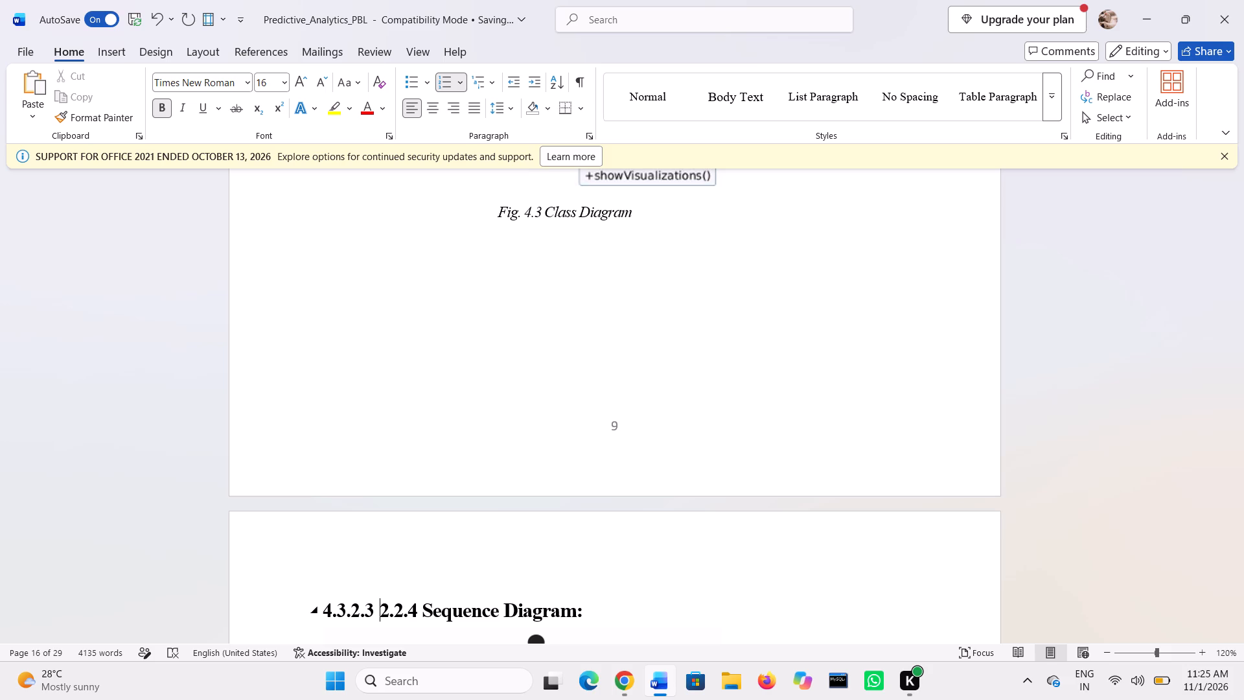
Cut the activity diagram flowchart picture from the report.
{"action": "scroll", "coordinate": [323, 604], "scroll_direction": "down", "scroll_amount": 3}
{"action": "left_click", "coordinate": [532, 507]}
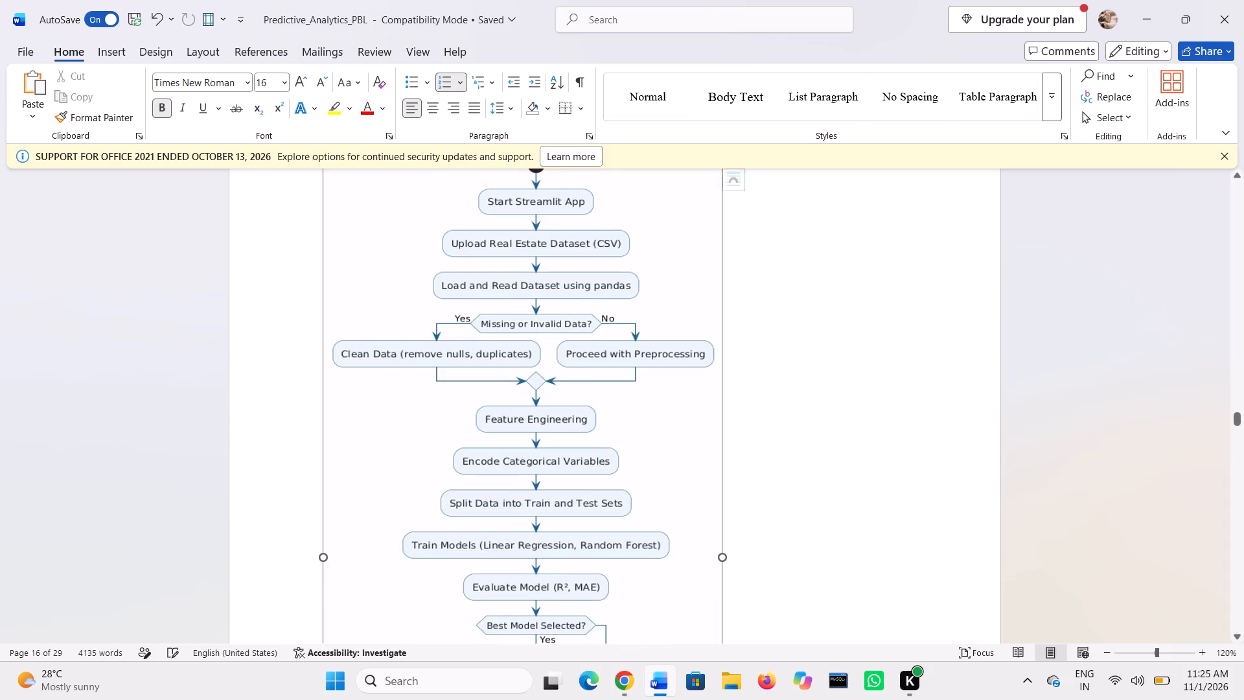
{"action": "right_click", "coordinate": [532, 507]}
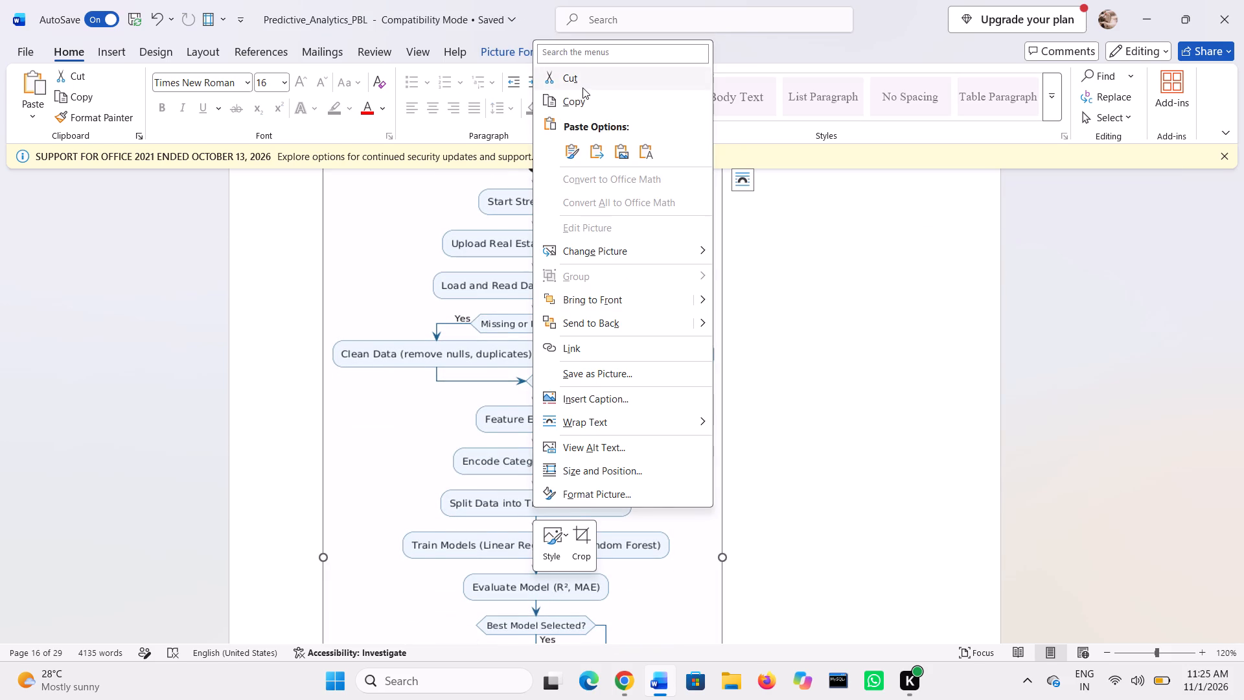
{"action": "left_click", "coordinate": [582, 86]}
Cut the picture under the Sequence Diagram heading.
{"action": "scroll", "coordinate": [535, 507], "scroll_direction": "down", "scroll_amount": 3}
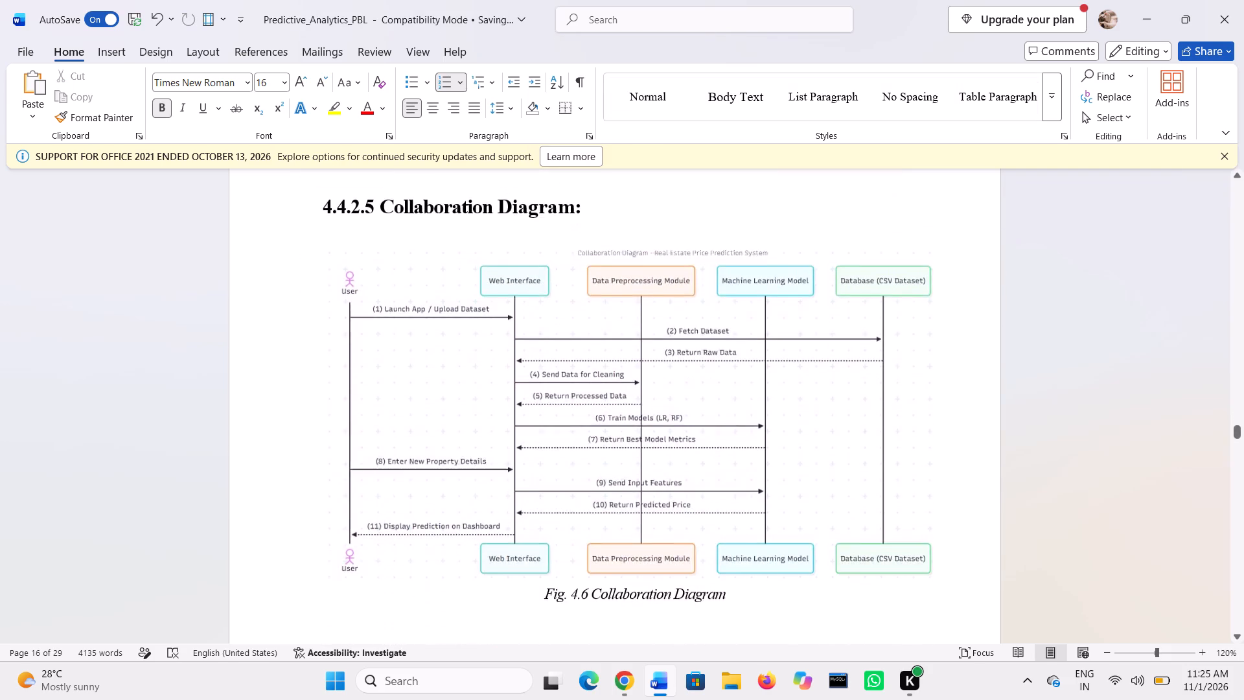
{"action": "scroll", "coordinate": [535, 507], "scroll_direction": "up", "scroll_amount": 2}
{"action": "left_click", "coordinate": [535, 507]}
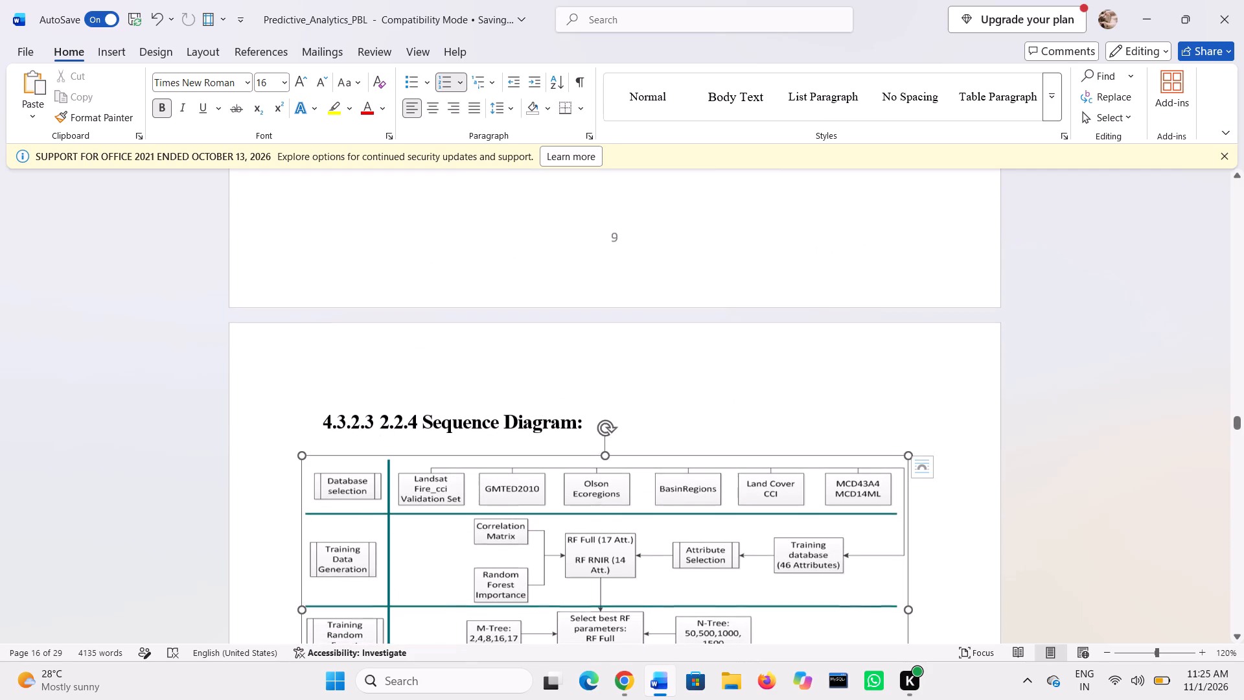
{"action": "right_click", "coordinate": [535, 507]}
{"action": "left_click", "coordinate": [595, 82]}
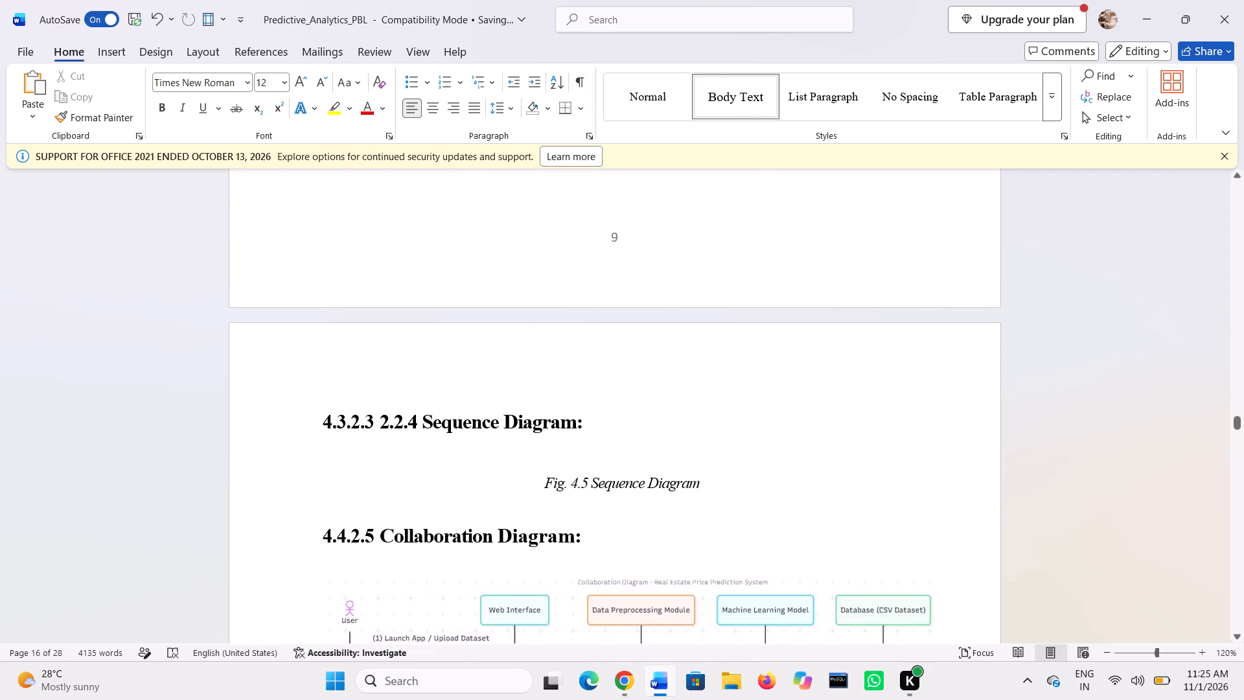
Cut the picture under the 4.4.2.5 Collaboration Diagram heading.
{"action": "left_click", "coordinate": [516, 625]}
{"action": "right_click", "coordinate": [516, 625]}
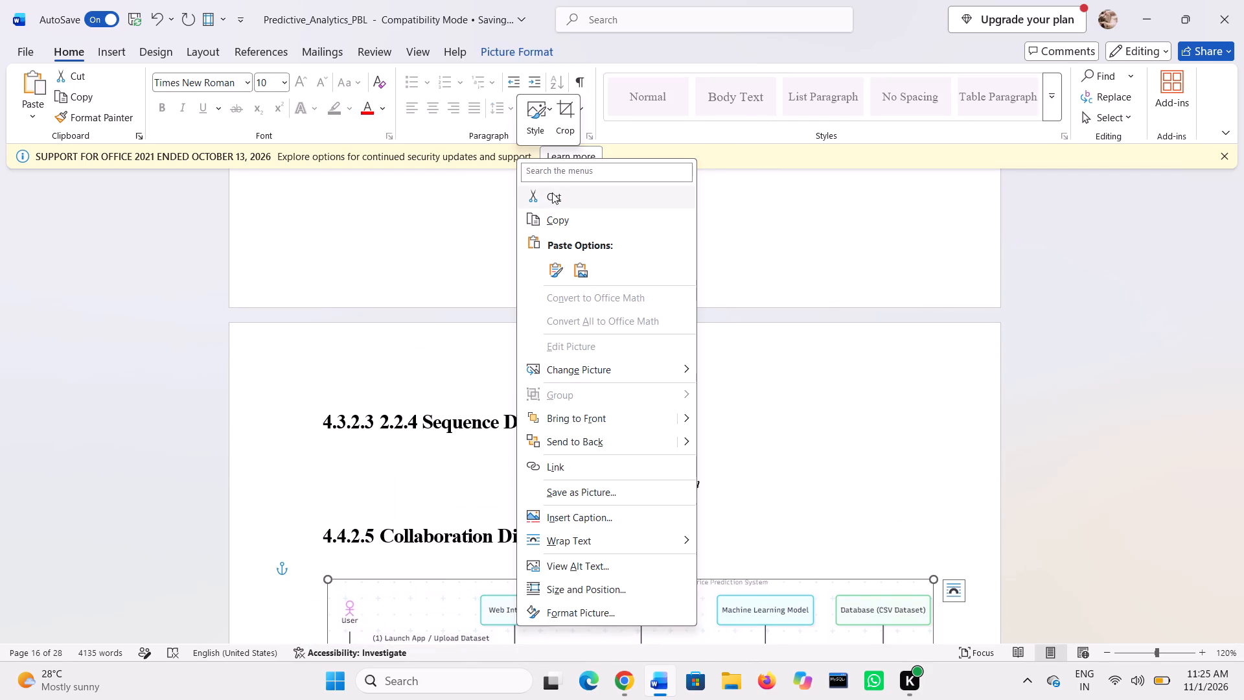
{"action": "left_click", "coordinate": [552, 192]}
Delete the leftover Sequence Diagram and Collaboration Diagram headings together with their Fig. 4.5 and Fig. 4.6 captions.
{"action": "scroll", "coordinate": [502, 564], "scroll_direction": "down", "scroll_amount": 2}
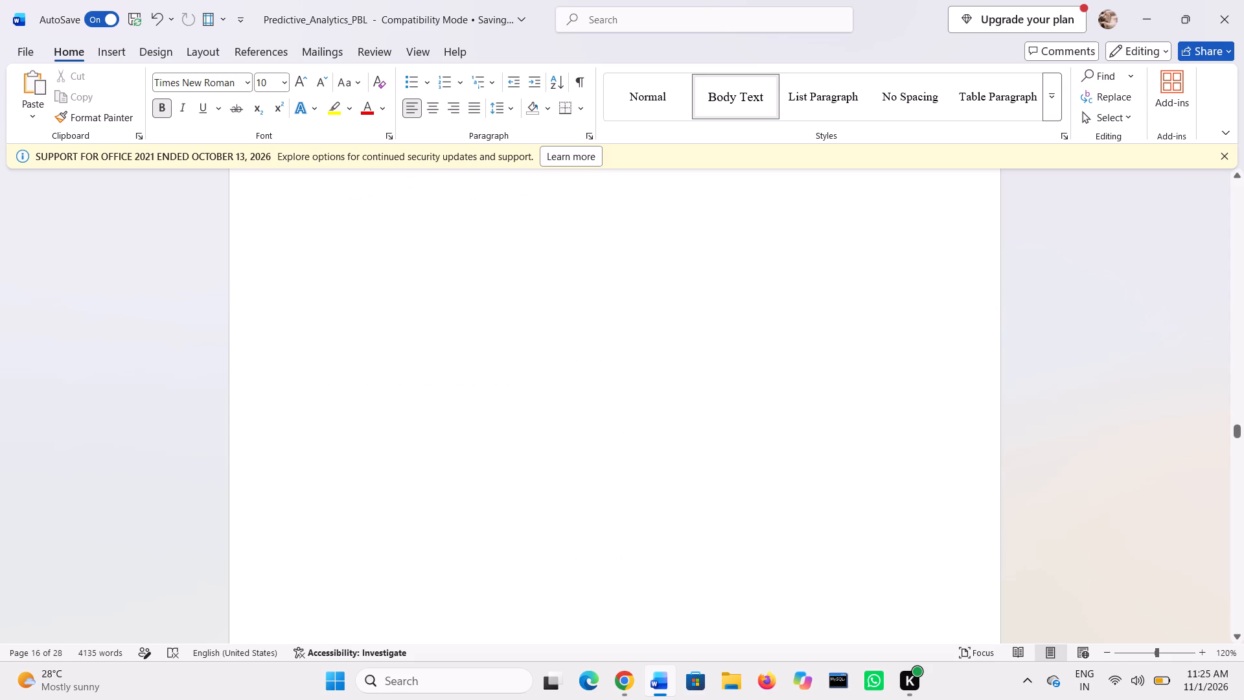
{"action": "scroll", "coordinate": [502, 564], "scroll_direction": "down", "scroll_amount": 2}
{"action": "scroll", "coordinate": [502, 564], "scroll_direction": "up", "scroll_amount": 6}
{"action": "scroll", "coordinate": [548, 559], "scroll_direction": "down", "scroll_amount": 2}
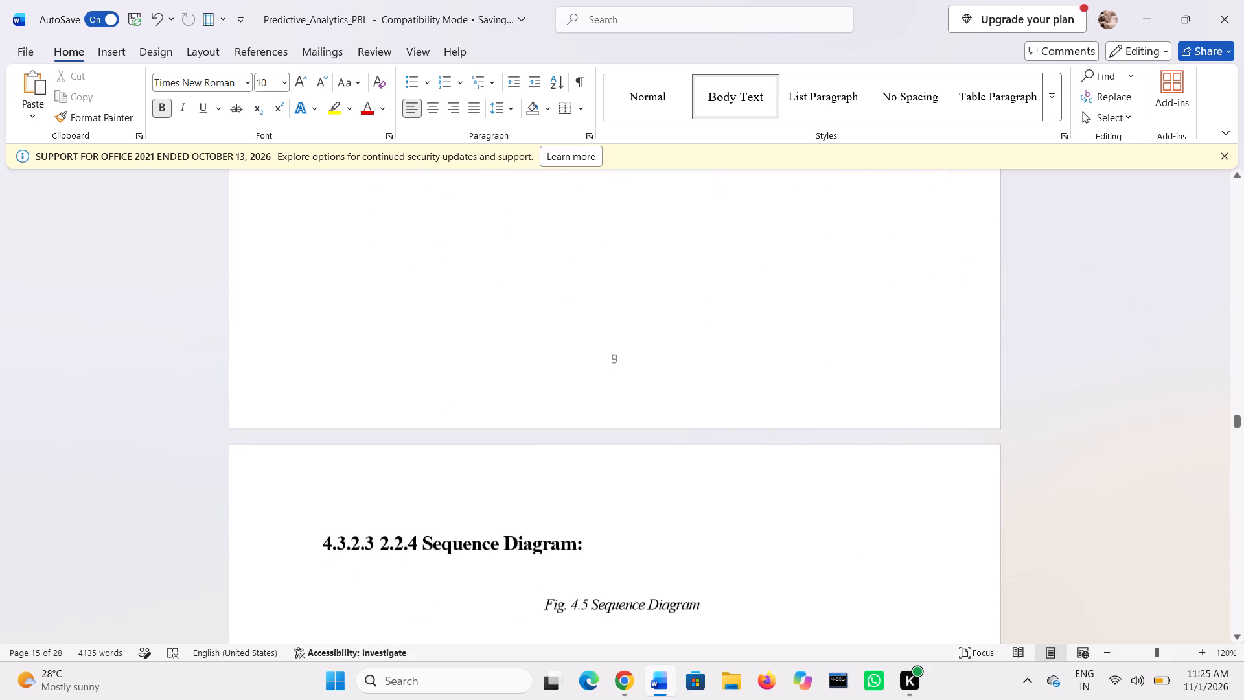
{"action": "scroll", "coordinate": [548, 559], "scroll_direction": "down", "scroll_amount": 1}
{"action": "scroll", "coordinate": [548, 559], "scroll_direction": "up", "scroll_amount": 2}
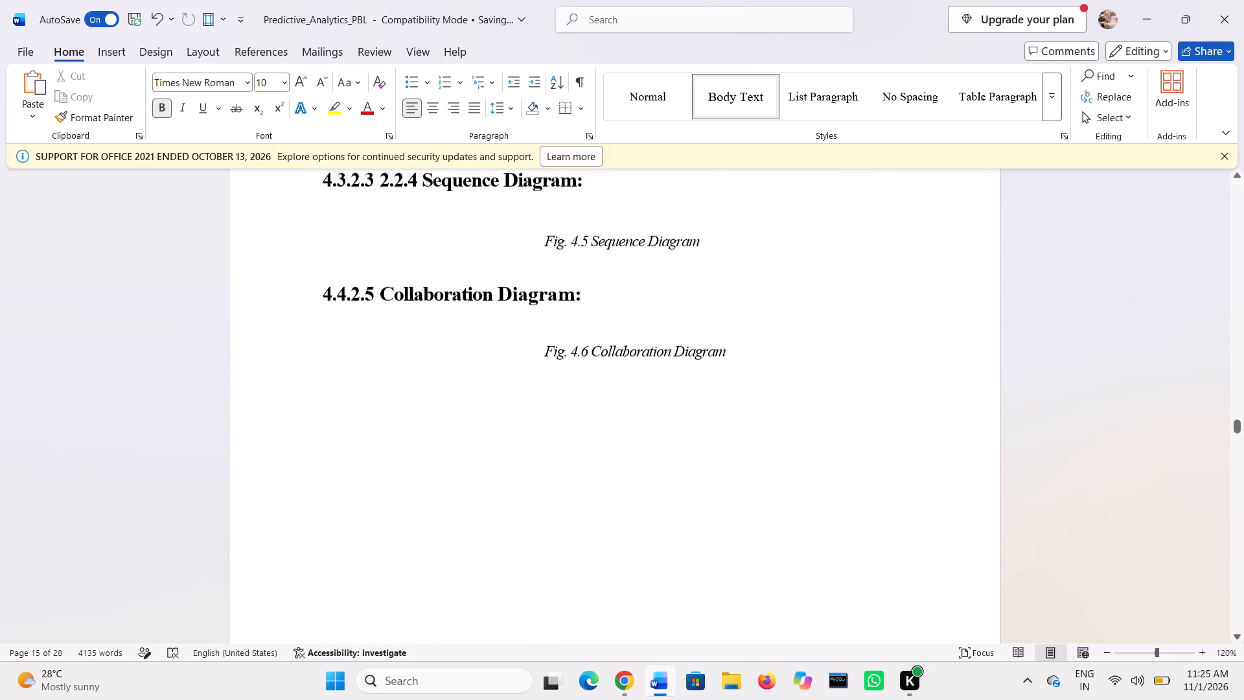
{"action": "scroll", "coordinate": [548, 559], "scroll_direction": "up", "scroll_amount": 1}
{"action": "left_click_drag", "start_coordinate": [746, 428], "coordinate": [325, 242]}
{"action": "key", "text": "BackSpace"}
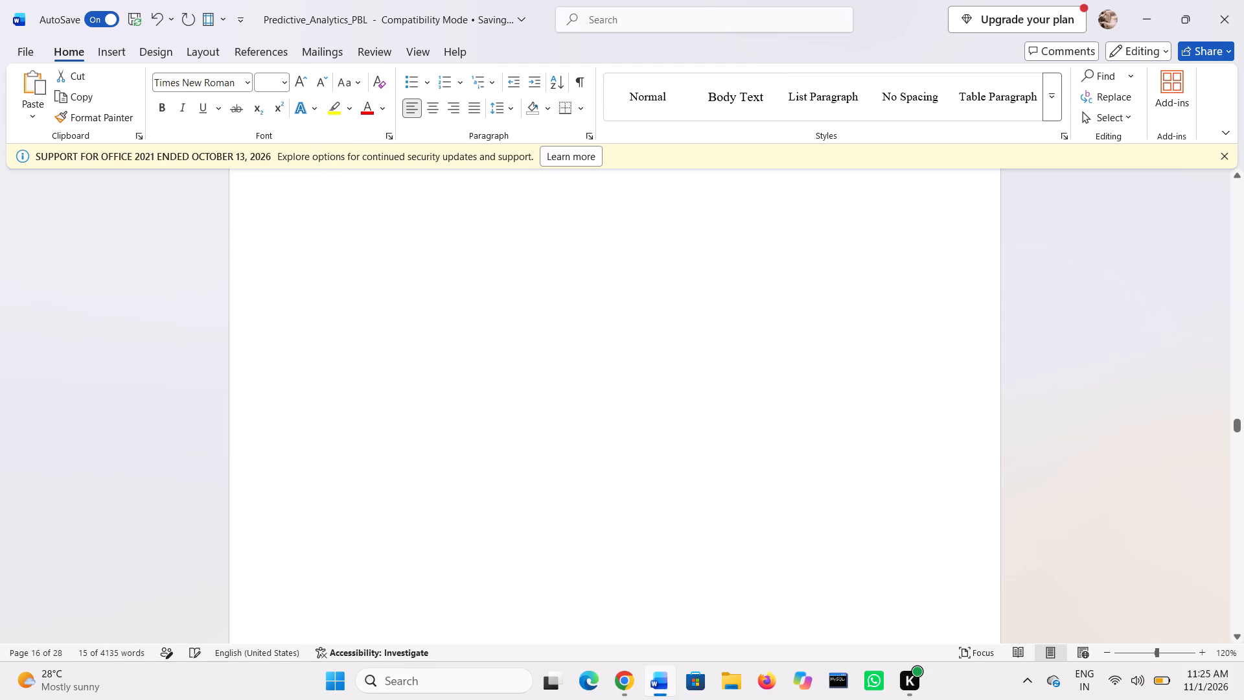
{"action": "key", "text": "Delete"}
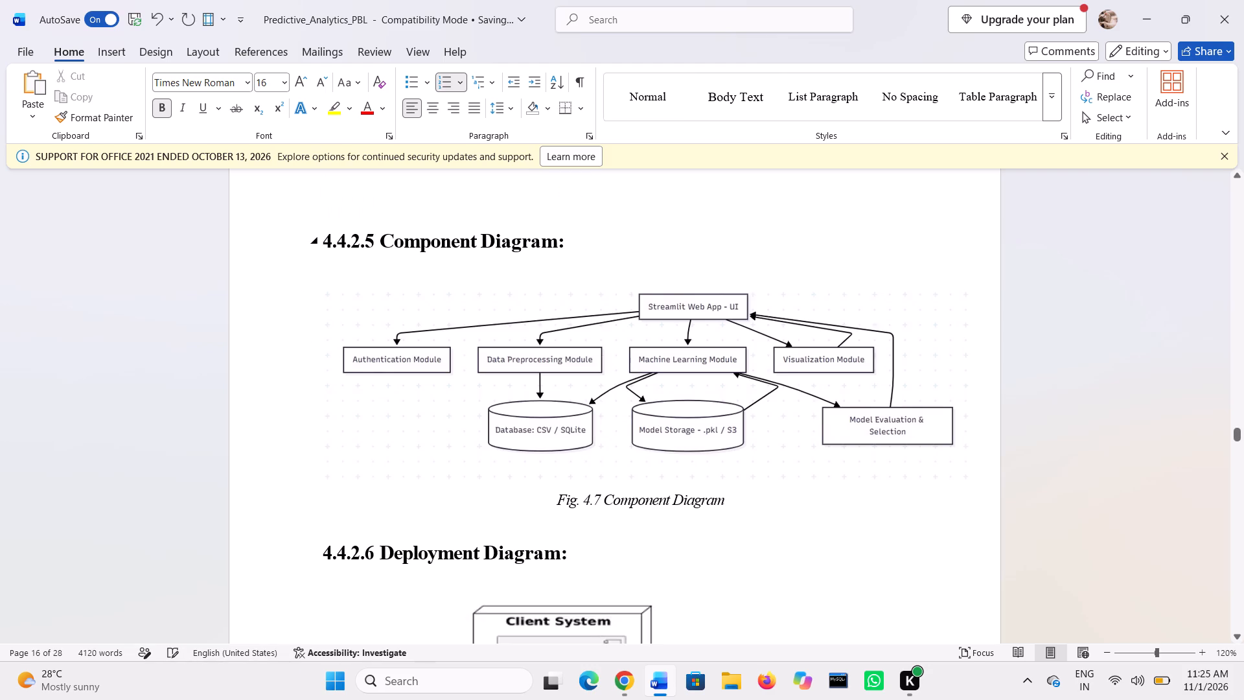
Delete the Component Diagram and Deployment Diagram sections with their pictures and captions, including the leftover empty page before 4.4 Sample Code.
{"action": "scroll", "coordinate": [325, 242], "scroll_direction": "down", "scroll_amount": 1}
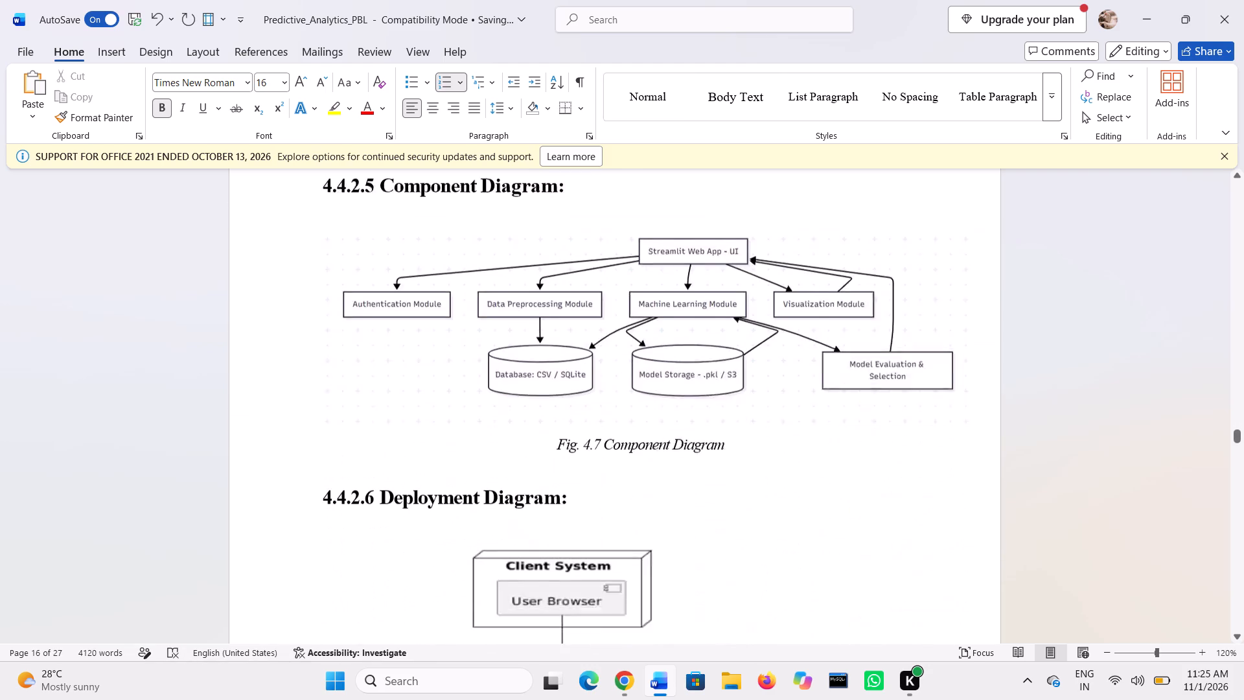
{"action": "scroll", "coordinate": [325, 242], "scroll_direction": "down", "scroll_amount": 3}
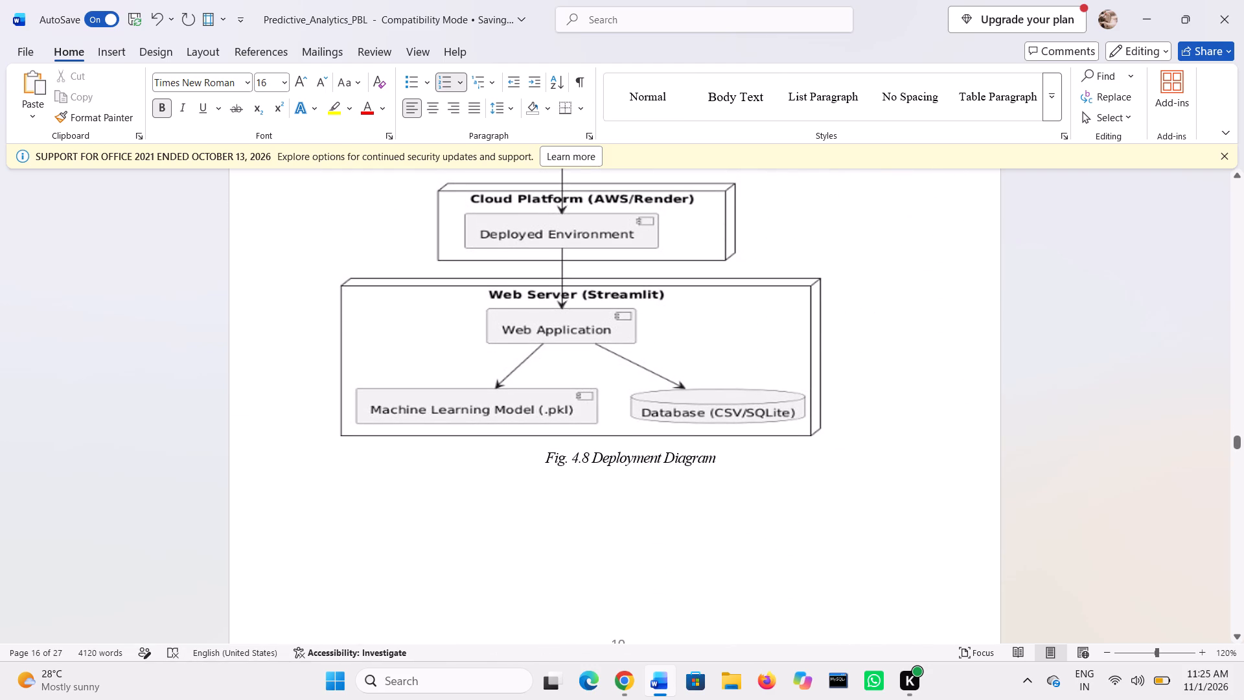
{"action": "left_click_drag", "start_coordinate": [731, 463], "coordinate": [448, 301]}
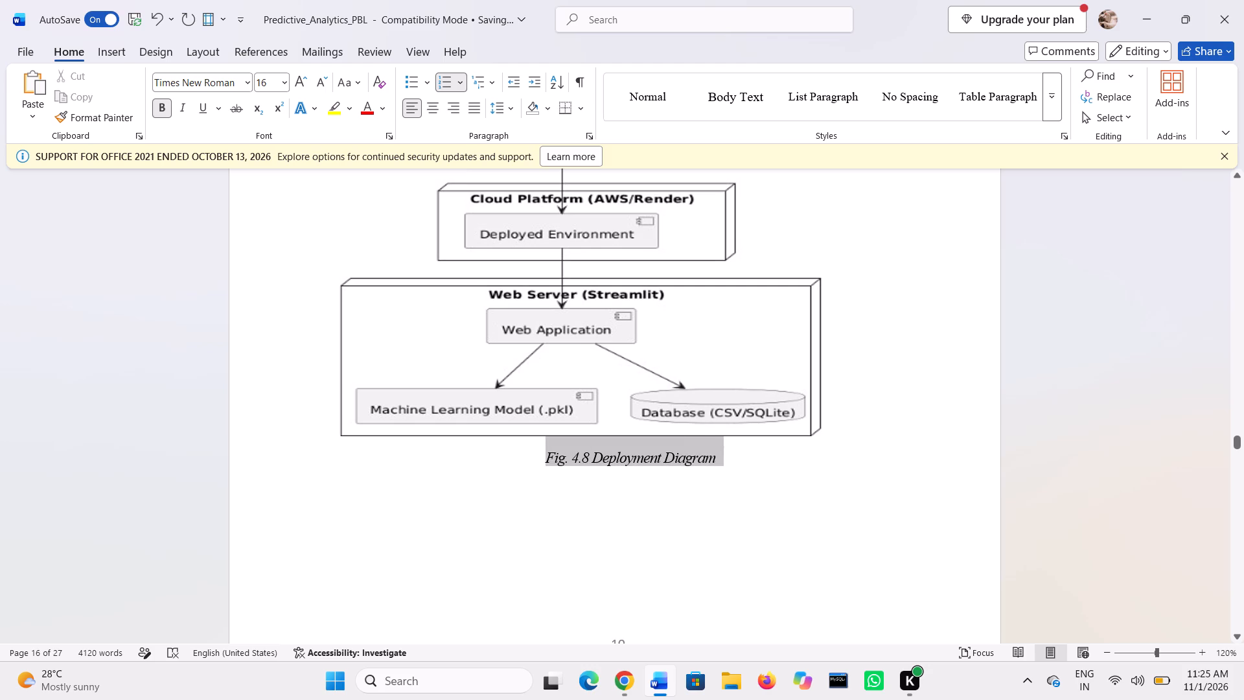
{"action": "left_click_drag", "start_coordinate": [448, 301], "coordinate": [386, 364]}
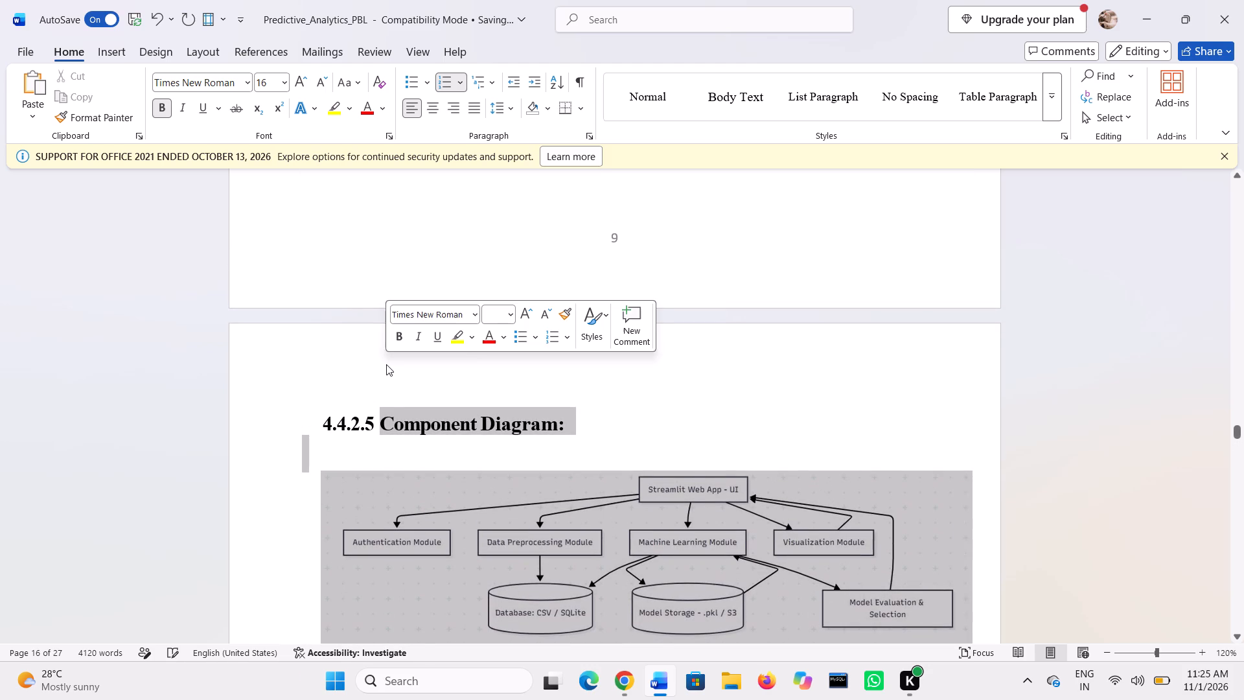
{"action": "key", "text": "Delete"}
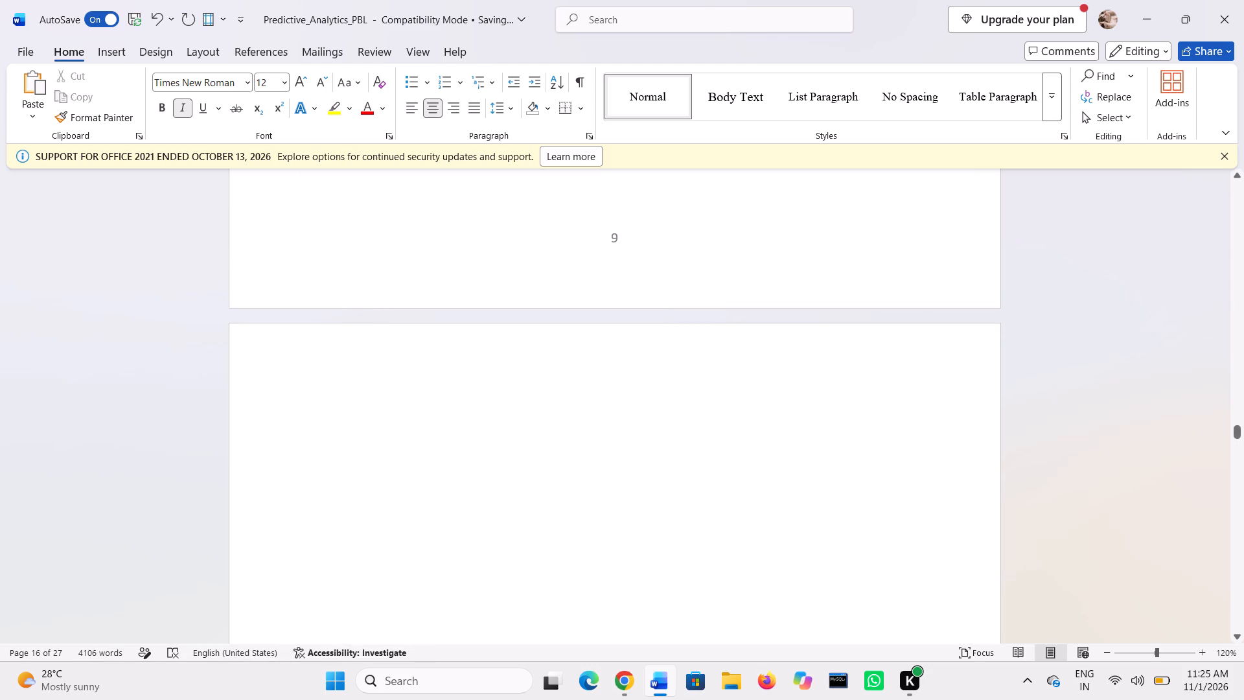
{"action": "key", "text": "Delete"}
{"action": "scroll", "coordinate": [364, 267], "scroll_direction": "down", "scroll_amount": 2}
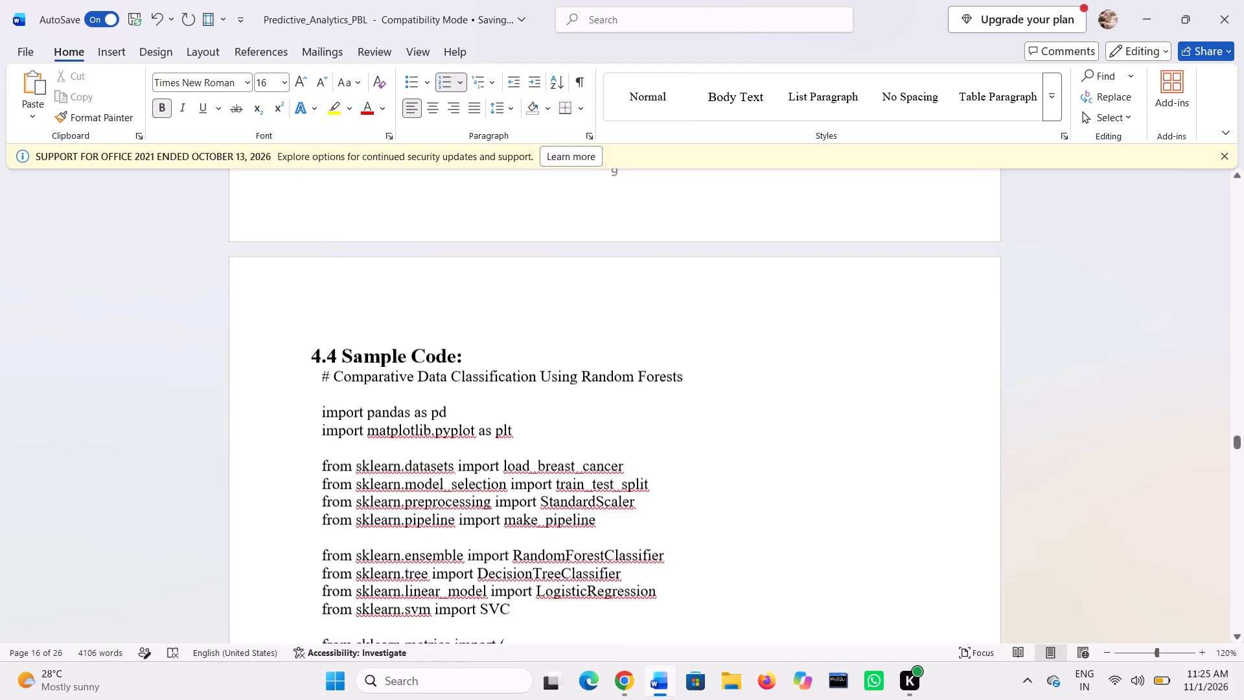
Review the report from 4.4 Sample Code through the system testing and Chapter 6 pages, checking the figures under 6.3 Screens.
{"action": "scroll", "coordinate": [364, 267], "scroll_direction": "down", "scroll_amount": 6}
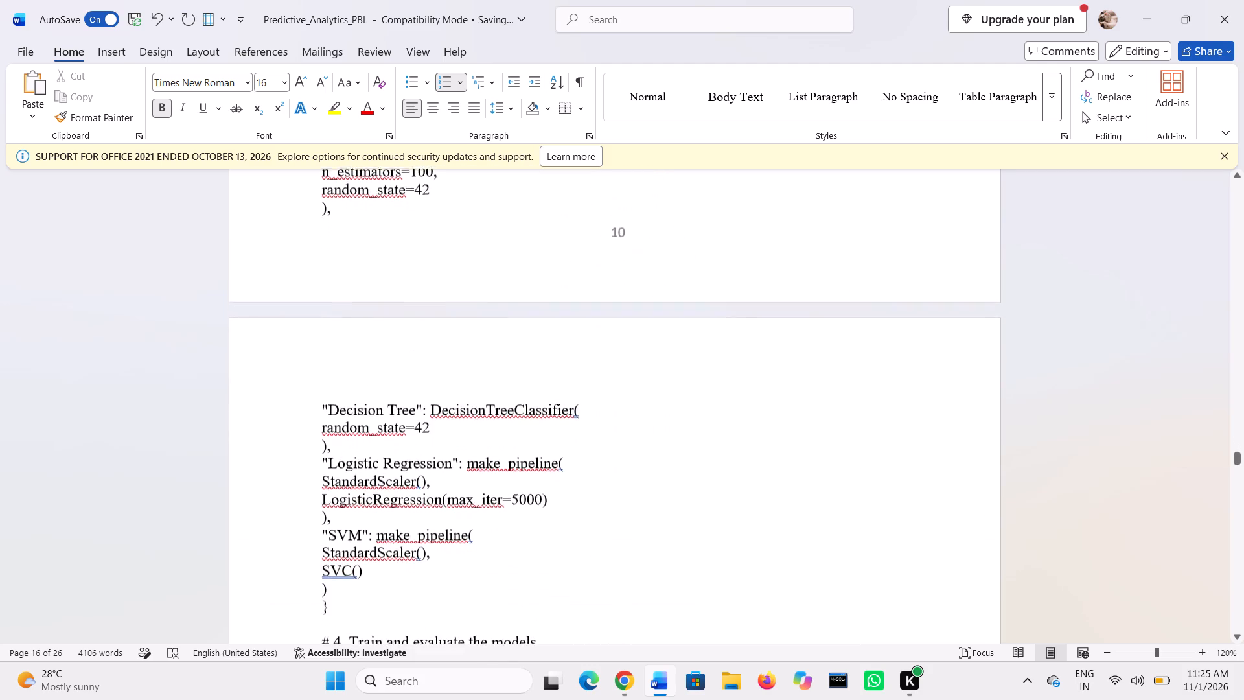
{"action": "scroll", "coordinate": [364, 267], "scroll_direction": "down", "scroll_amount": 5}
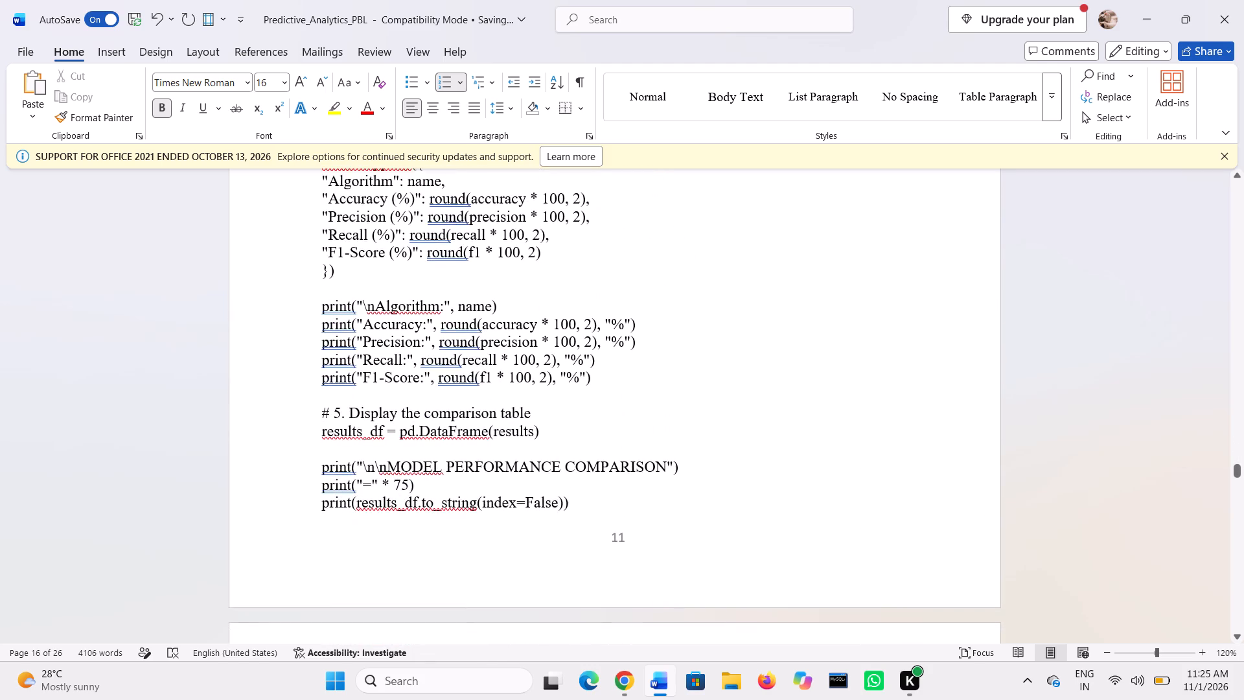
{"action": "scroll", "coordinate": [364, 267], "scroll_direction": "down", "scroll_amount": 5}
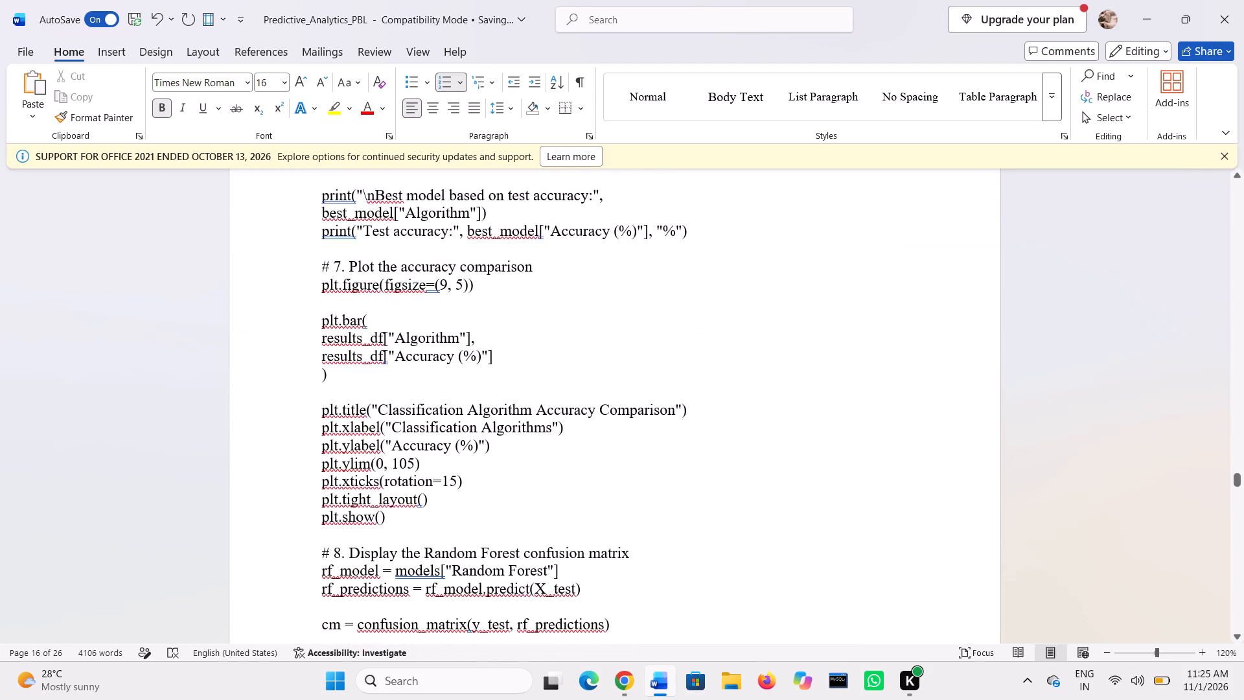
{"action": "scroll", "coordinate": [364, 267], "scroll_direction": "down", "scroll_amount": 5}
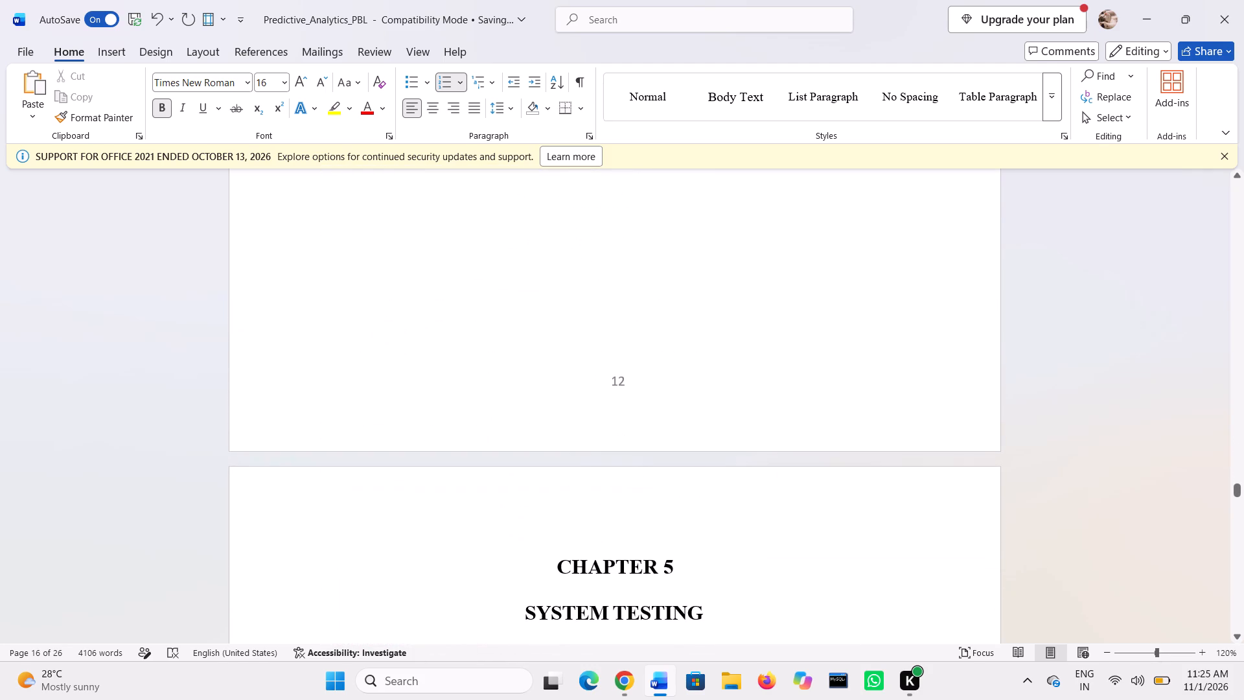
{"action": "scroll", "coordinate": [364, 267], "scroll_direction": "down", "scroll_amount": 3}
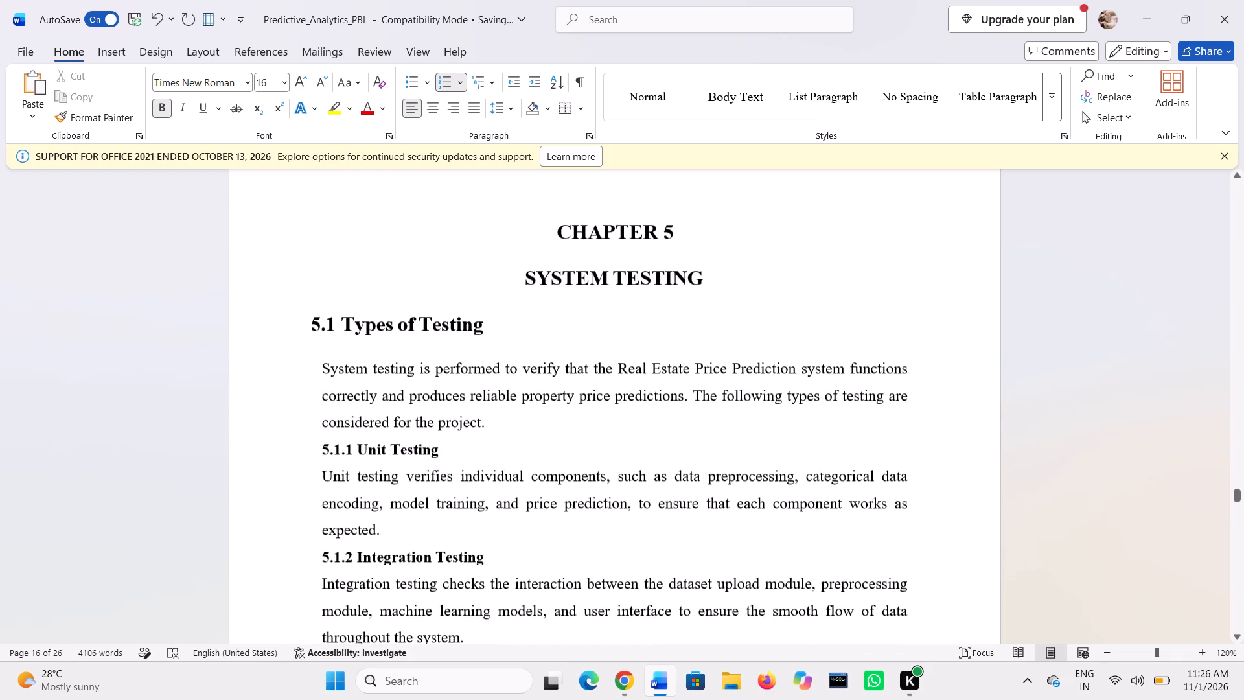
{"action": "scroll", "coordinate": [364, 267], "scroll_direction": "down", "scroll_amount": 6}
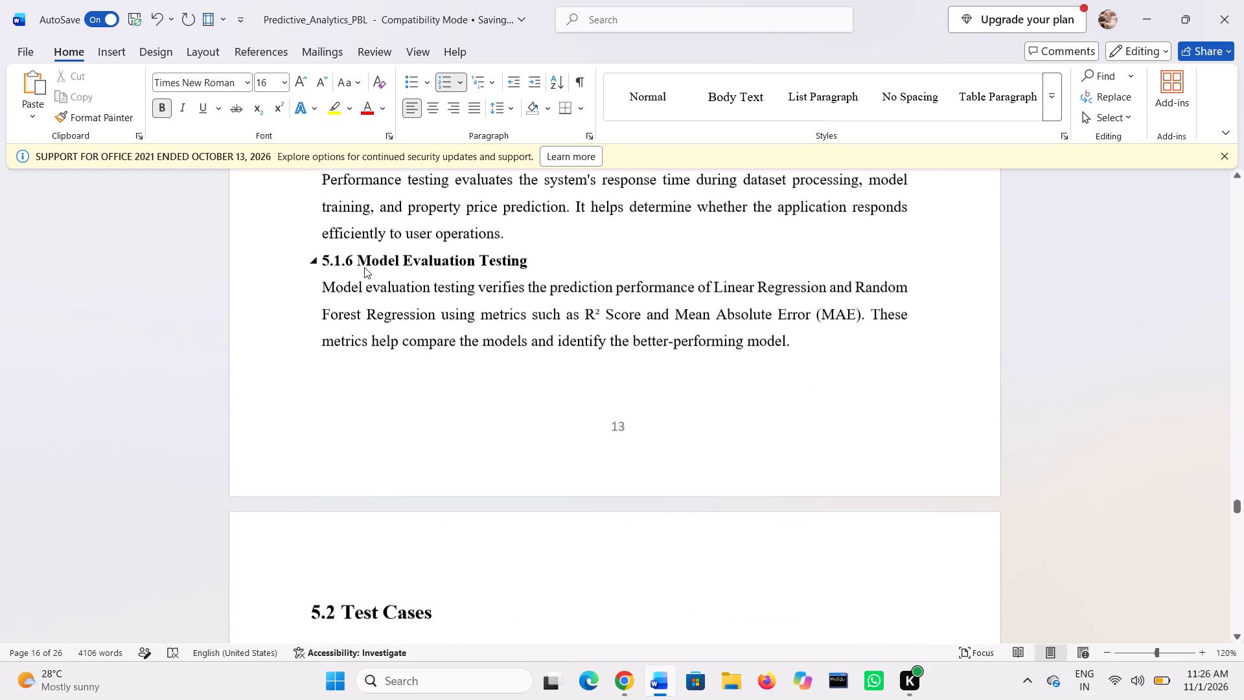
{"action": "scroll", "coordinate": [364, 267], "scroll_direction": "down", "scroll_amount": 7}
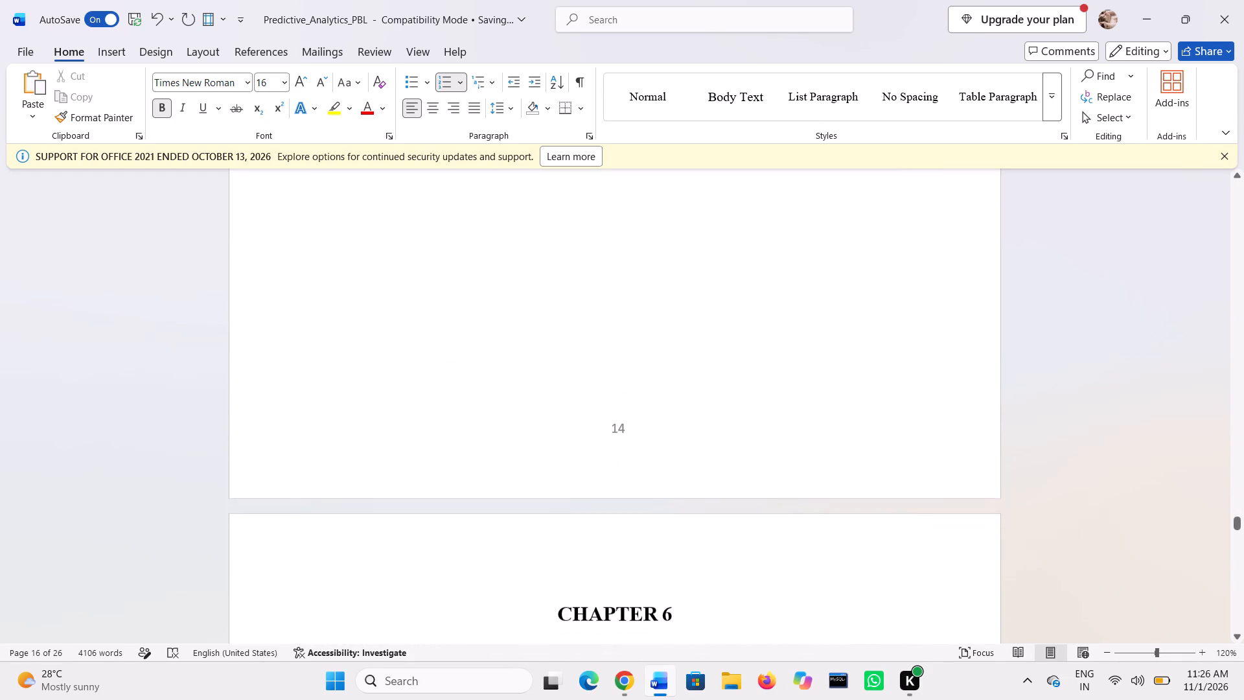
{"action": "scroll", "coordinate": [364, 267], "scroll_direction": "down", "scroll_amount": 6}
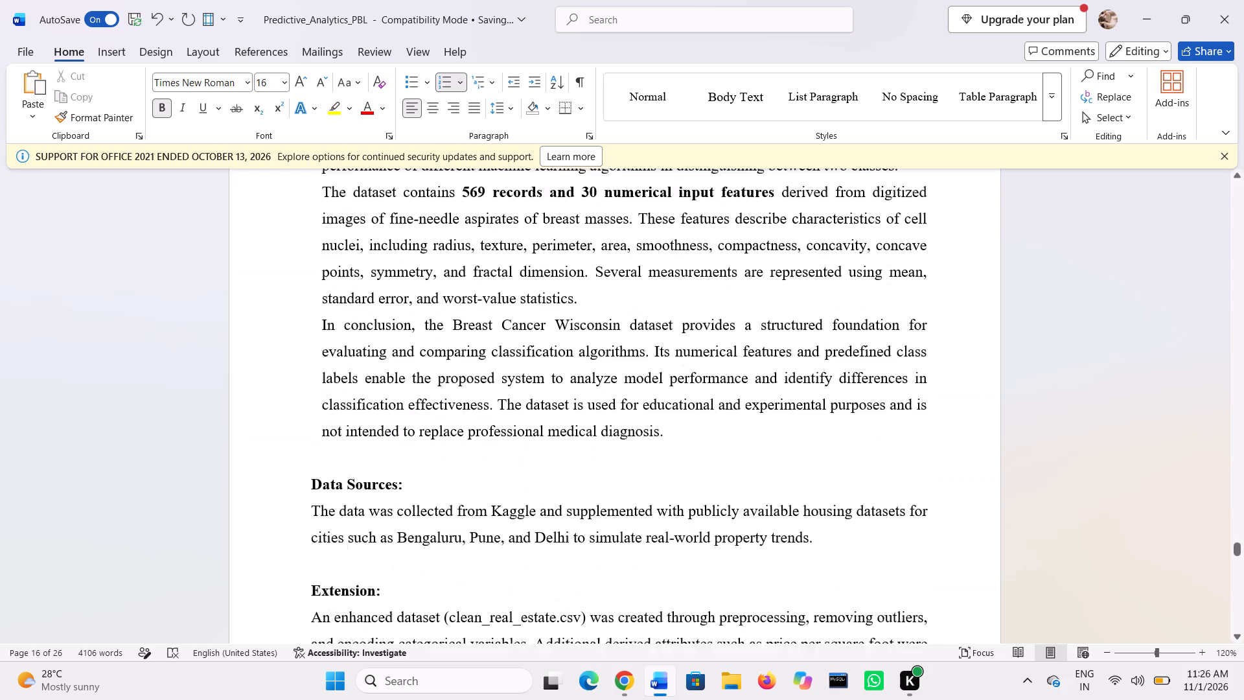
{"action": "scroll", "coordinate": [364, 267], "scroll_direction": "down", "scroll_amount": 6}
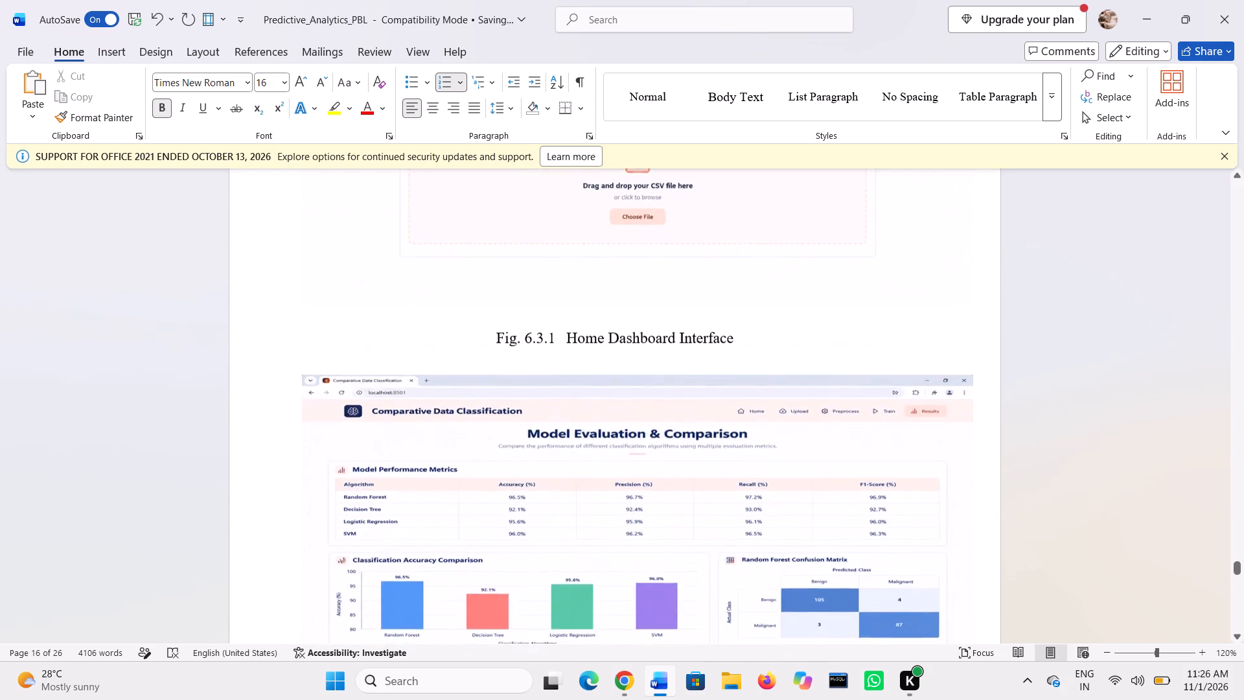
{"action": "scroll", "coordinate": [364, 267], "scroll_direction": "down", "scroll_amount": 8}
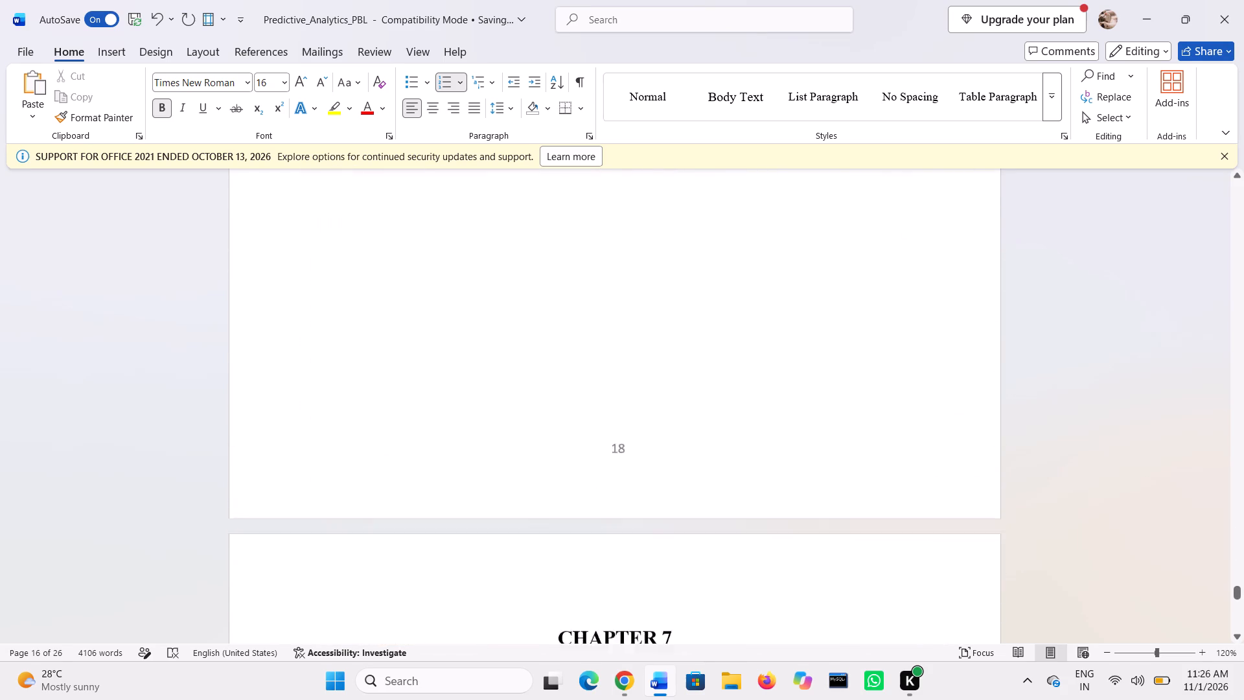
{"action": "scroll", "coordinate": [364, 267], "scroll_direction": "down", "scroll_amount": 1}
{"action": "scroll", "coordinate": [364, 267], "scroll_direction": "up", "scroll_amount": 5}
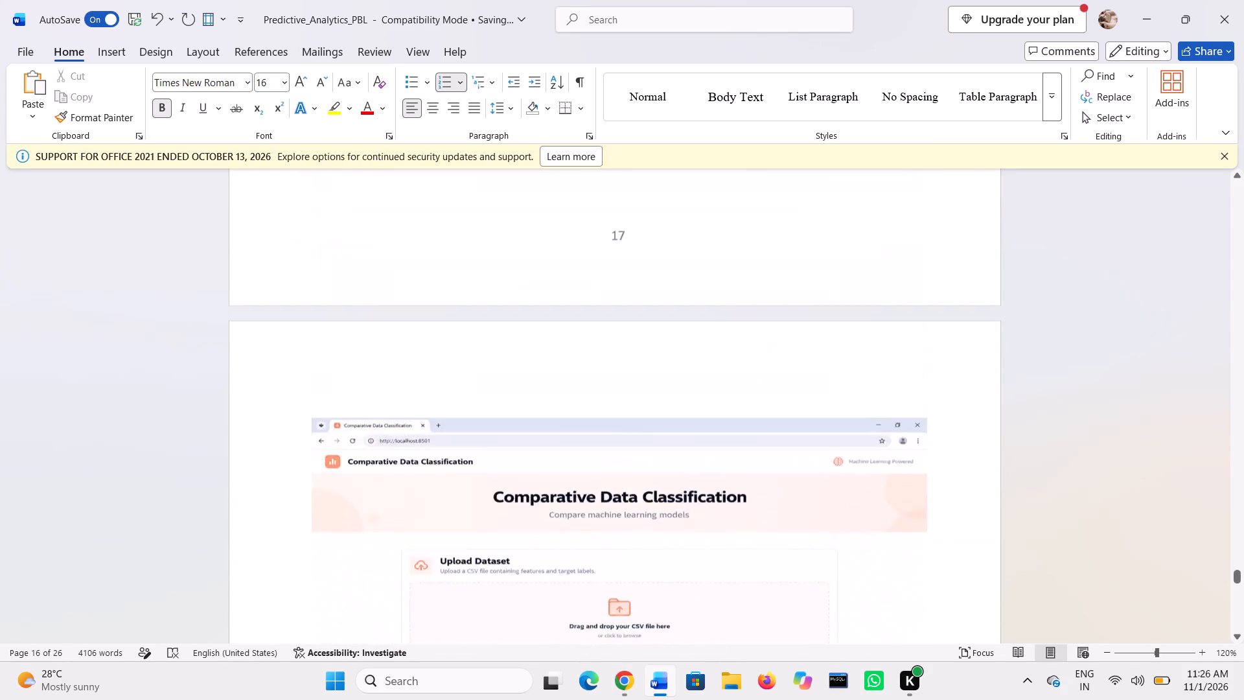
{"action": "scroll", "coordinate": [364, 267], "scroll_direction": "up", "scroll_amount": 3}
{"action": "scroll", "coordinate": [364, 267], "scroll_direction": "down", "scroll_amount": 3}
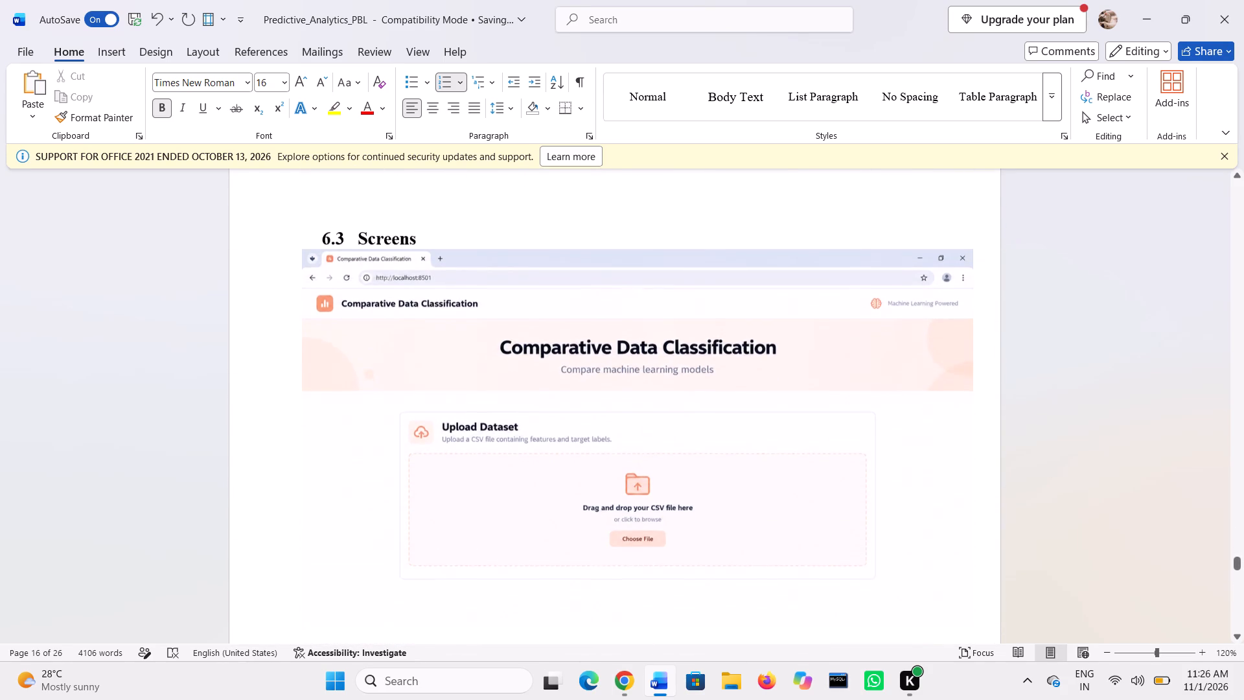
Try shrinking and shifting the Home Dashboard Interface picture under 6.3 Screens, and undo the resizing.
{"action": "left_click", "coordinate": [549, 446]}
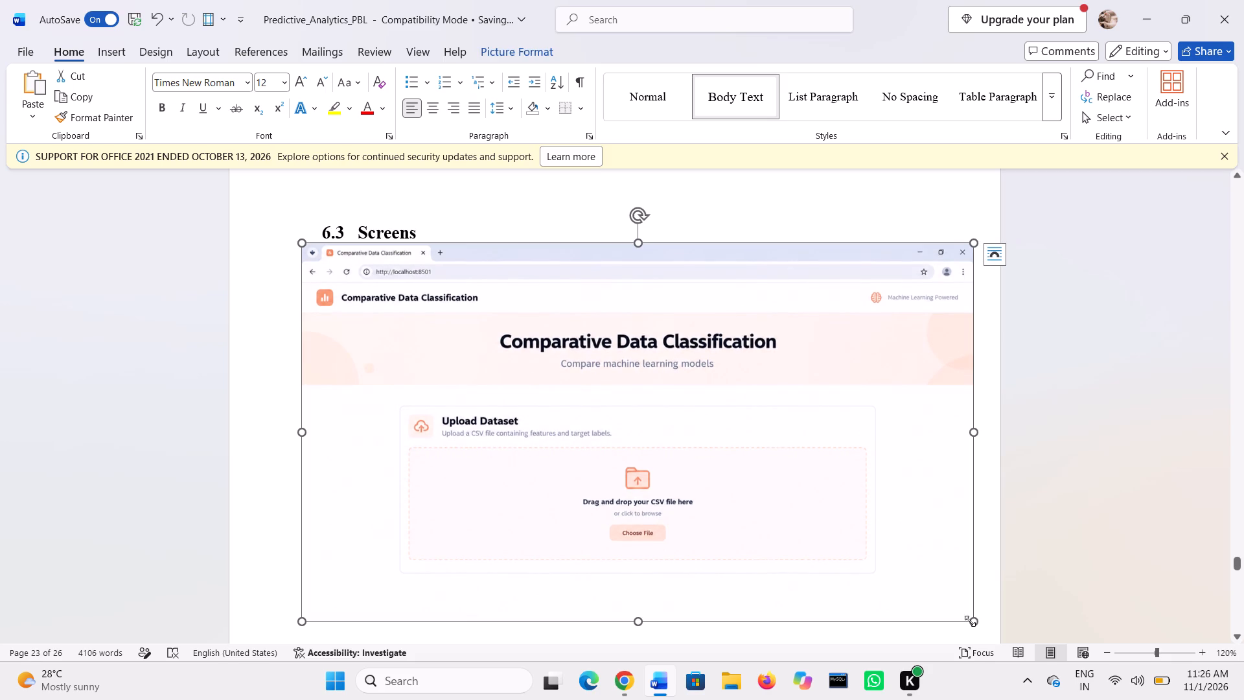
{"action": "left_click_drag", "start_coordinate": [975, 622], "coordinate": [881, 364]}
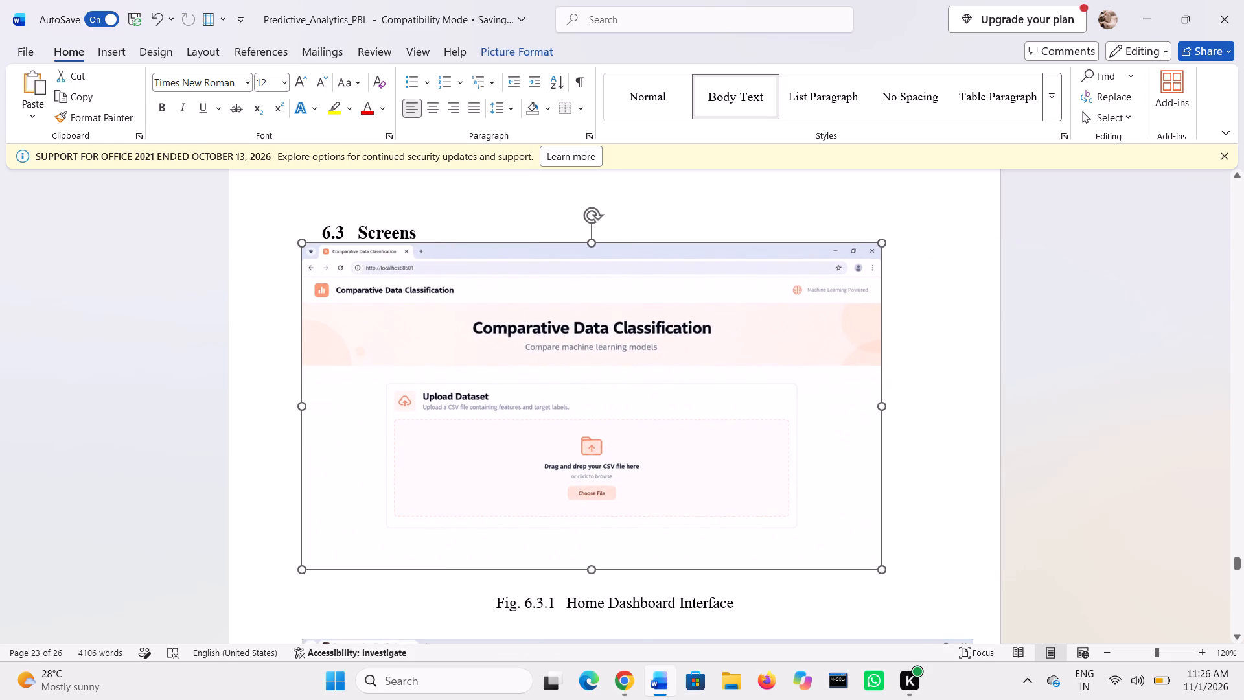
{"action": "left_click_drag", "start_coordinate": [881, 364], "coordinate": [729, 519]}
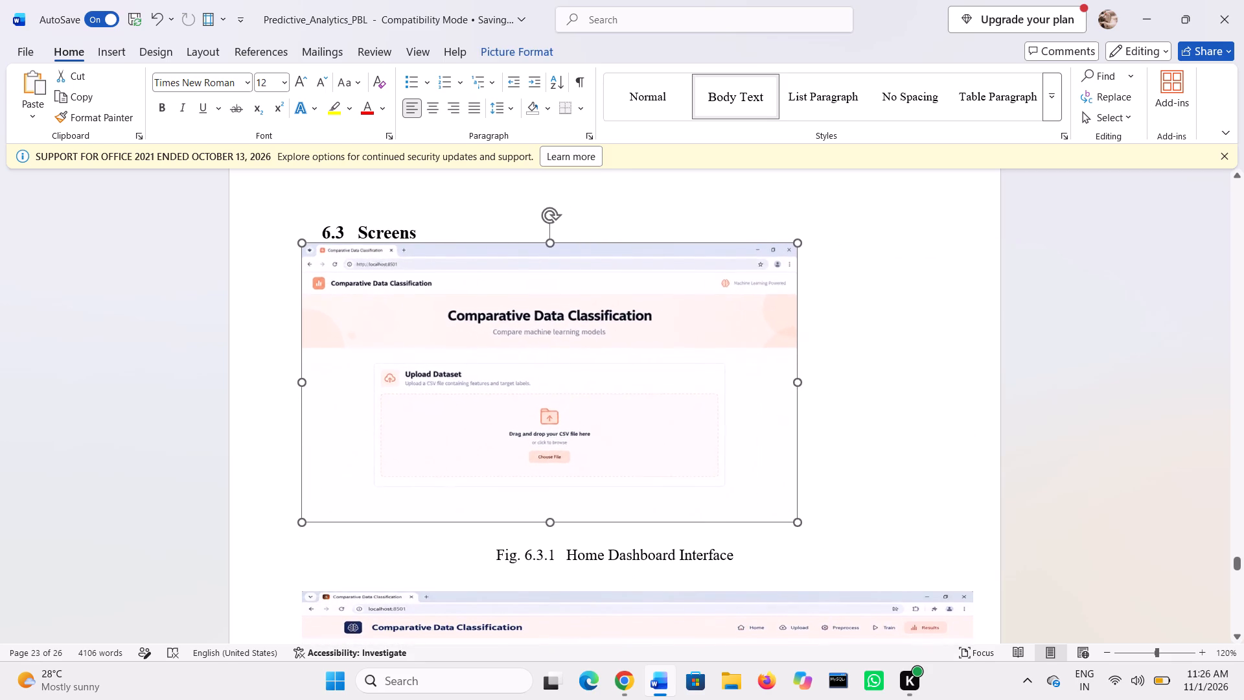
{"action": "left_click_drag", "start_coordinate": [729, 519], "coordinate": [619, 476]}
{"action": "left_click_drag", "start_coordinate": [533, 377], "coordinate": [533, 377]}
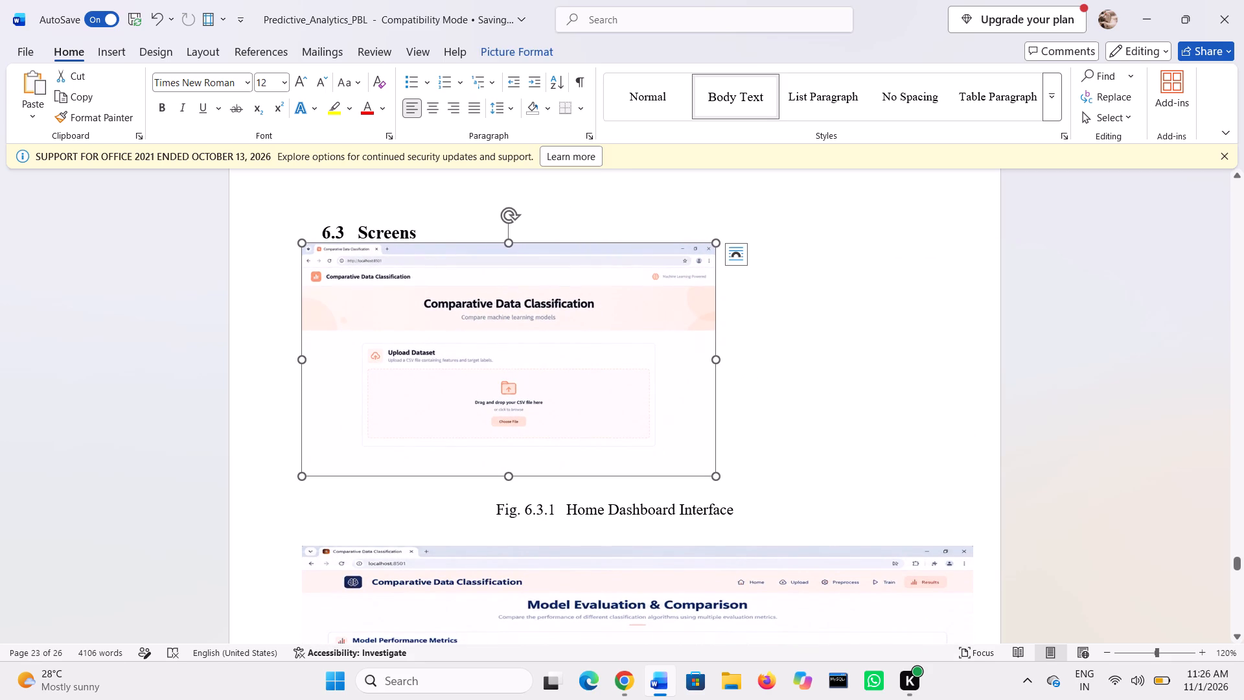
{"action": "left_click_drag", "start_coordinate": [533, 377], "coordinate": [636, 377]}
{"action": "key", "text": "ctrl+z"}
Check the remaining figures under 6.3 Screens and the following pages up to the Chapter 8 references.
{"action": "scroll", "coordinate": [636, 377], "scroll_direction": "down", "scroll_amount": 3}
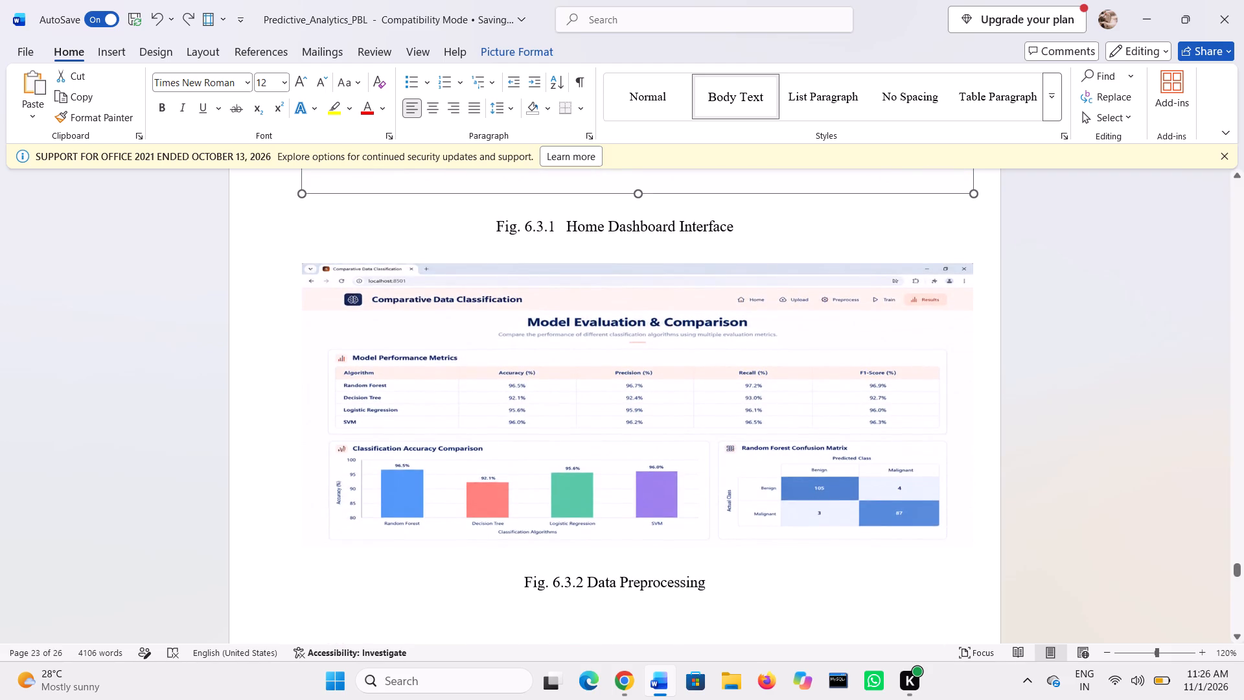
{"action": "scroll", "coordinate": [636, 377], "scroll_direction": "down", "scroll_amount": 4}
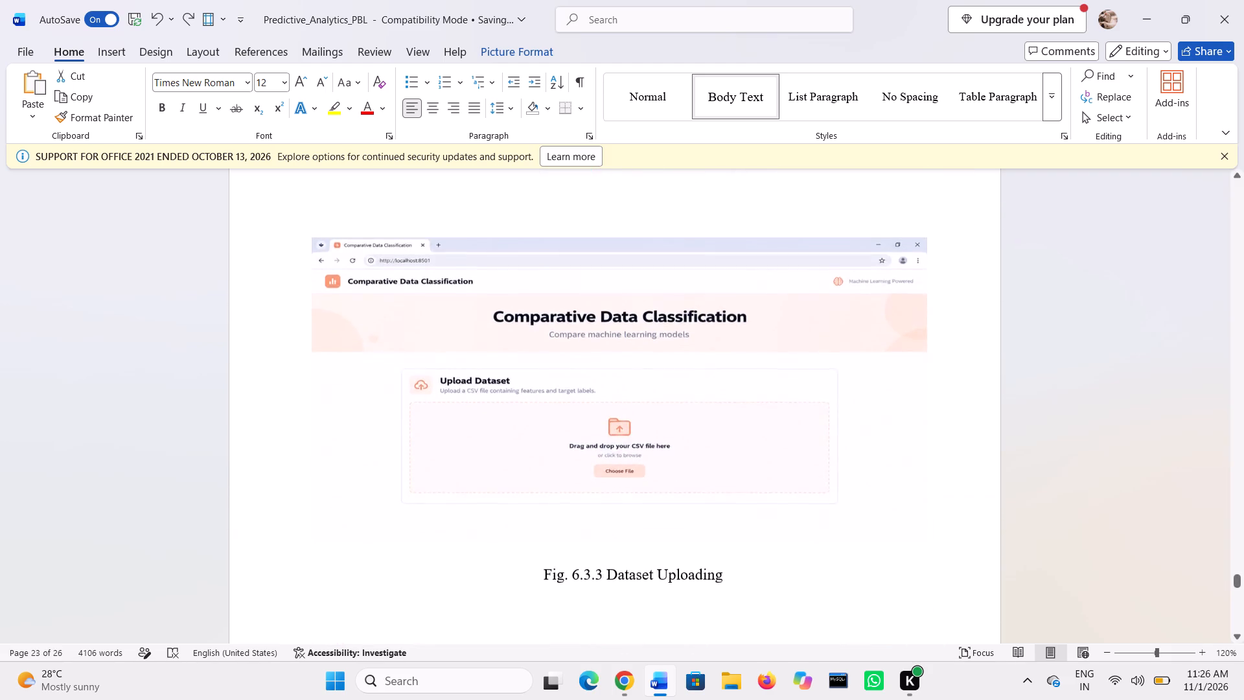
{"action": "scroll", "coordinate": [636, 377], "scroll_direction": "down", "scroll_amount": 7}
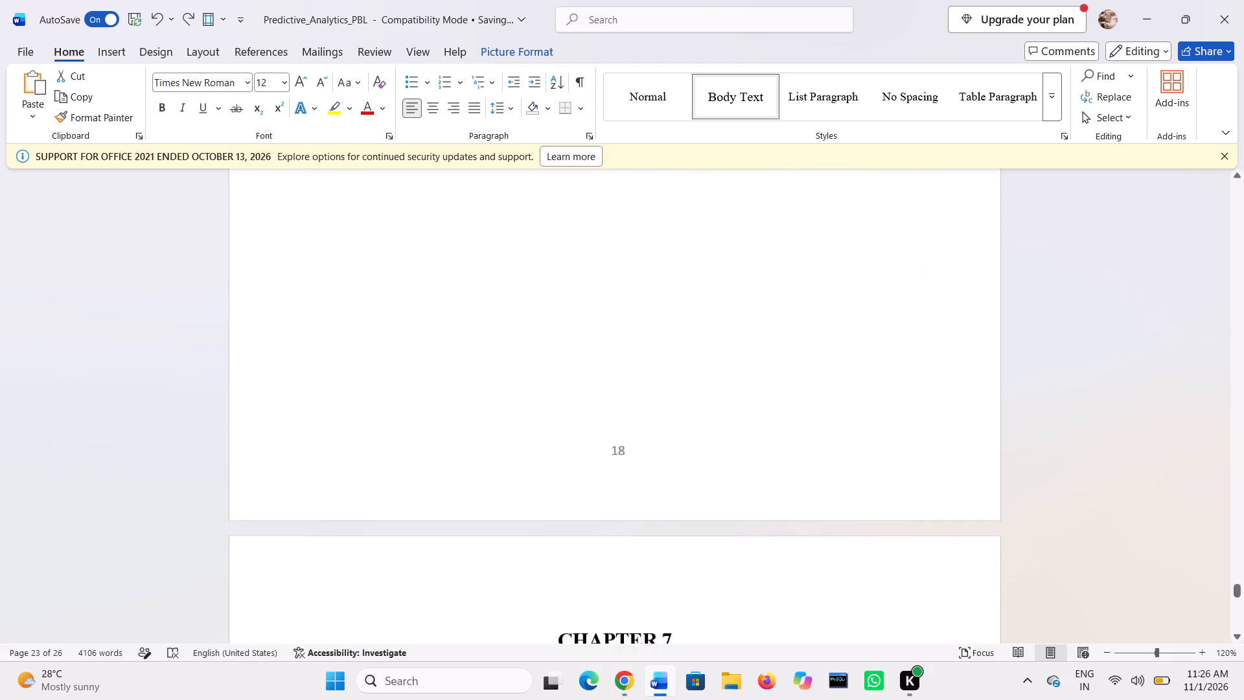
{"action": "scroll", "coordinate": [636, 377], "scroll_direction": "down", "scroll_amount": 4}
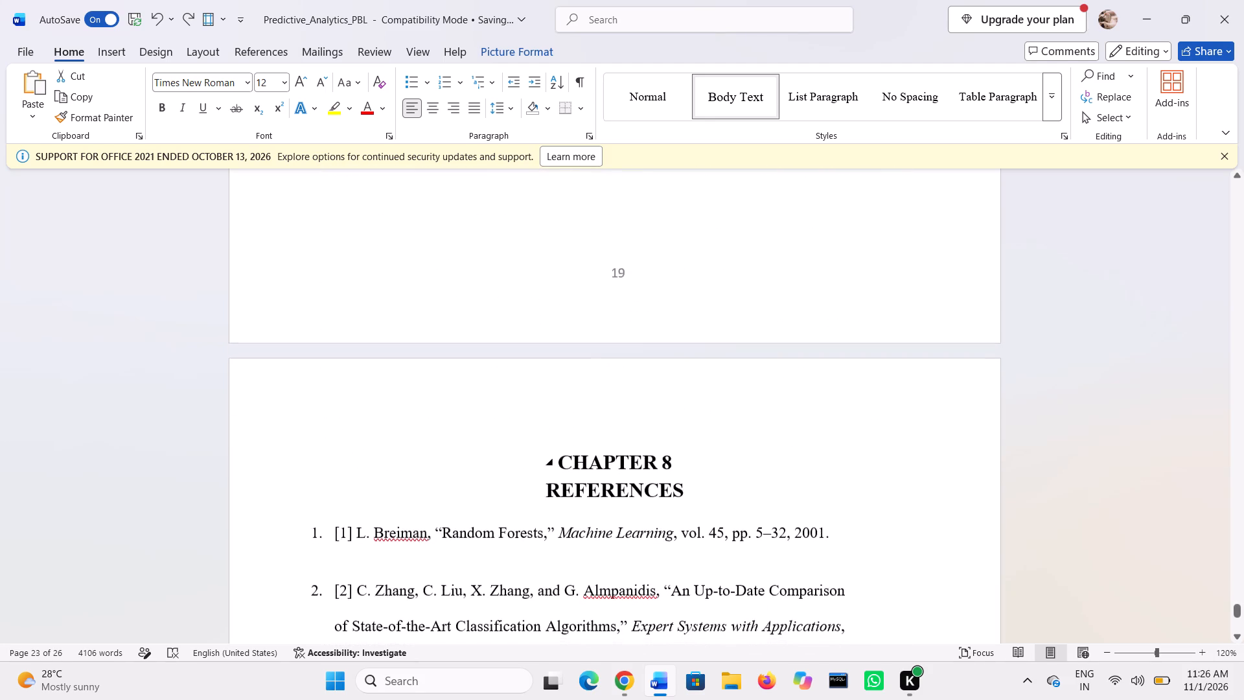
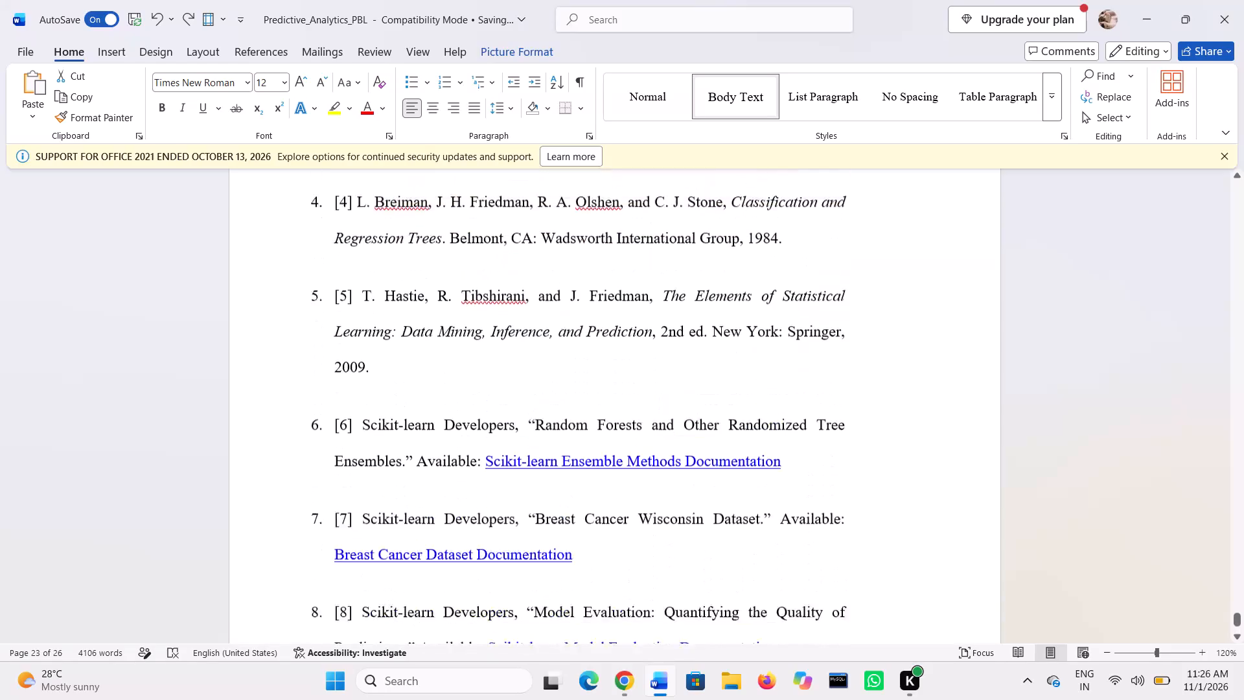
Delete the 1.3 Problem Statement, 1.4 Existing System and 1.5 Proposed System entries from the table of contents.
{"action": "scroll", "coordinate": [636, 377], "scroll_direction": "up", "scroll_amount": 2}
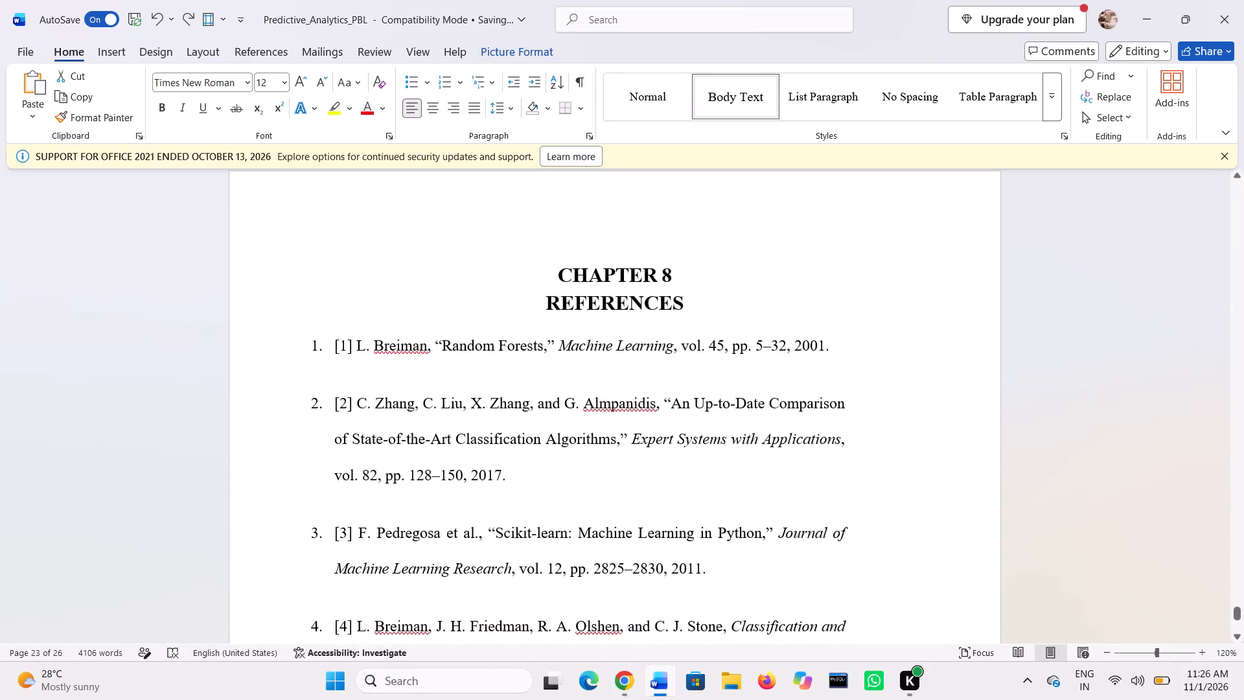
{"action": "scroll", "coordinate": [636, 377], "scroll_direction": "up", "scroll_amount": 20}
{"action": "scroll", "coordinate": [636, 377], "scroll_direction": "up", "scroll_amount": 18}
{"action": "scroll", "coordinate": [636, 377], "scroll_direction": "up", "scroll_amount": 4}
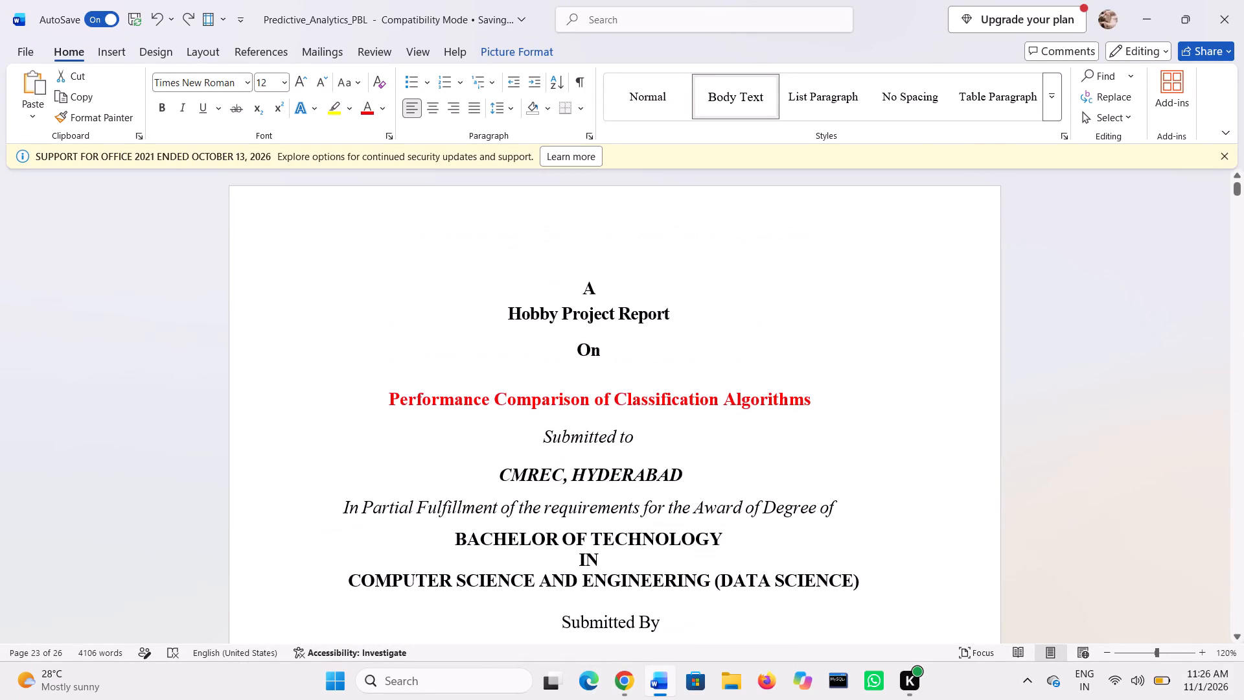
{"action": "scroll", "coordinate": [636, 377], "scroll_direction": "down", "scroll_amount": 6}
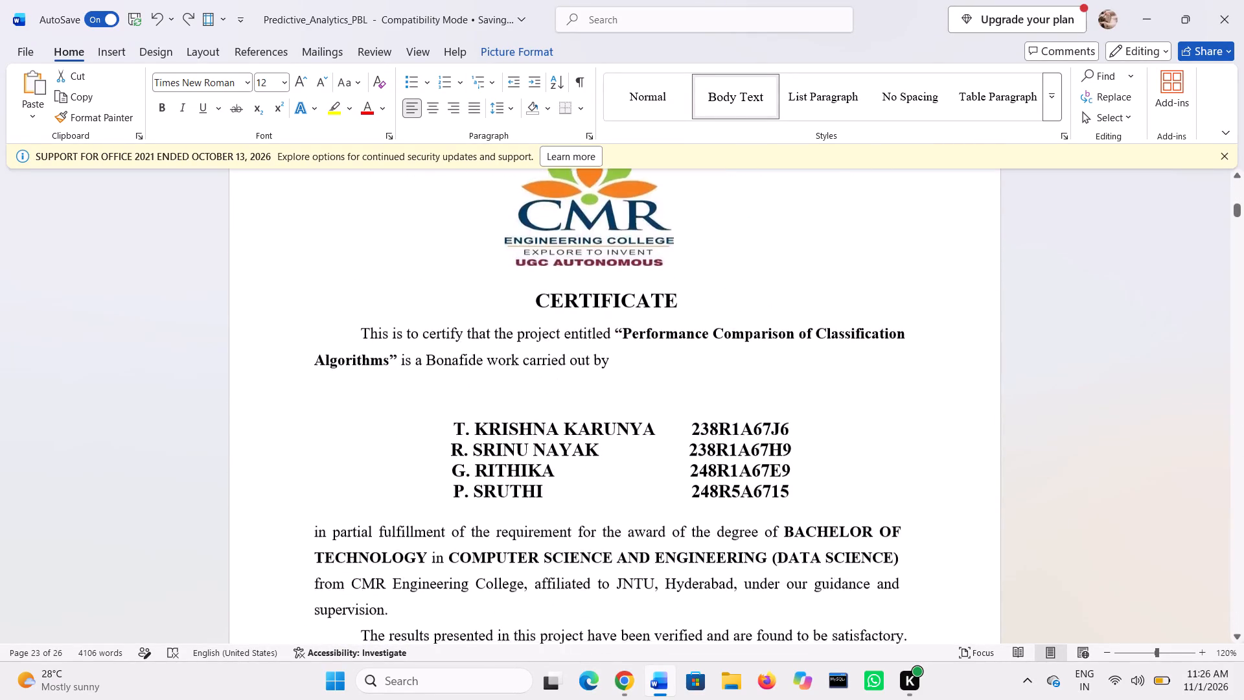
{"action": "scroll", "coordinate": [636, 377], "scroll_direction": "down", "scroll_amount": 7}
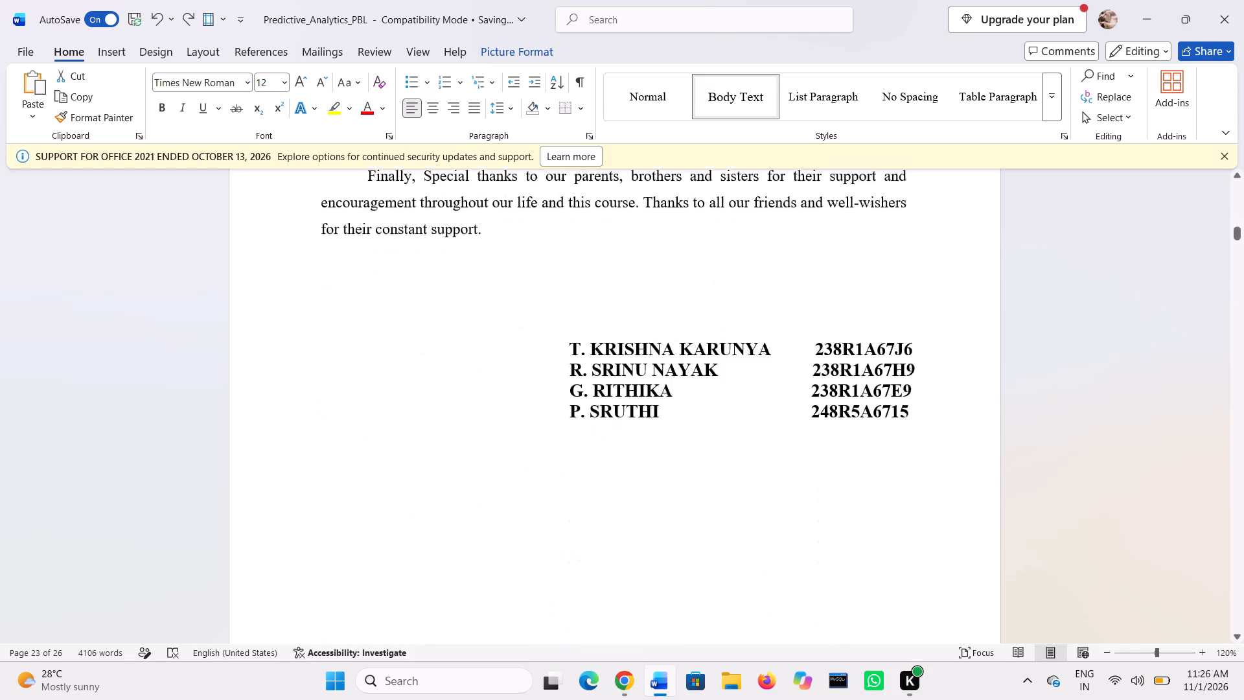
{"action": "scroll", "coordinate": [636, 377], "scroll_direction": "down", "scroll_amount": 14}
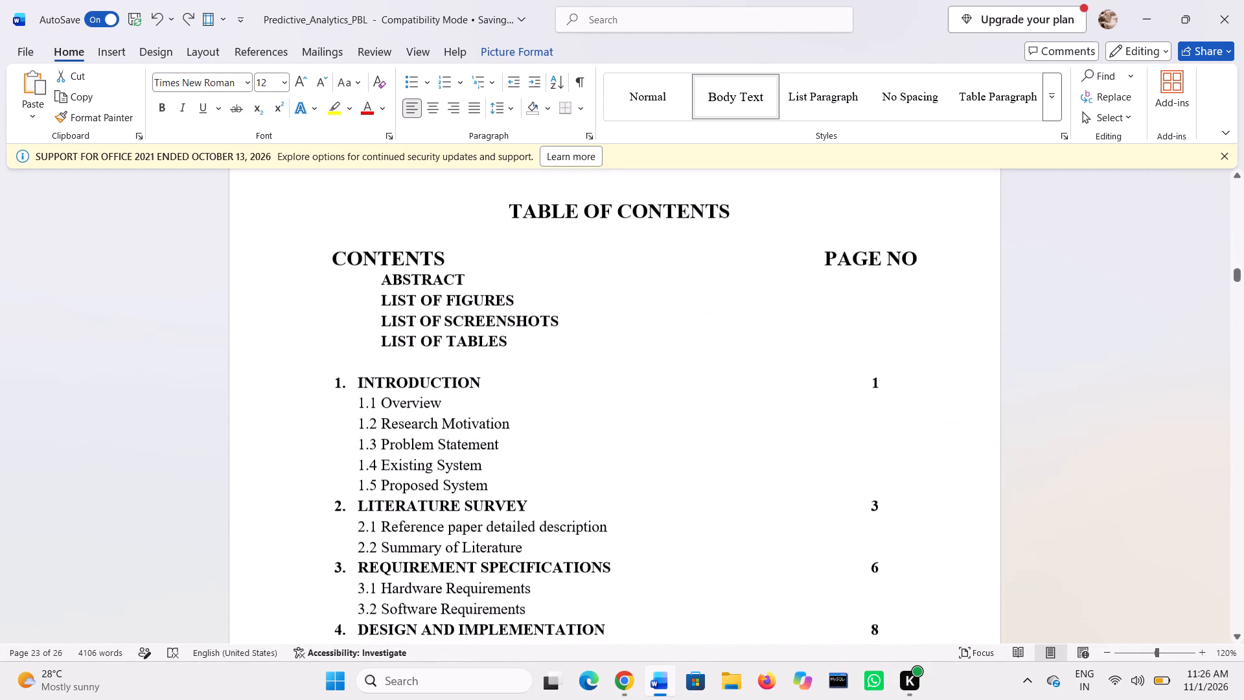
{"action": "scroll", "coordinate": [636, 377], "scroll_direction": "down", "scroll_amount": 3}
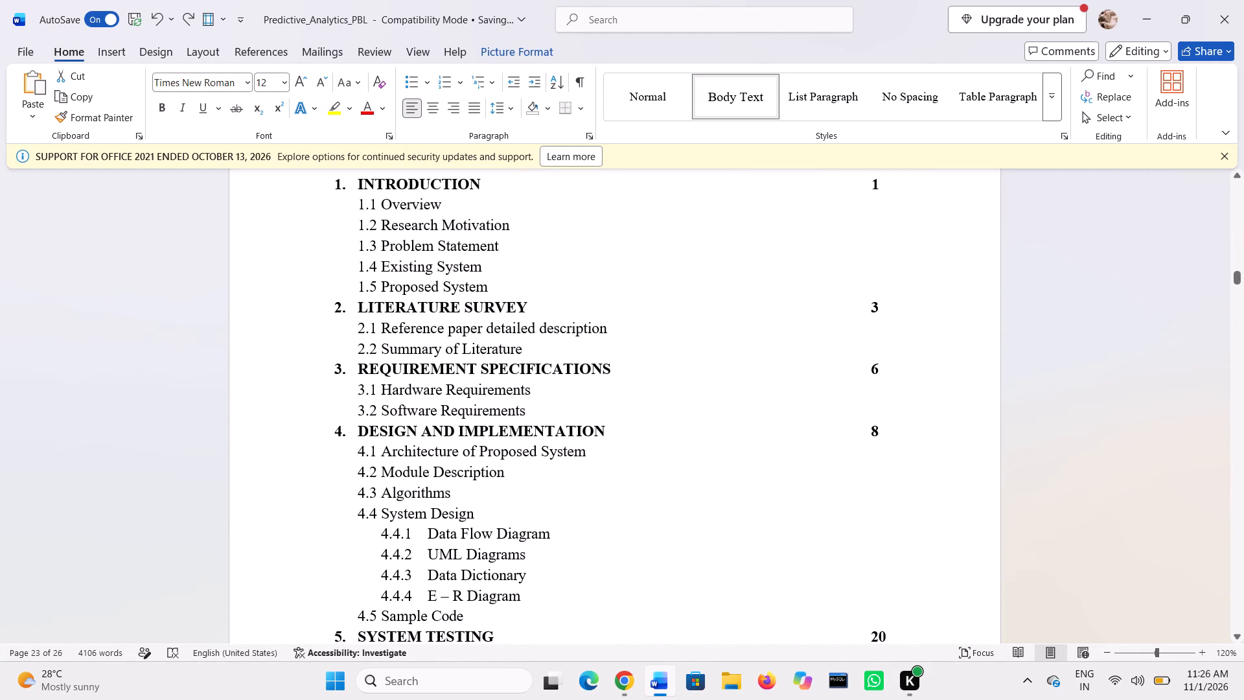
{"action": "left_click_drag", "start_coordinate": [491, 285], "coordinate": [478, 286]}
{"action": "left_click_drag", "start_coordinate": [478, 286], "coordinate": [380, 245]}
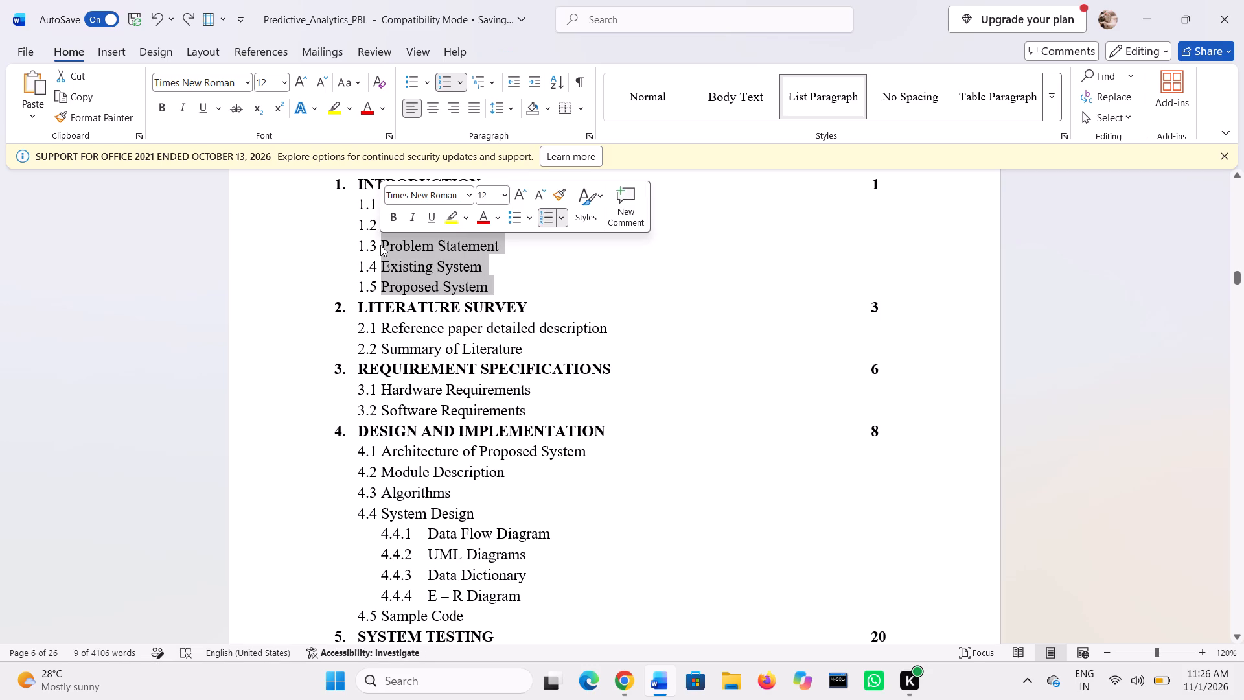
{"action": "key", "text": "BackSpace"}
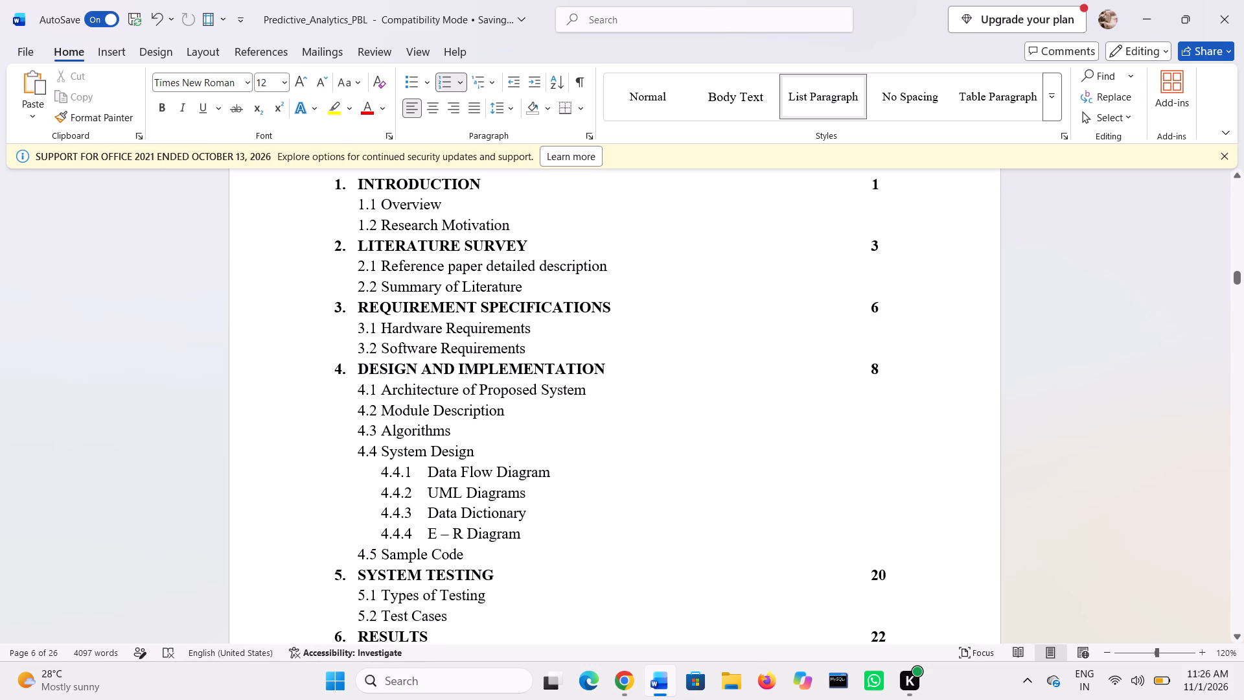
Set the page number of the REFERENCES entry in the table of contents to 20.
{"action": "scroll", "coordinate": [672, 507], "scroll_direction": "down", "scroll_amount": 1}
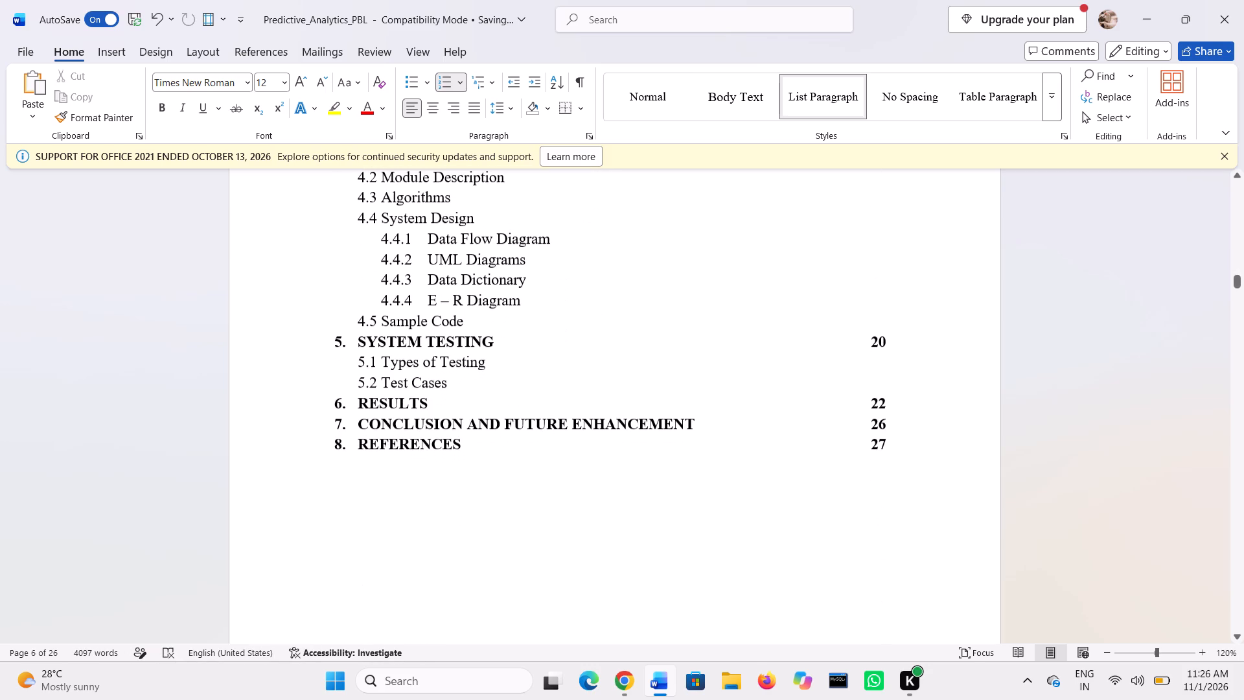
{"action": "left_click", "coordinate": [886, 439]}
{"action": "key", "text": "BackSpace"}
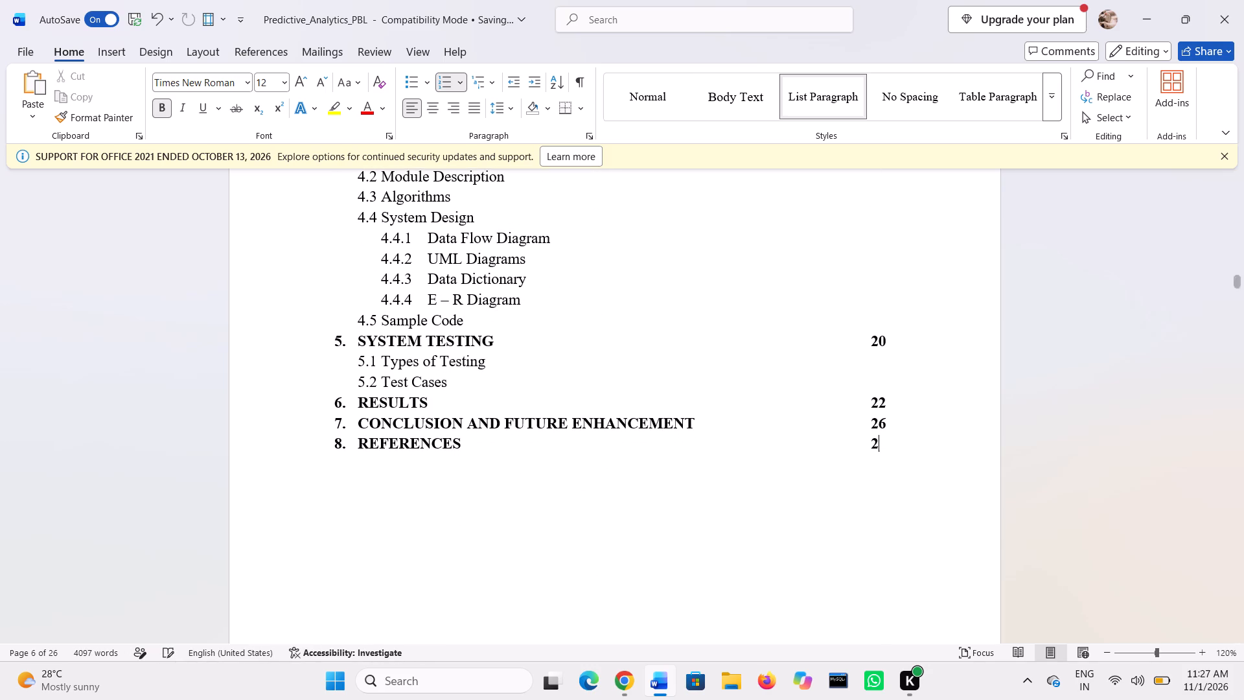
{"action": "key", "text": "BackSpace"}
{"action": "type", "text": "20"}
Check the page numbers on which Chapter 7 and Chapter 6 begin, working back from the references.
{"action": "scroll", "coordinate": [886, 439], "scroll_direction": "down", "scroll_amount": 20}
{"action": "scroll", "coordinate": [886, 439], "scroll_direction": "down", "scroll_amount": 4}
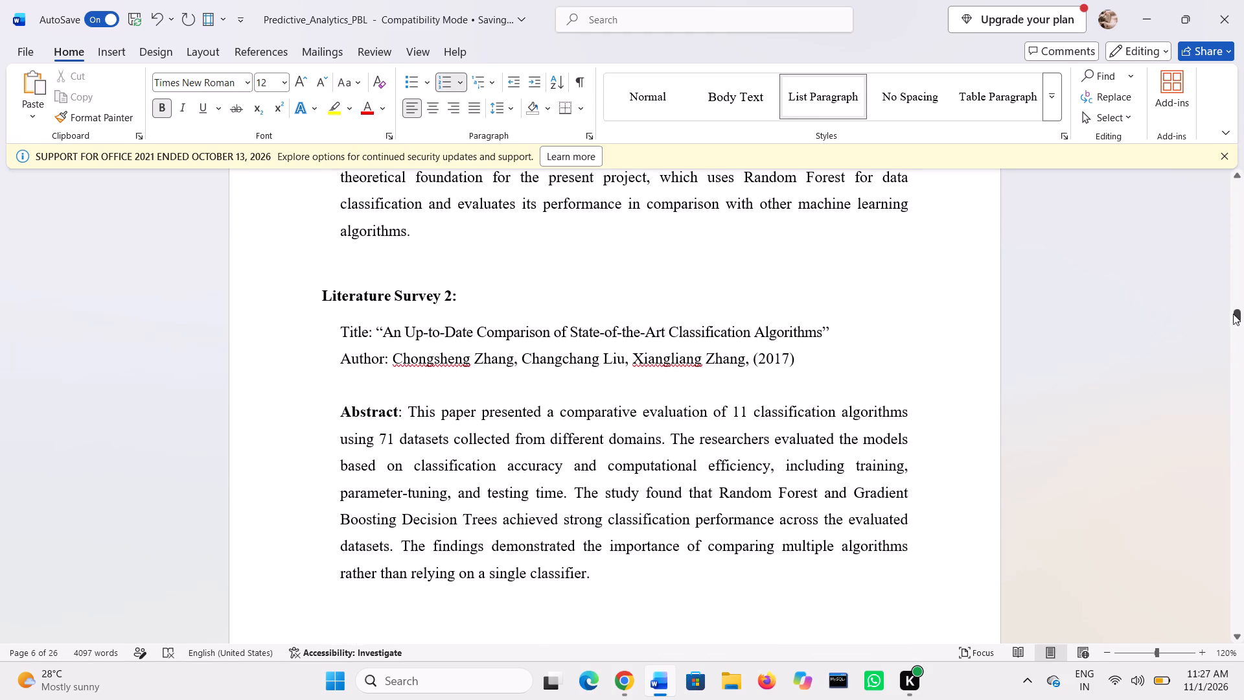
{"action": "left_click_drag", "start_coordinate": [1233, 314], "coordinate": [1243, 696]}
{"action": "scroll", "coordinate": [889, 429], "scroll_direction": "up", "scroll_amount": 2}
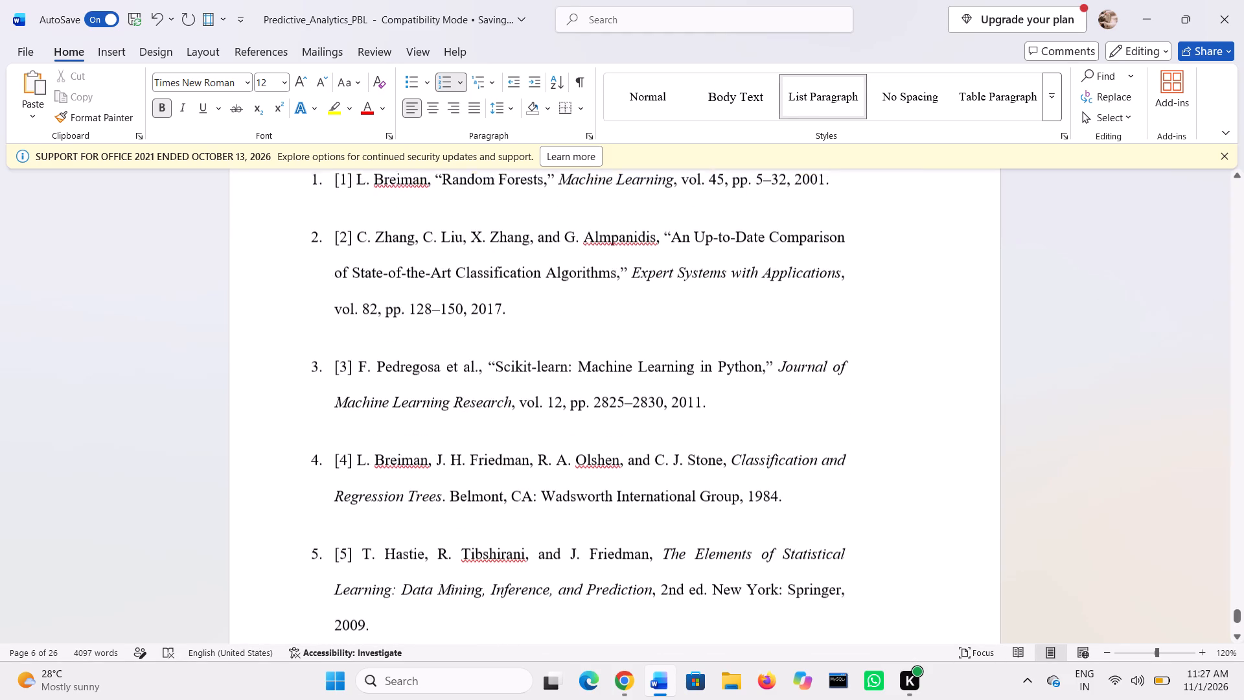
{"action": "scroll", "coordinate": [889, 429], "scroll_direction": "up", "scroll_amount": 5}
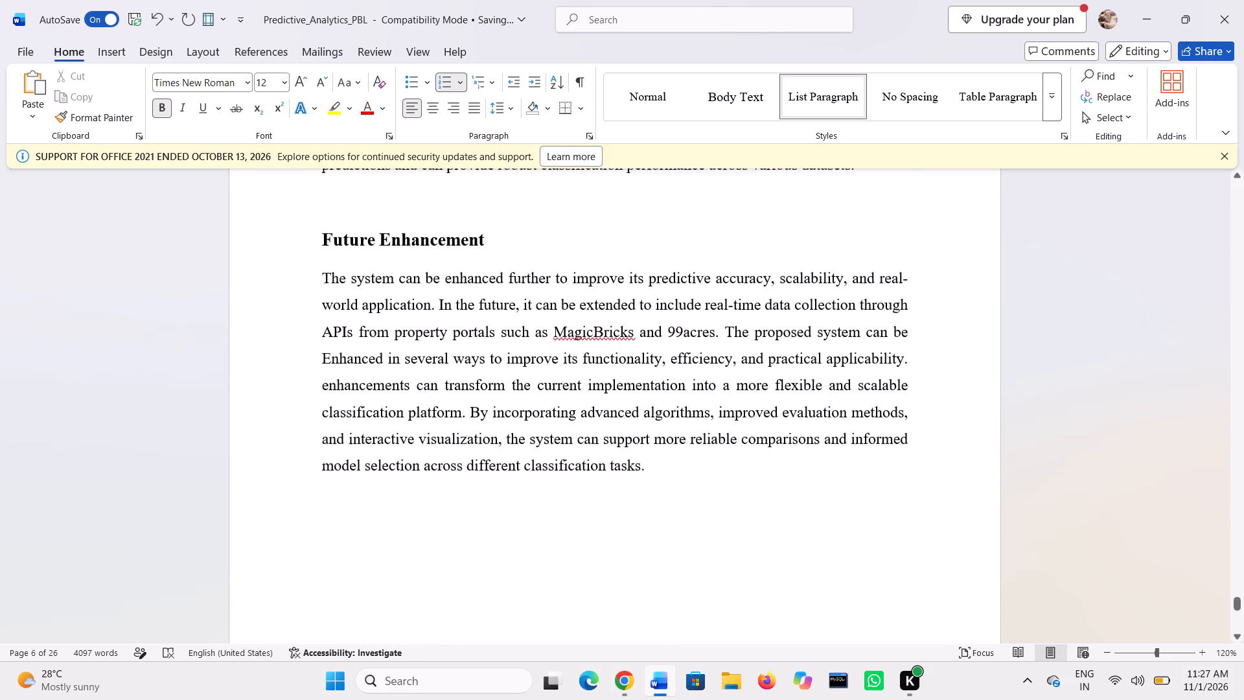
{"action": "scroll", "coordinate": [889, 429], "scroll_direction": "up", "scroll_amount": 2}
{"action": "scroll", "coordinate": [889, 429], "scroll_direction": "down", "scroll_amount": 1}
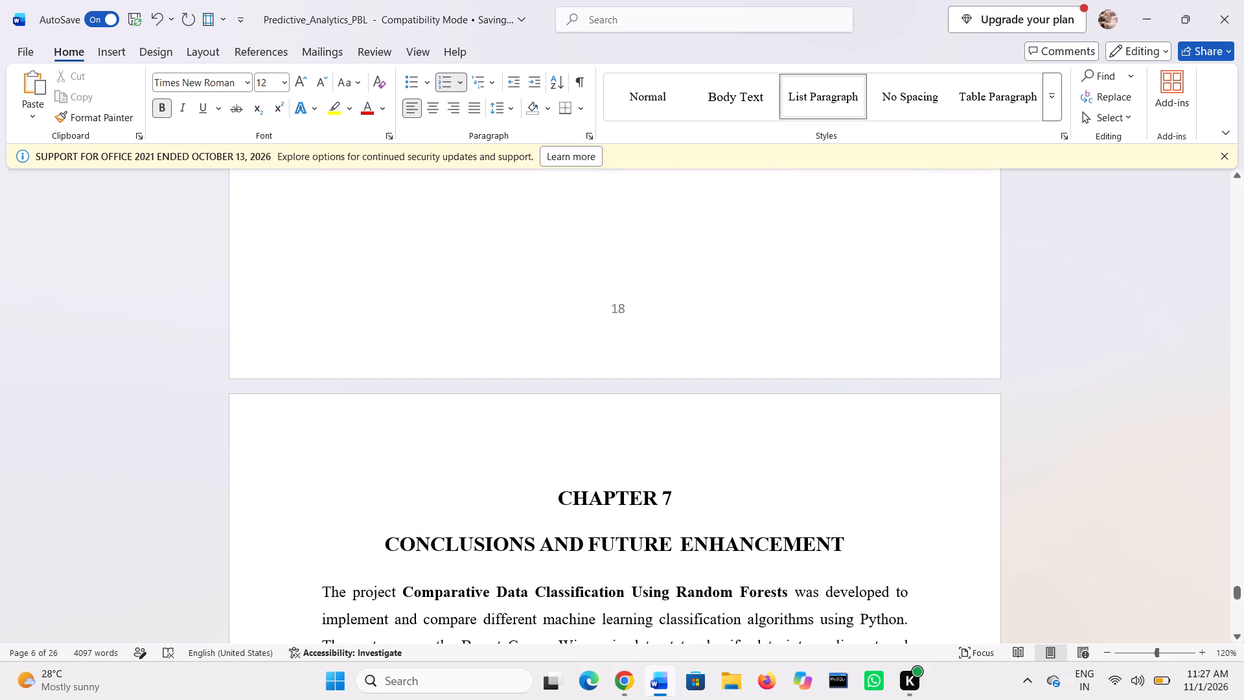
{"action": "left_click", "coordinate": [853, 549]}
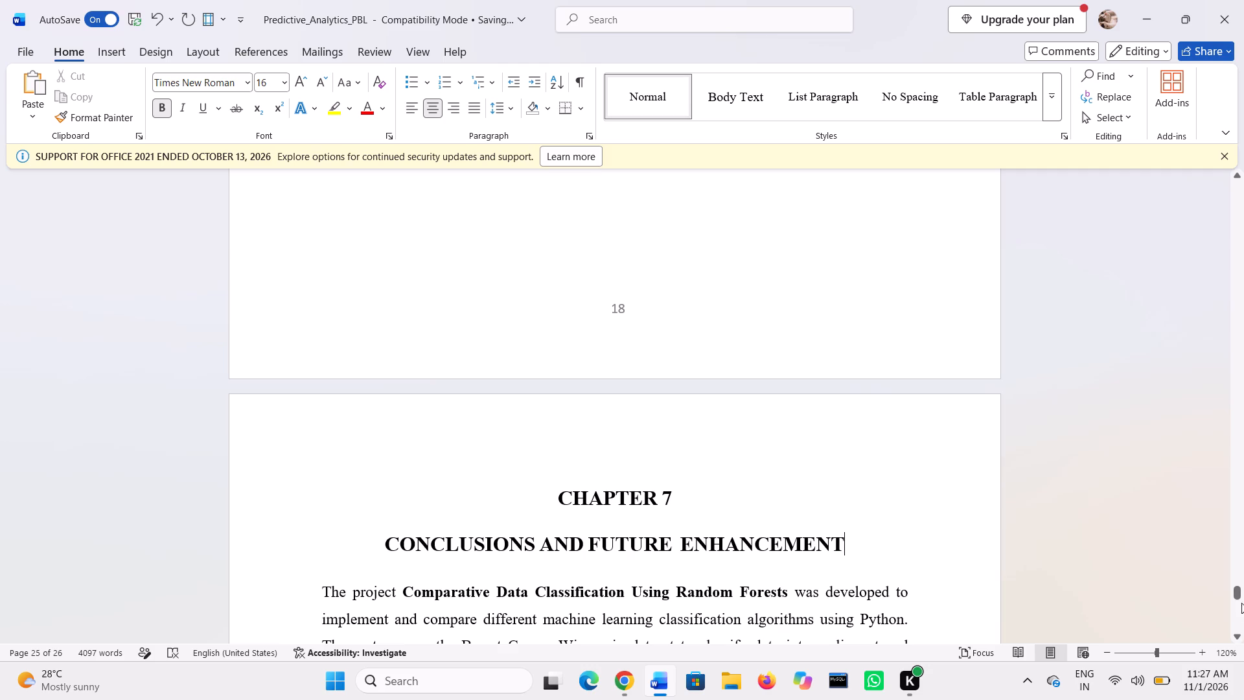
{"action": "scroll", "coordinate": [1058, 468], "scroll_direction": "up", "scroll_amount": 8}
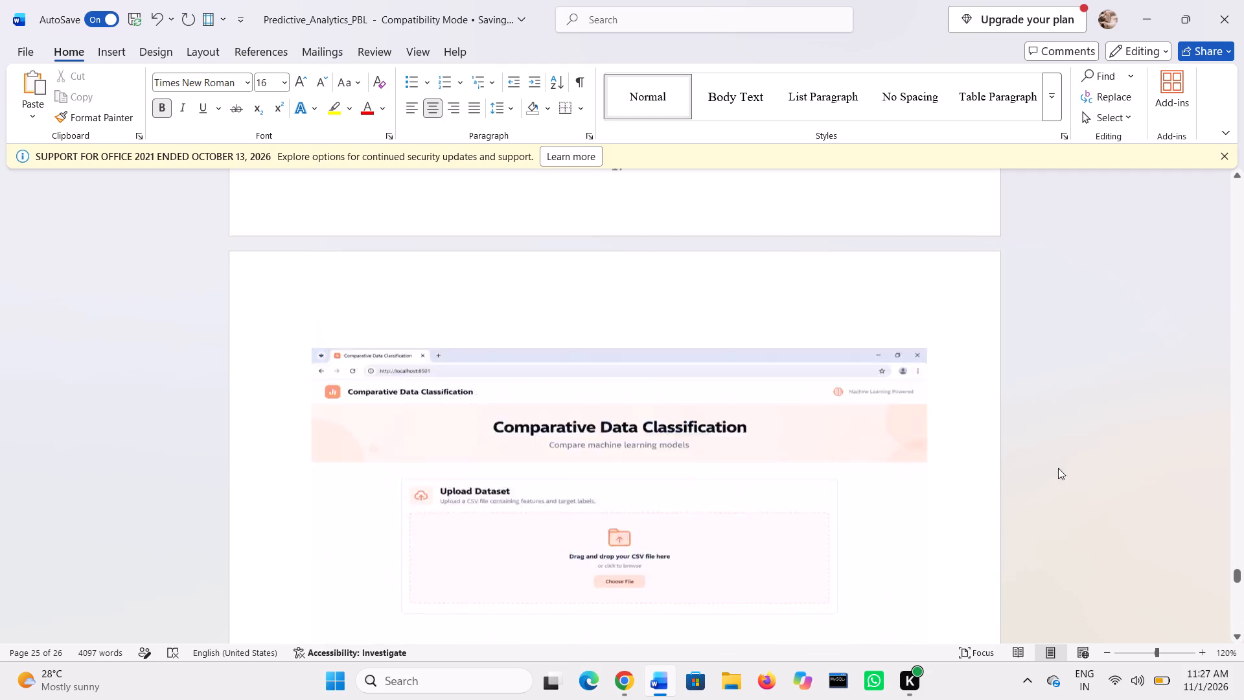
{"action": "scroll", "coordinate": [1058, 468], "scroll_direction": "up", "scroll_amount": 6}
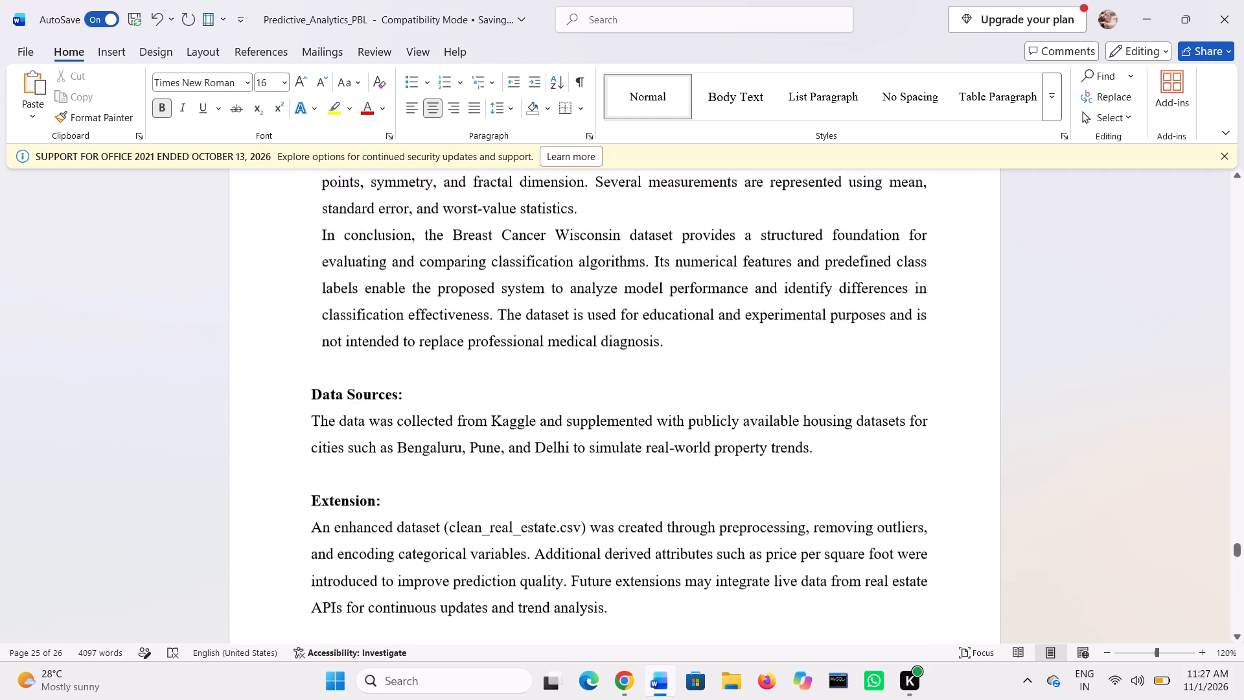
{"action": "scroll", "coordinate": [1058, 468], "scroll_direction": "up", "scroll_amount": 7}
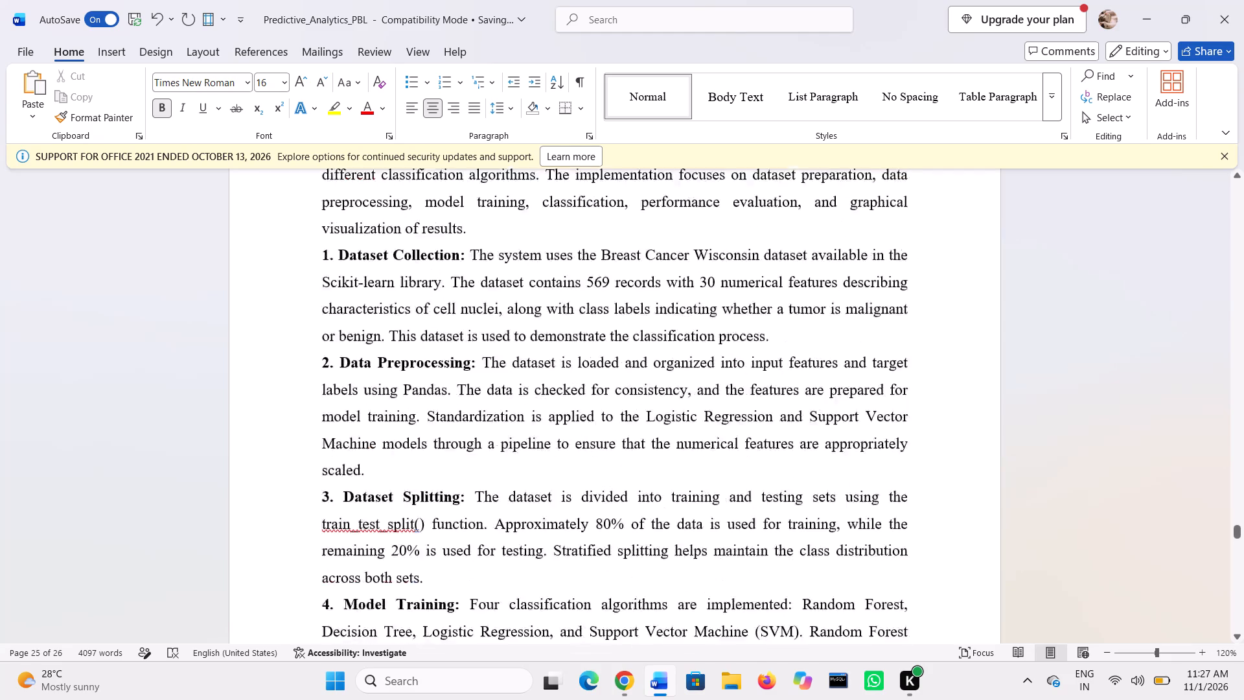
{"action": "scroll", "coordinate": [1058, 468], "scroll_direction": "up", "scroll_amount": 2}
{"action": "scroll", "coordinate": [1058, 468], "scroll_direction": "down", "scroll_amount": 3}
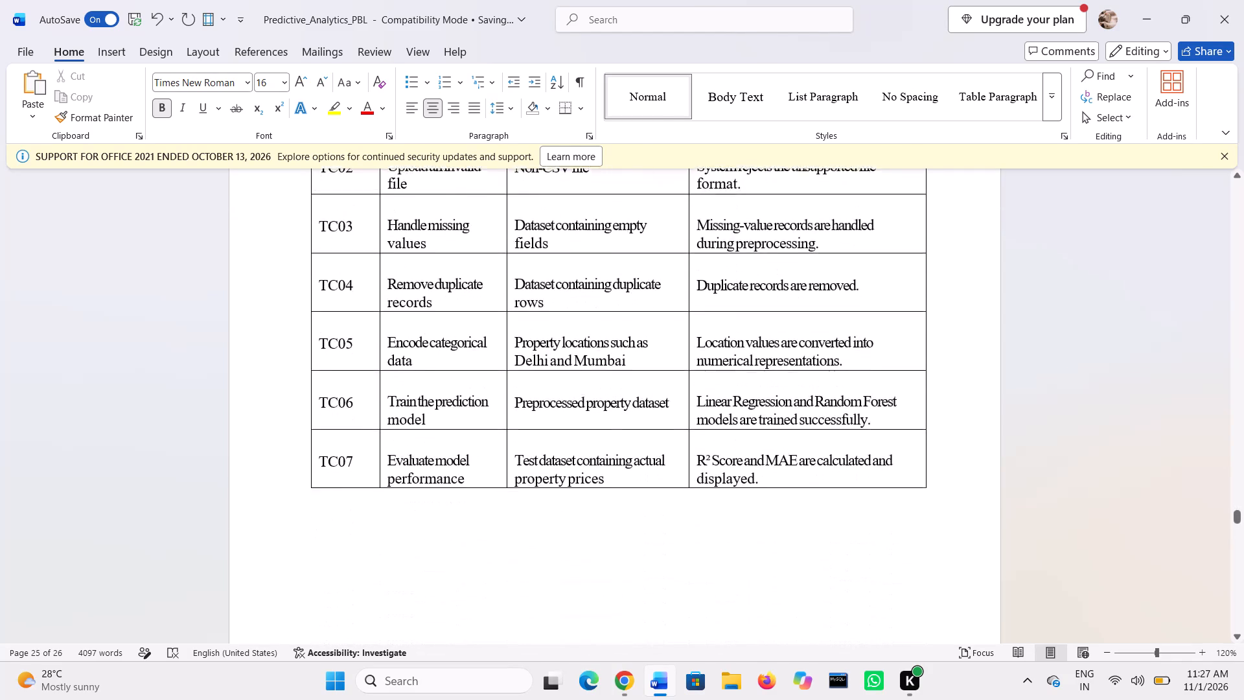
{"action": "scroll", "coordinate": [1058, 468], "scroll_direction": "down", "scroll_amount": 4}
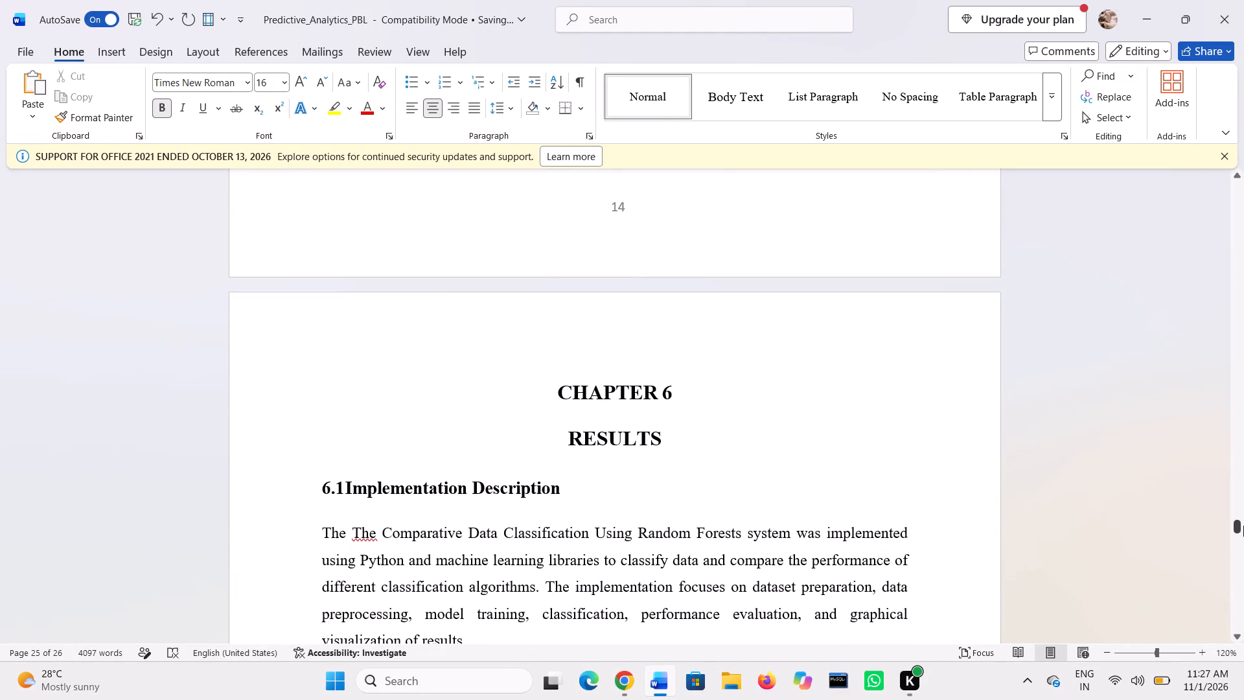
Set the page number of the CONCLUSION AND FUTURE ENHANCEMENT entry in the table of contents to 19.
{"action": "left_click_drag", "start_coordinate": [1238, 527], "coordinate": [1208, 196]}
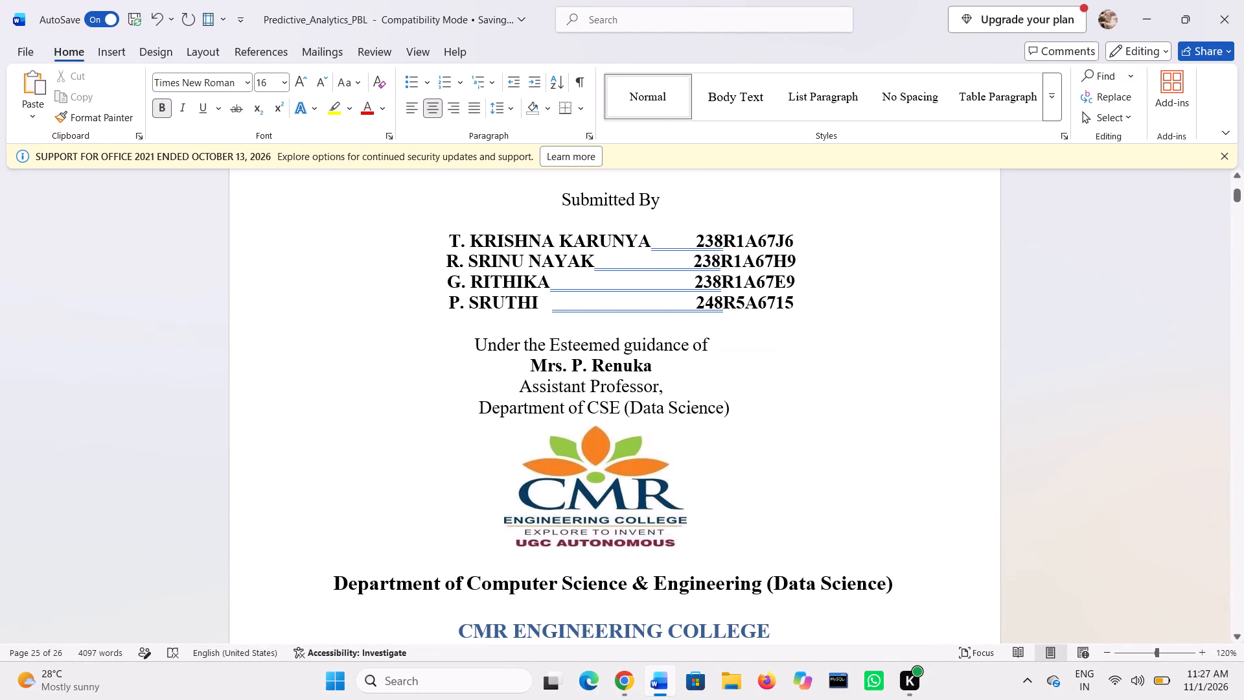
{"action": "scroll", "coordinate": [778, 519], "scroll_direction": "down", "scroll_amount": 15}
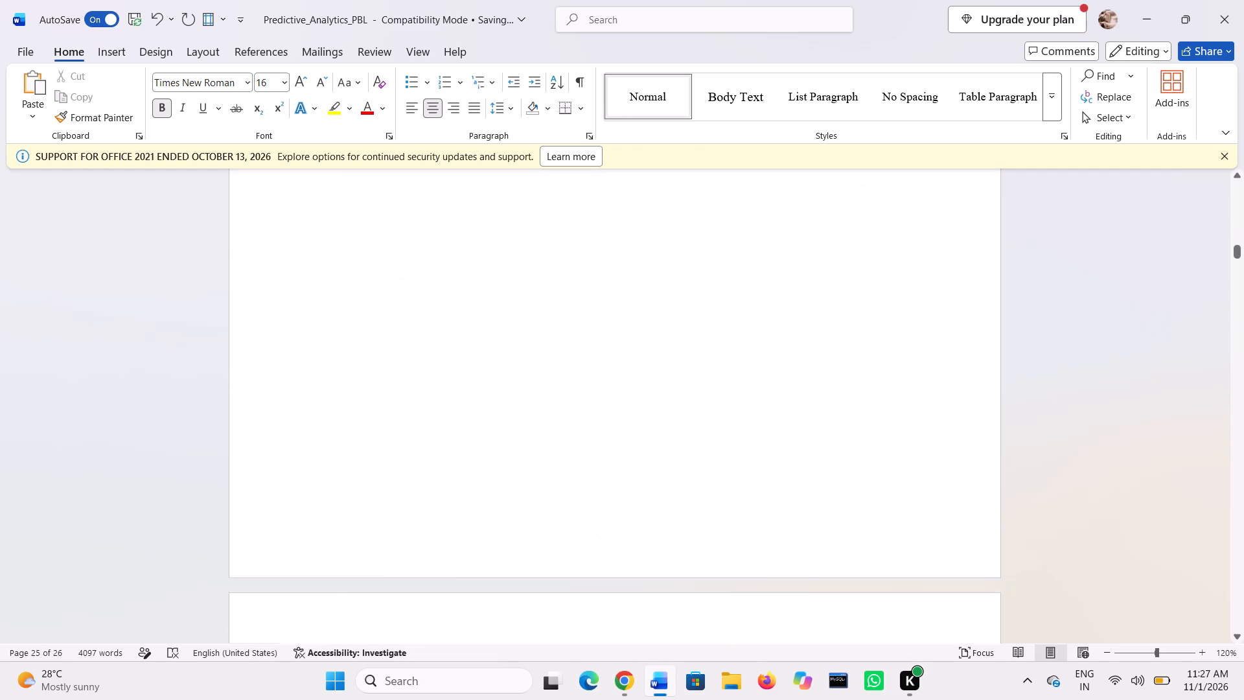
{"action": "scroll", "coordinate": [778, 519], "scroll_direction": "down", "scroll_amount": 5}
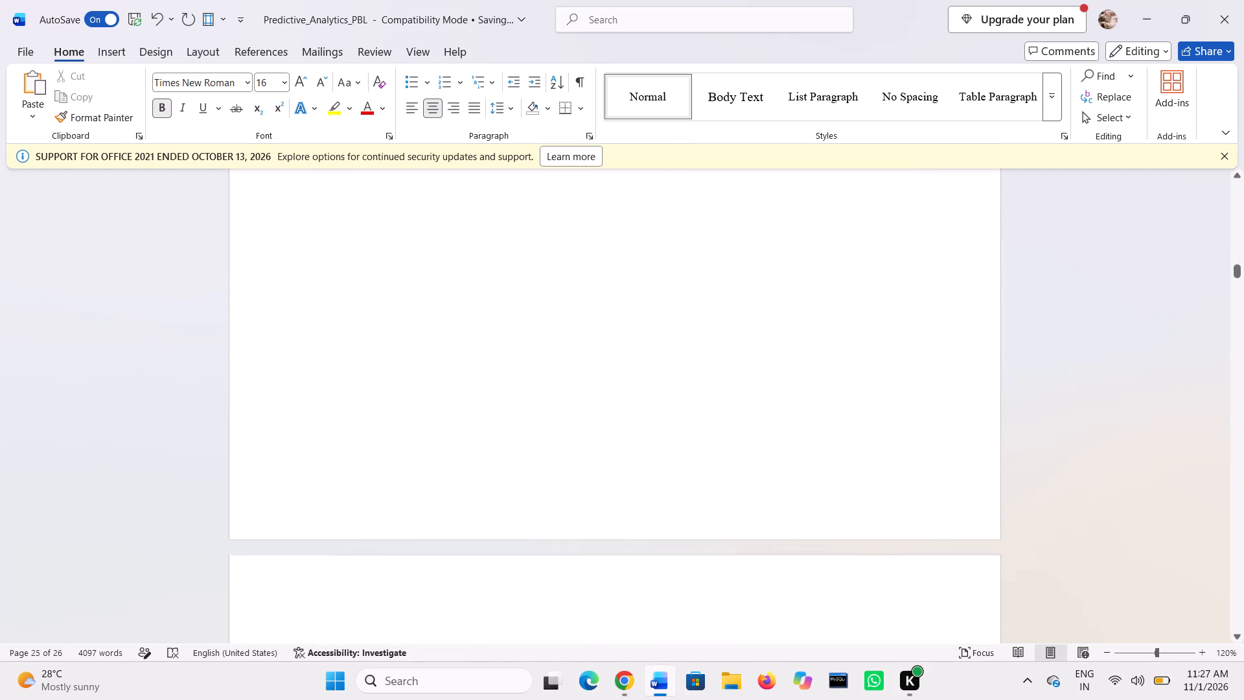
{"action": "scroll", "coordinate": [778, 519], "scroll_direction": "down", "scroll_amount": 5}
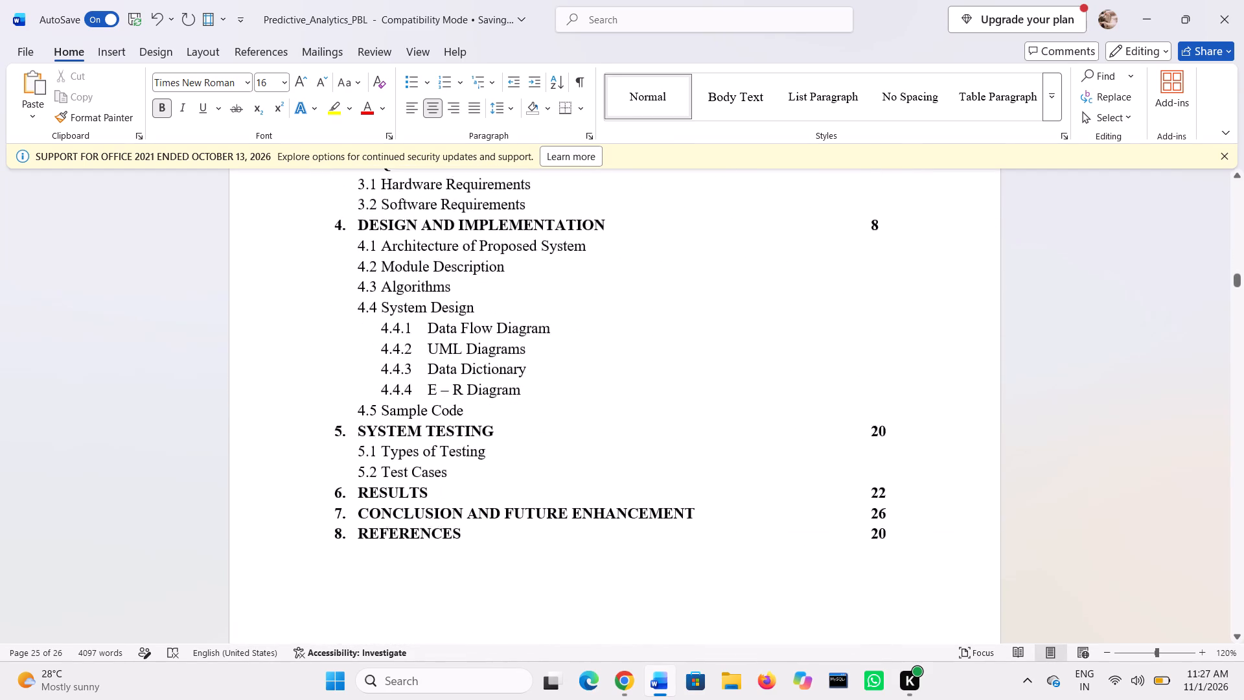
{"action": "scroll", "coordinate": [778, 519], "scroll_direction": "down", "scroll_amount": 1}
{"action": "left_click", "coordinate": [890, 452]}
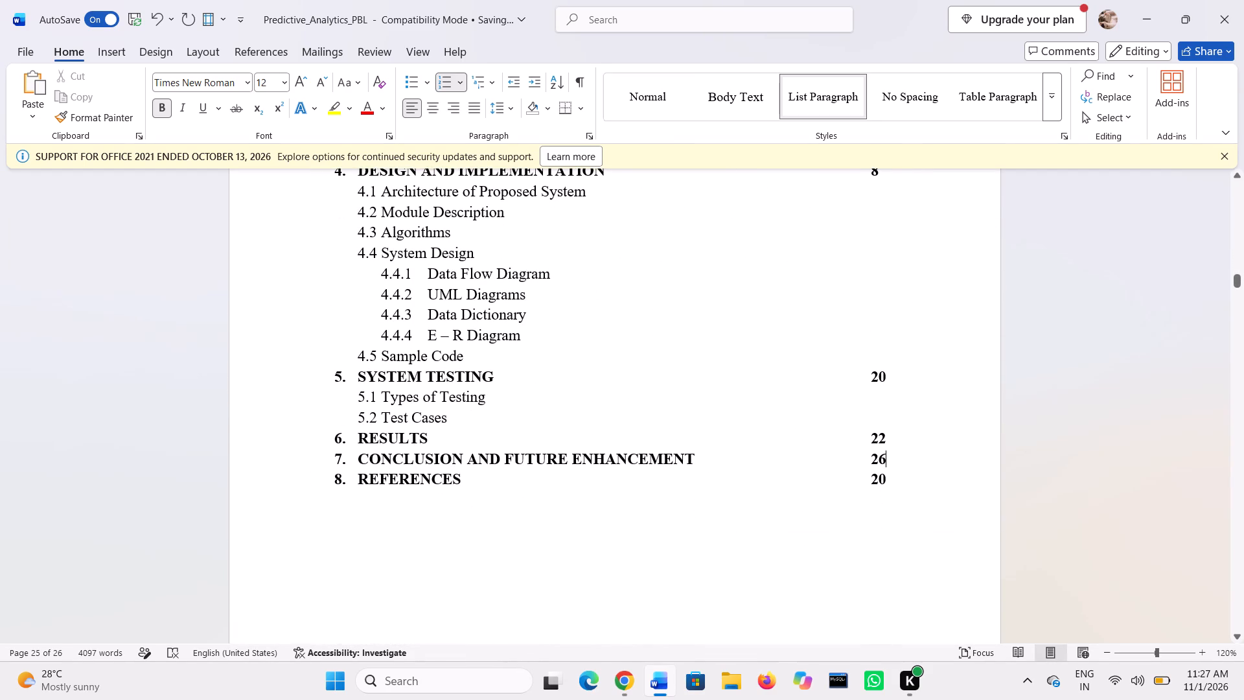
{"action": "key", "text": "BackSpace"}
{"action": "key", "text": "BackSpace"}
{"action": "type", "text": "19"}
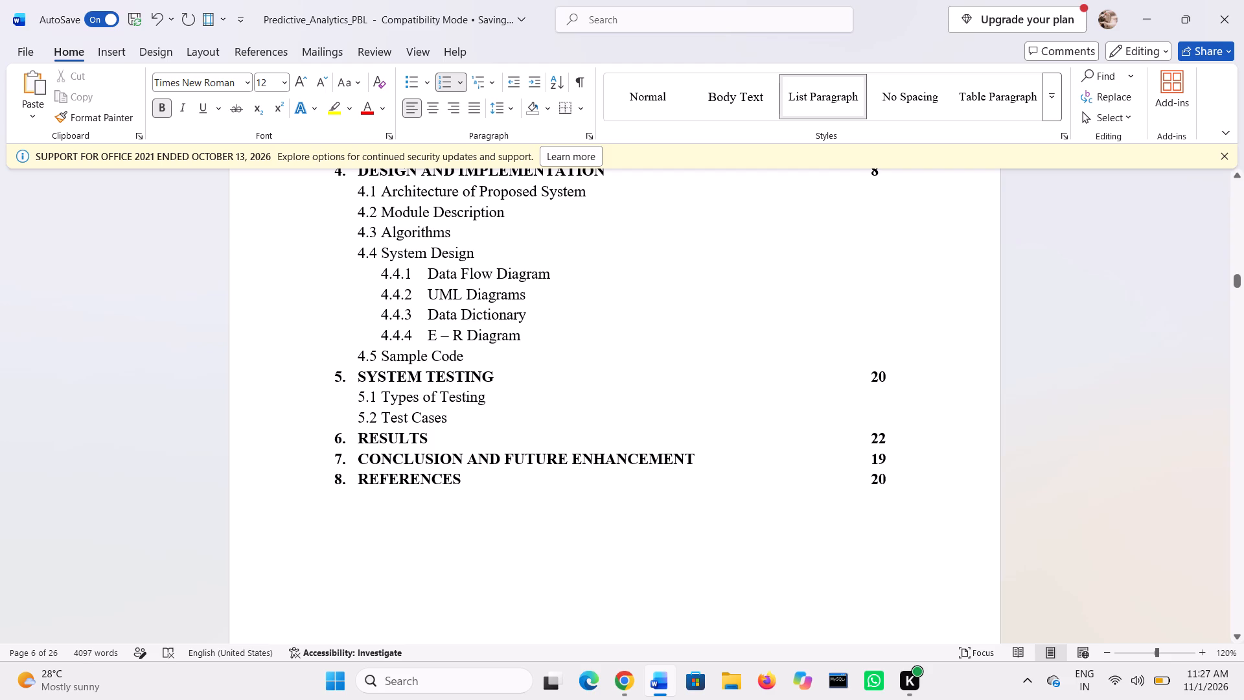
Set the page number of the RESULTS entry in the table of contents to 15.
{"action": "left_click", "coordinate": [888, 432]}
{"action": "key", "text": "BackSpace"}
{"action": "key", "text": "BackSpace"}
{"action": "type", "text": "15"}
Check the page number on which Chapter 5, SYSTEM TESTING, begins in the report body.
{"action": "scroll", "coordinate": [888, 432], "scroll_direction": "up", "scroll_amount": 1}
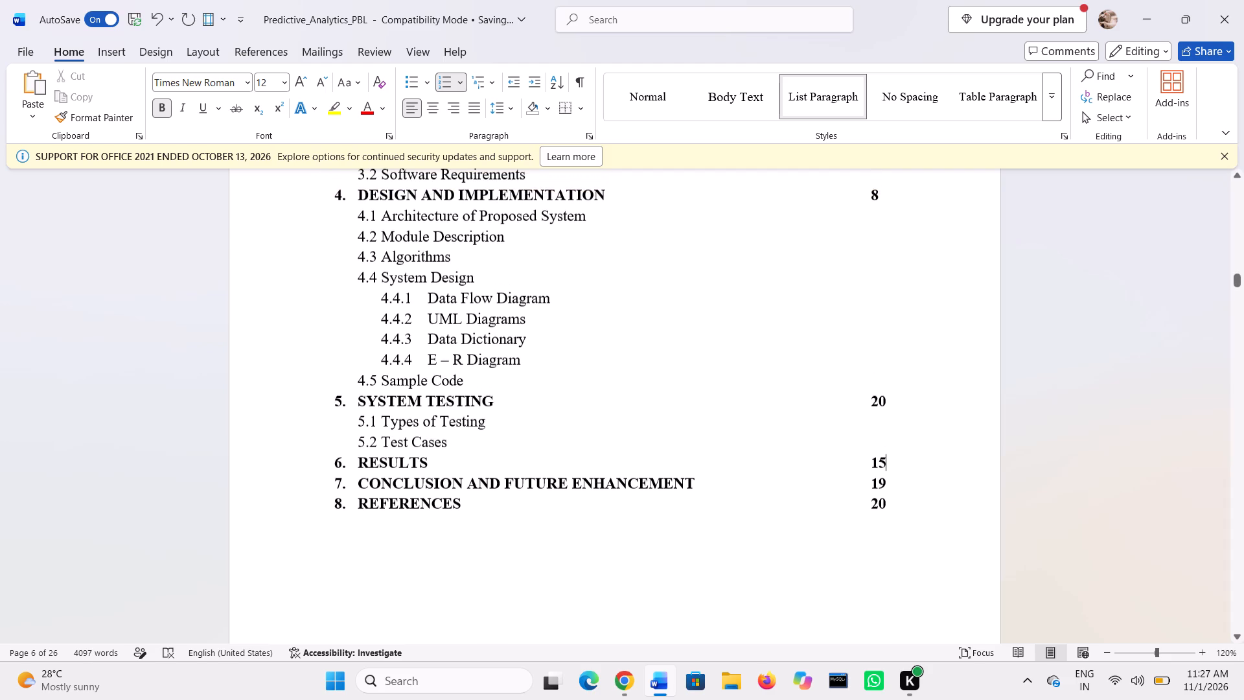
{"action": "scroll", "coordinate": [888, 432], "scroll_direction": "up", "scroll_amount": 1}
{"action": "scroll", "coordinate": [662, 545], "scroll_direction": "down", "scroll_amount": 1}
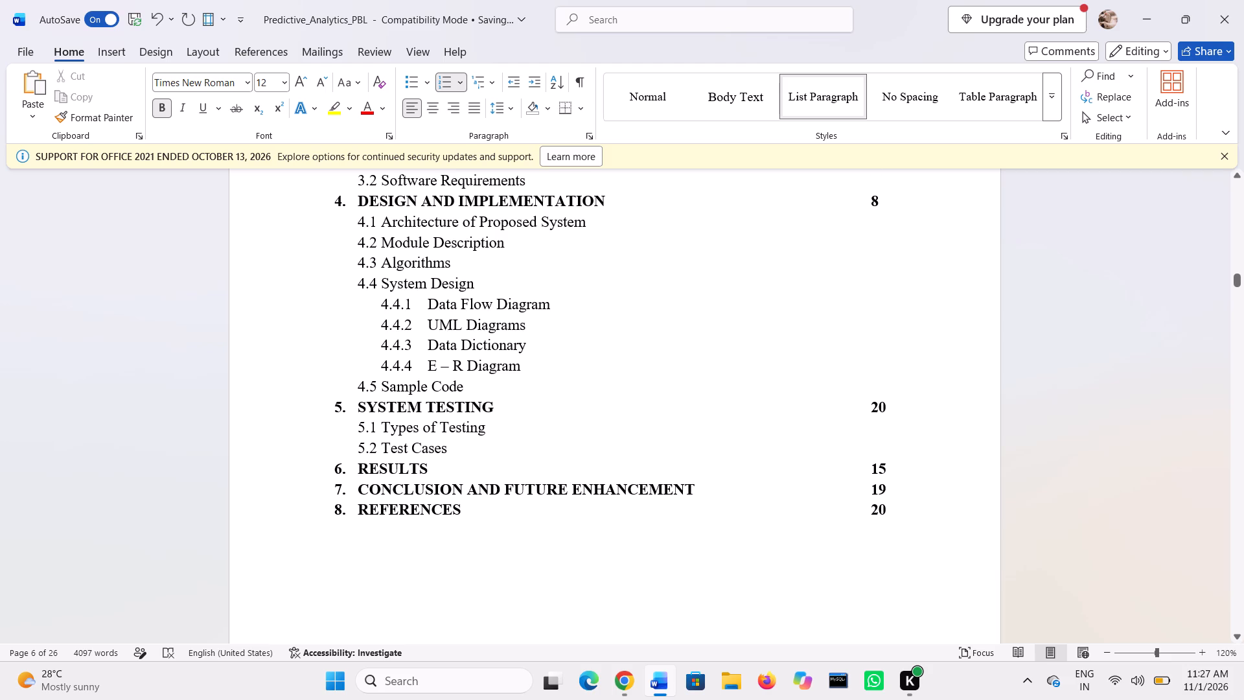
{"action": "scroll", "coordinate": [662, 545], "scroll_direction": "down", "scroll_amount": 19}
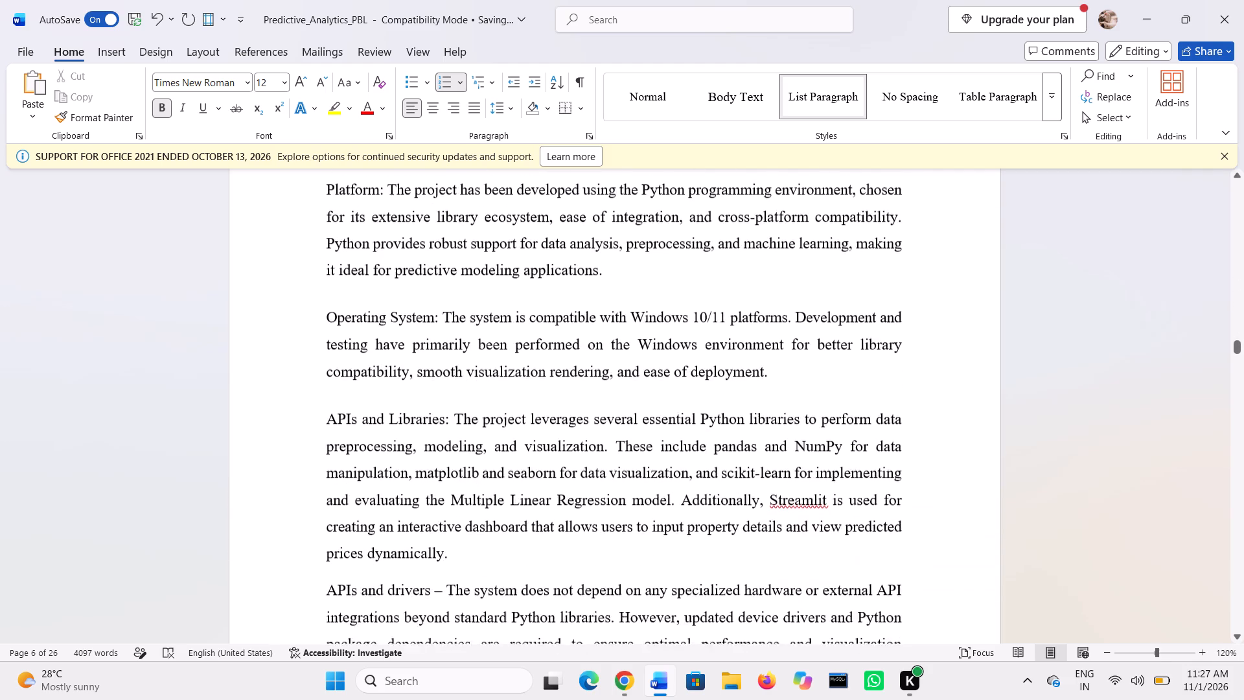
{"action": "scroll", "coordinate": [662, 545], "scroll_direction": "down", "scroll_amount": 8}
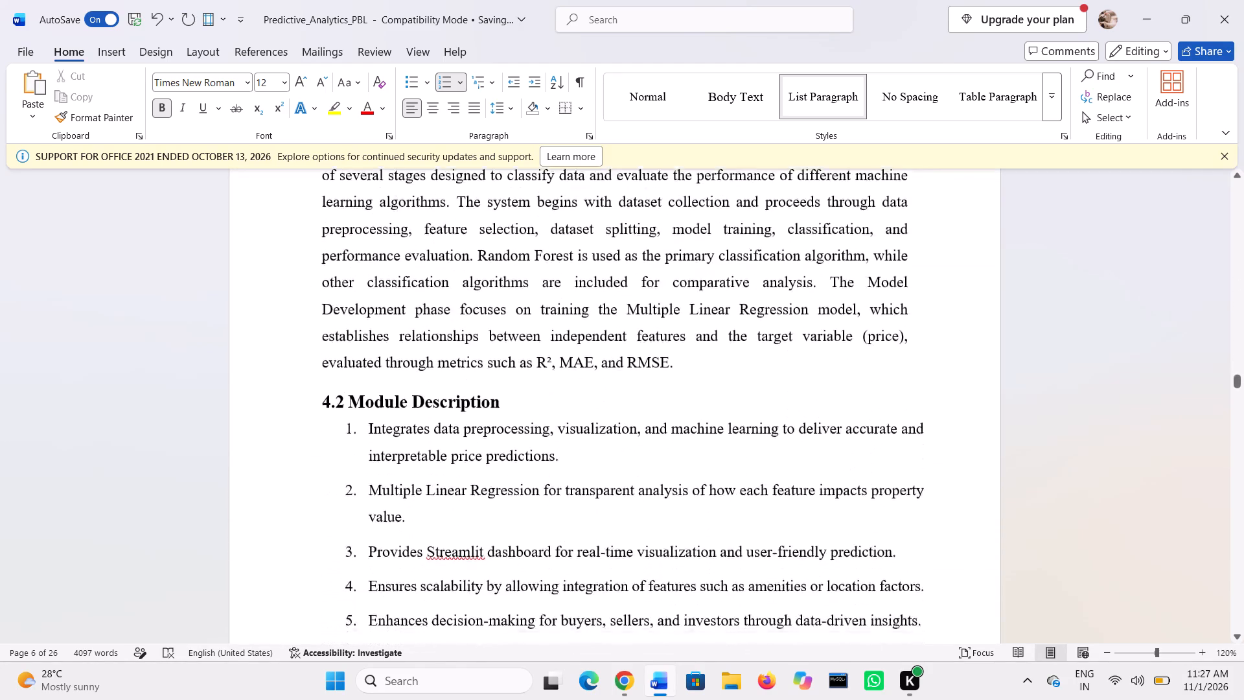
{"action": "scroll", "coordinate": [662, 545], "scroll_direction": "down", "scroll_amount": 8}
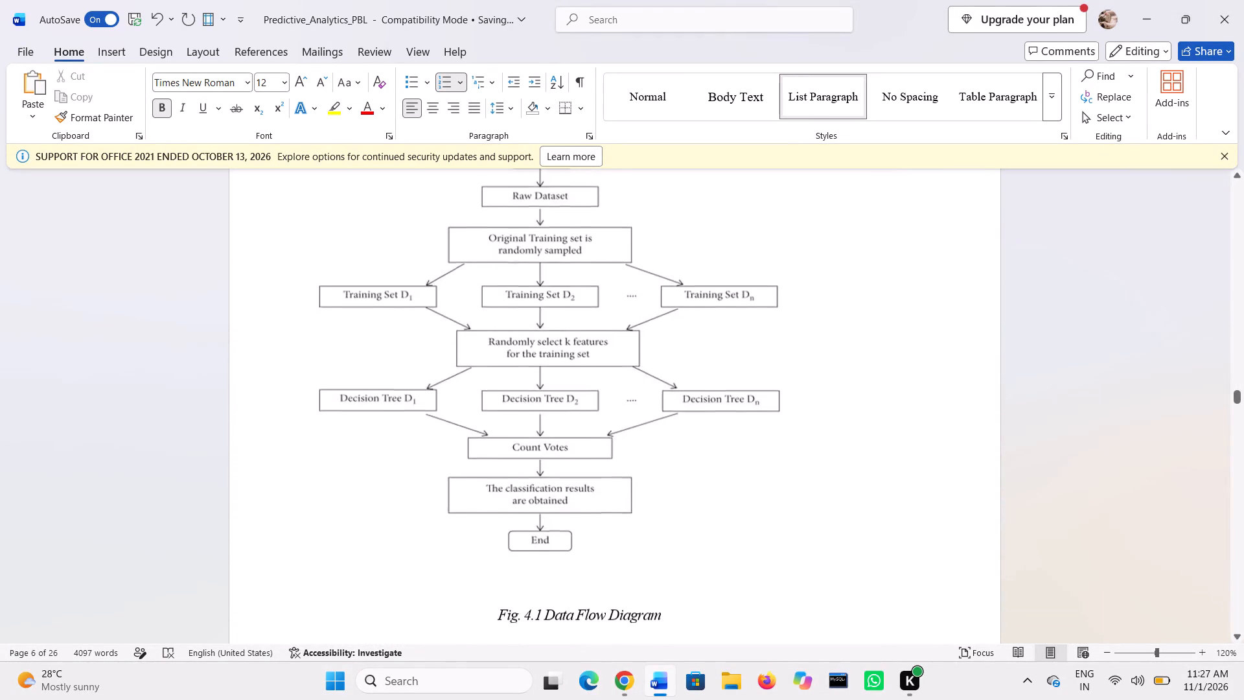
{"action": "scroll", "coordinate": [662, 545], "scroll_direction": "down", "scroll_amount": 7}
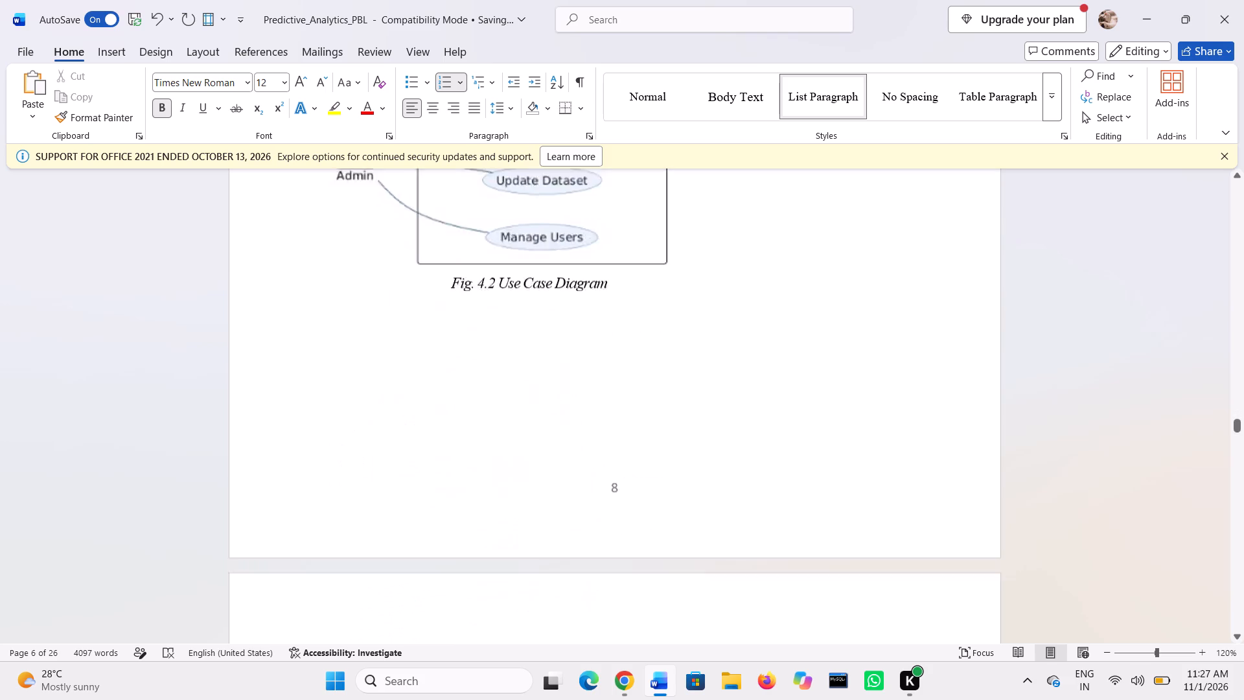
{"action": "scroll", "coordinate": [662, 545], "scroll_direction": "down", "scroll_amount": 8}
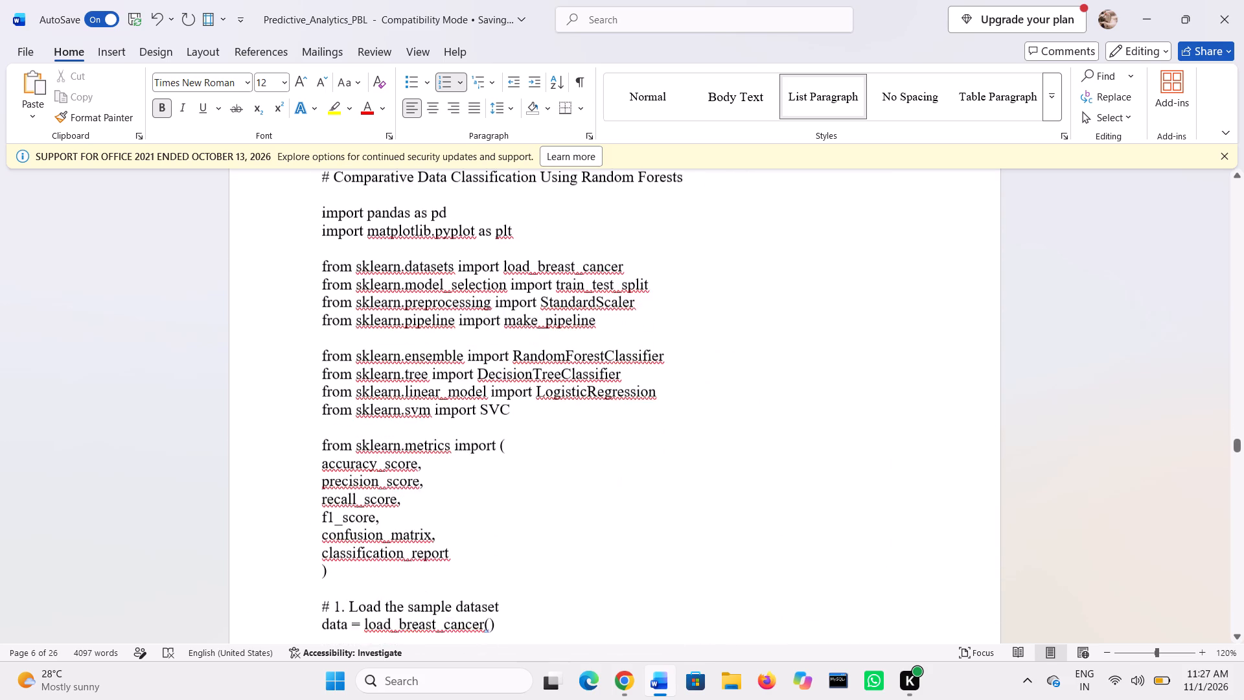
{"action": "scroll", "coordinate": [662, 545], "scroll_direction": "down", "scroll_amount": 6}
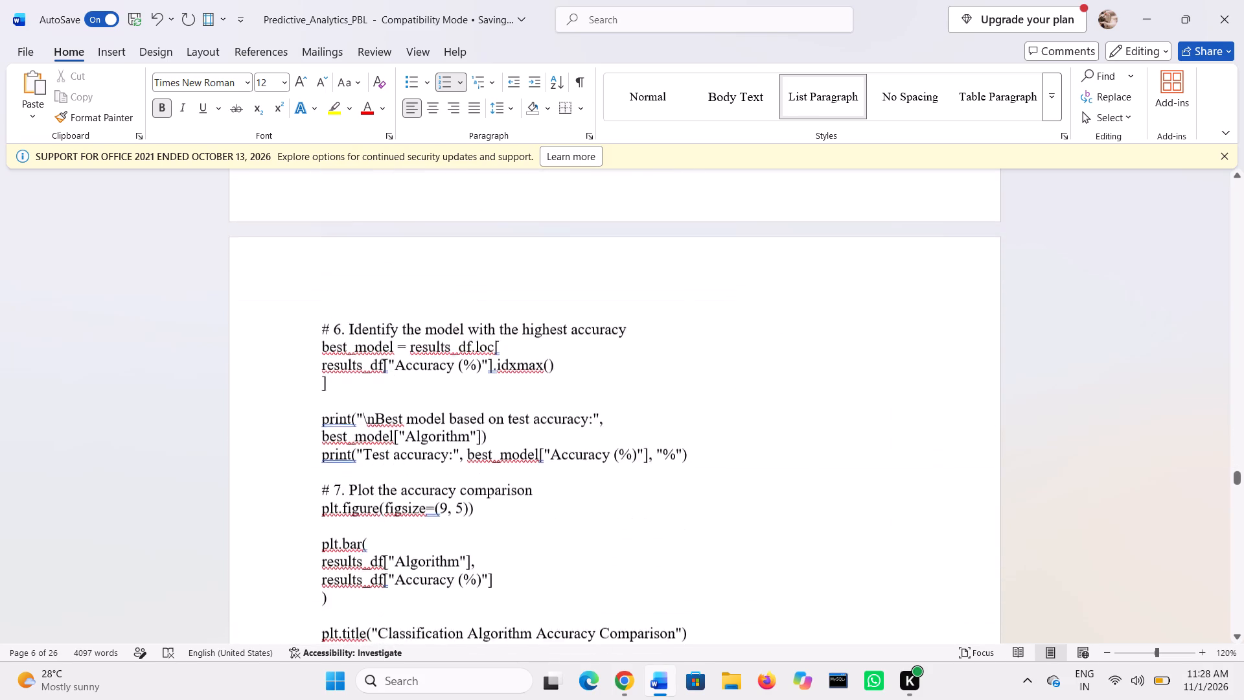
{"action": "scroll", "coordinate": [662, 545], "scroll_direction": "down", "scroll_amount": 5}
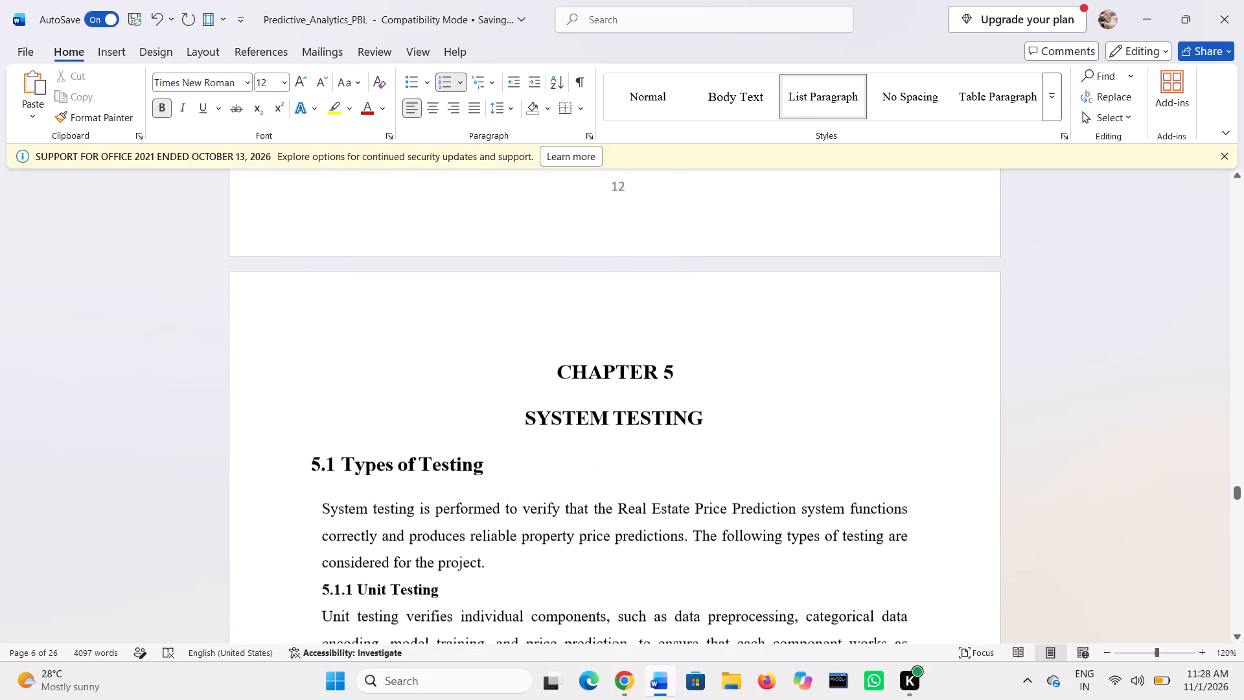
{"action": "scroll", "coordinate": [662, 545], "scroll_direction": "down", "scroll_amount": 5}
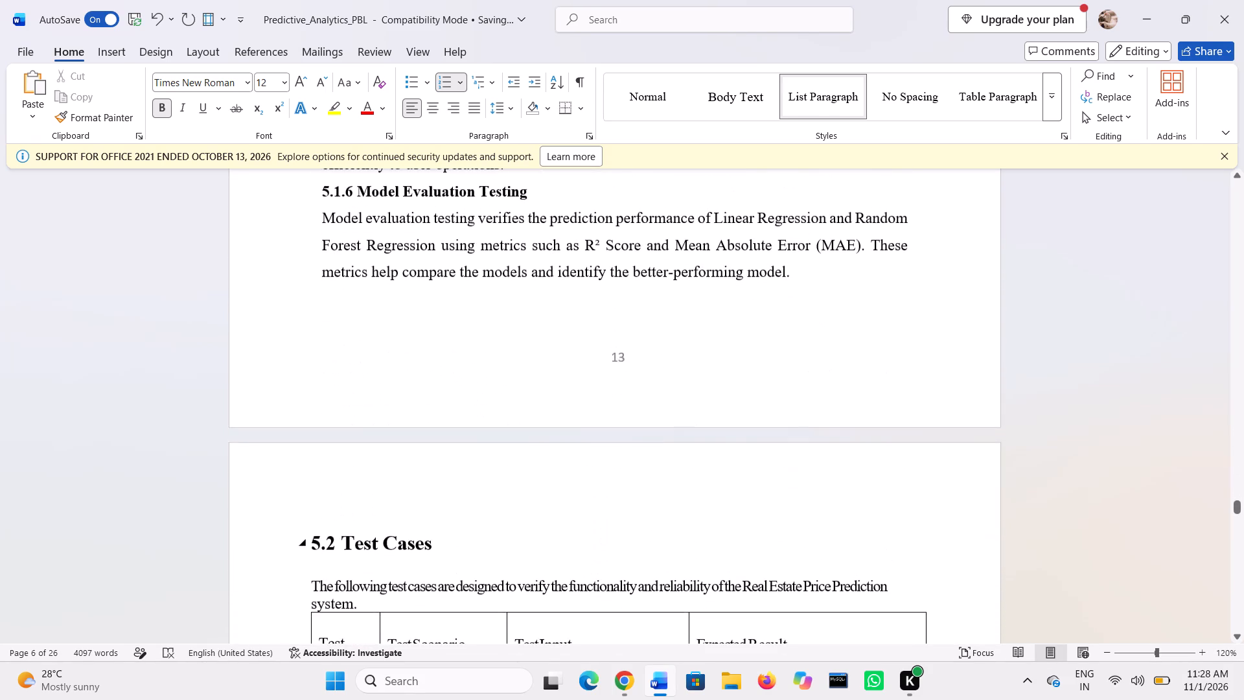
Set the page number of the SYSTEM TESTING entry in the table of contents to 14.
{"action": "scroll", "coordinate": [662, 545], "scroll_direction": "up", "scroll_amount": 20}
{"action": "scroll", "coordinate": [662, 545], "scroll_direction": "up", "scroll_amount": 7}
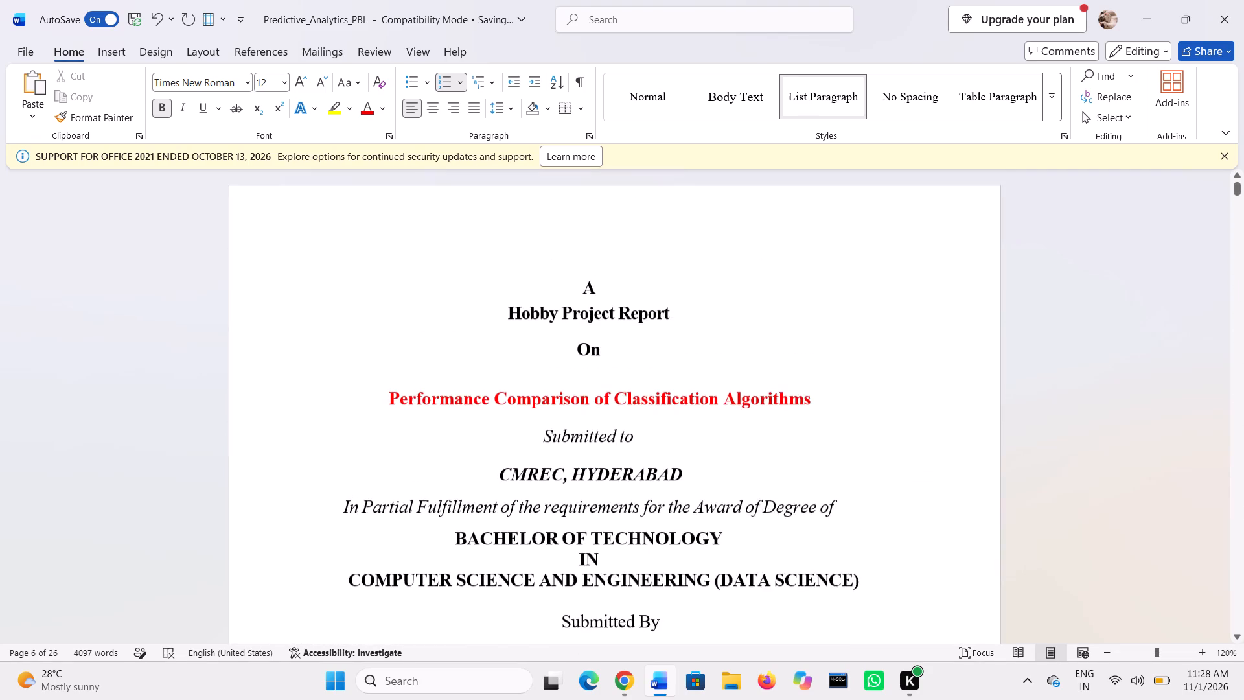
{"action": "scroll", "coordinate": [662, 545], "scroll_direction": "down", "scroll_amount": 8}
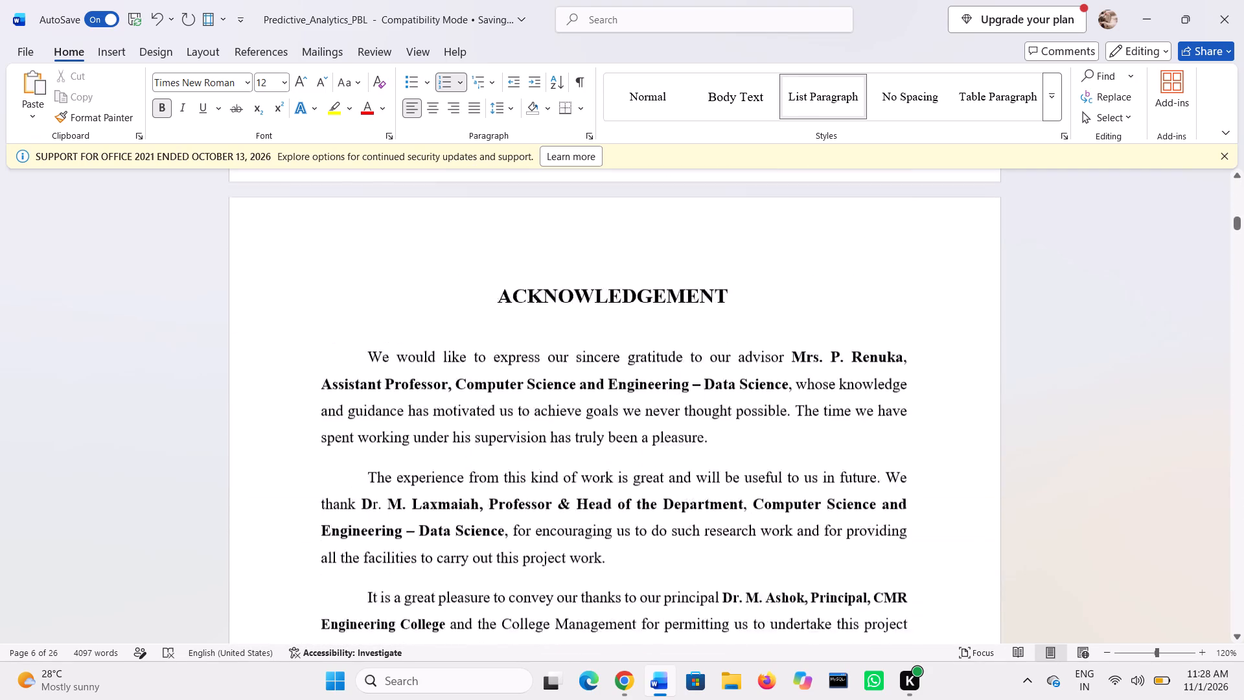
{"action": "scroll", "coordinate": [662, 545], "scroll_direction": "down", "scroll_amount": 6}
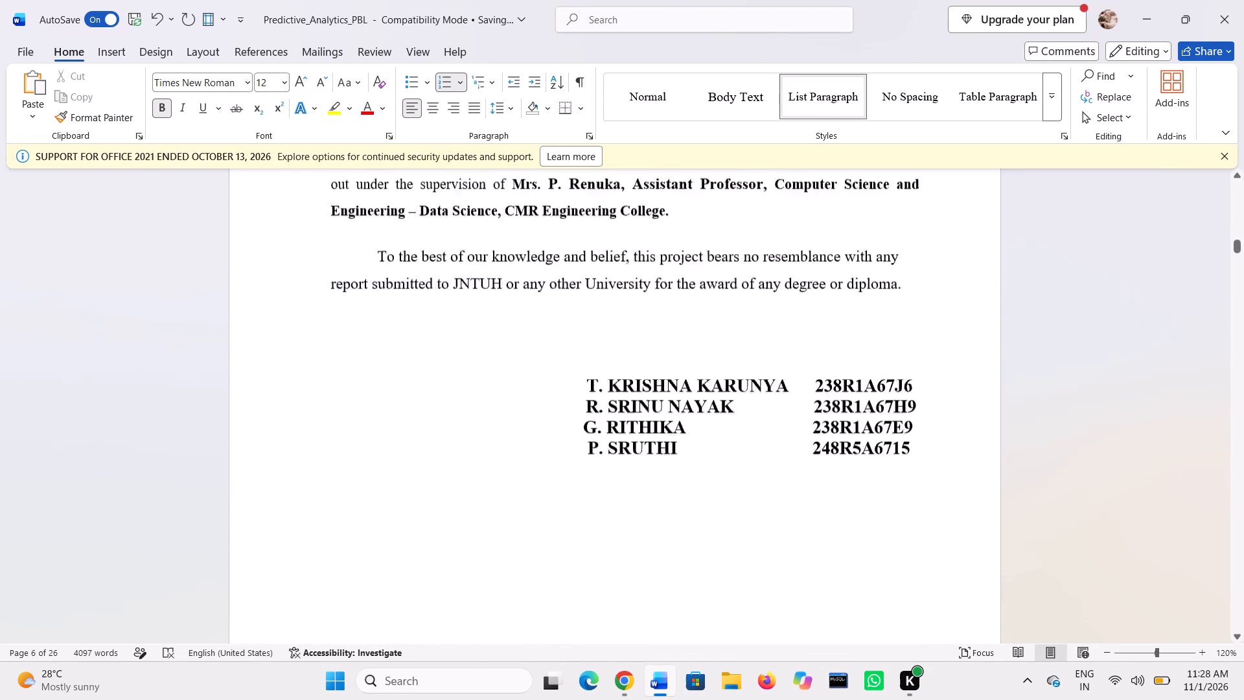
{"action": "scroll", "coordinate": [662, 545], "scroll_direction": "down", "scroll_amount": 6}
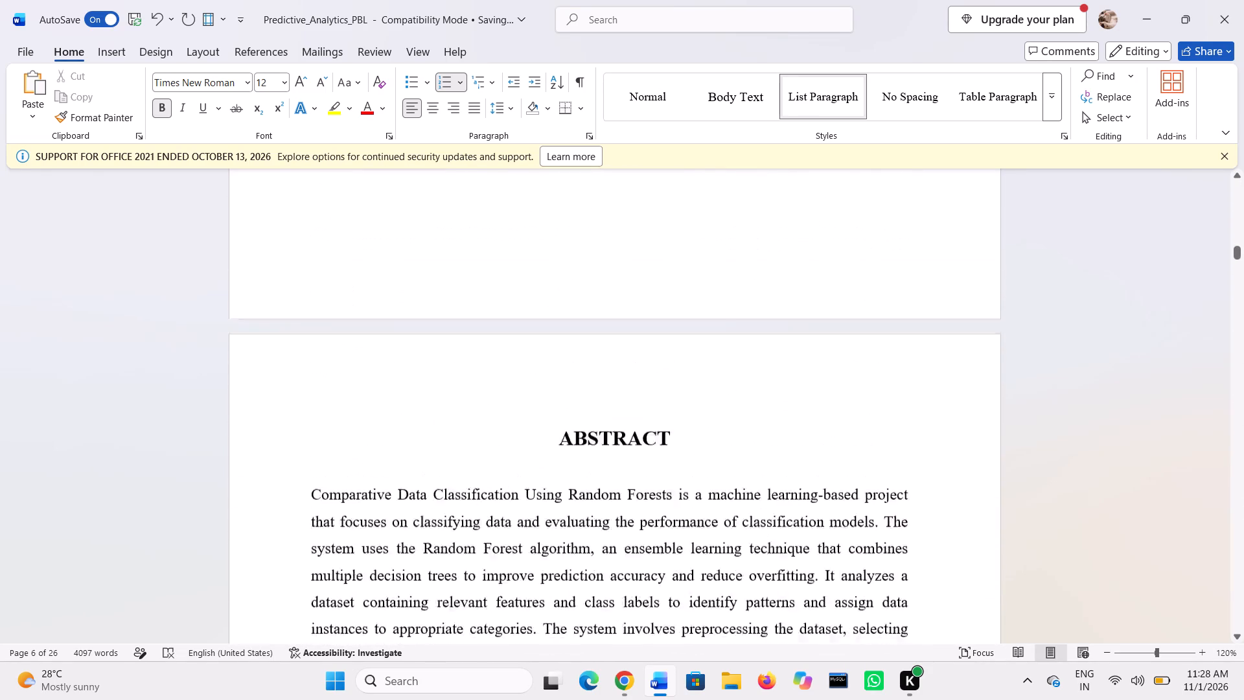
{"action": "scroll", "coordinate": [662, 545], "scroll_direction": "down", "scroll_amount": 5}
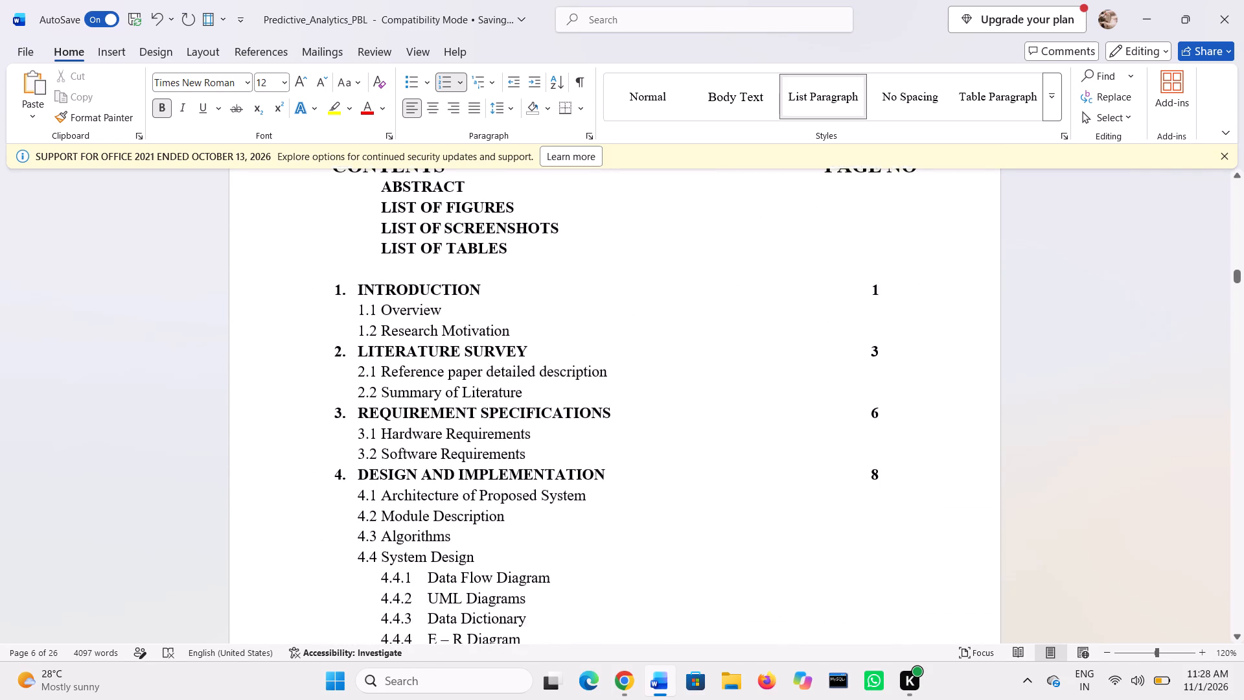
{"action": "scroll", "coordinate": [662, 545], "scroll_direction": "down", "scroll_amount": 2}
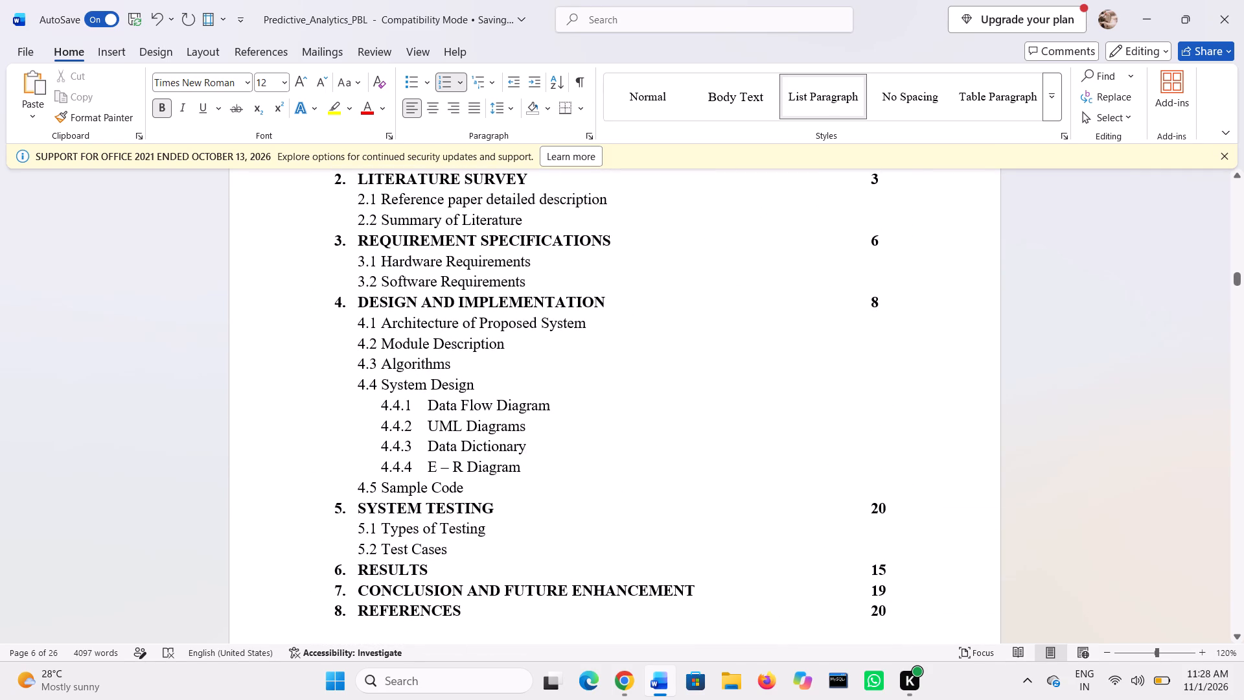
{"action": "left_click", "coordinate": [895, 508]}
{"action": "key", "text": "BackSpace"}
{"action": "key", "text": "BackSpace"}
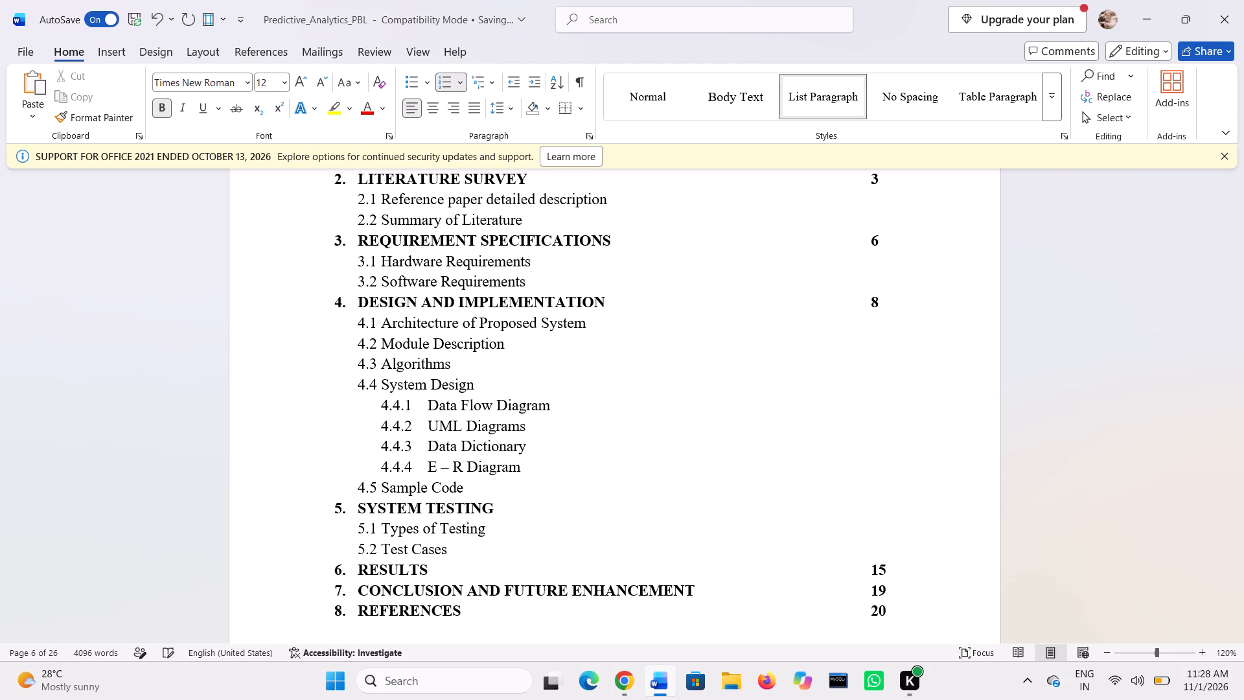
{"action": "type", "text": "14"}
Recheck the pages of Chapter 5, from the SYSTEM TESTING heading through the 5.2 Test Cases section.
{"action": "scroll", "coordinate": [895, 508], "scroll_direction": "down", "scroll_amount": 2}
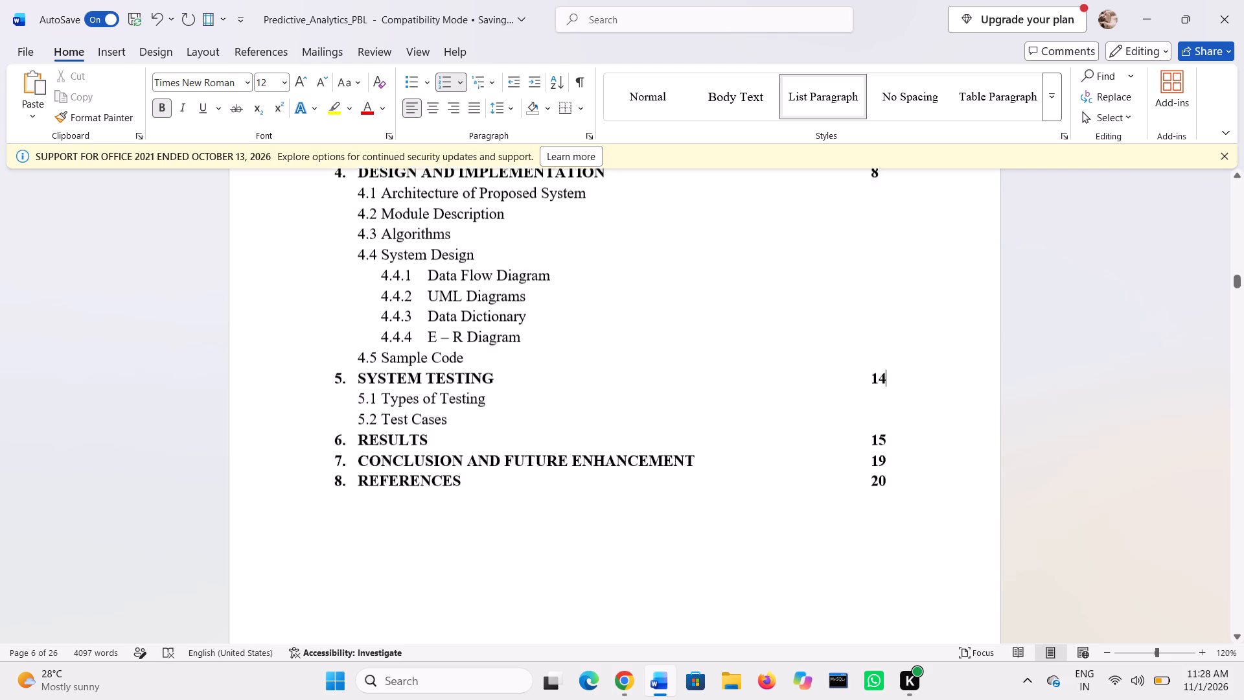
{"action": "scroll", "coordinate": [895, 508], "scroll_direction": "down", "scroll_amount": 16}
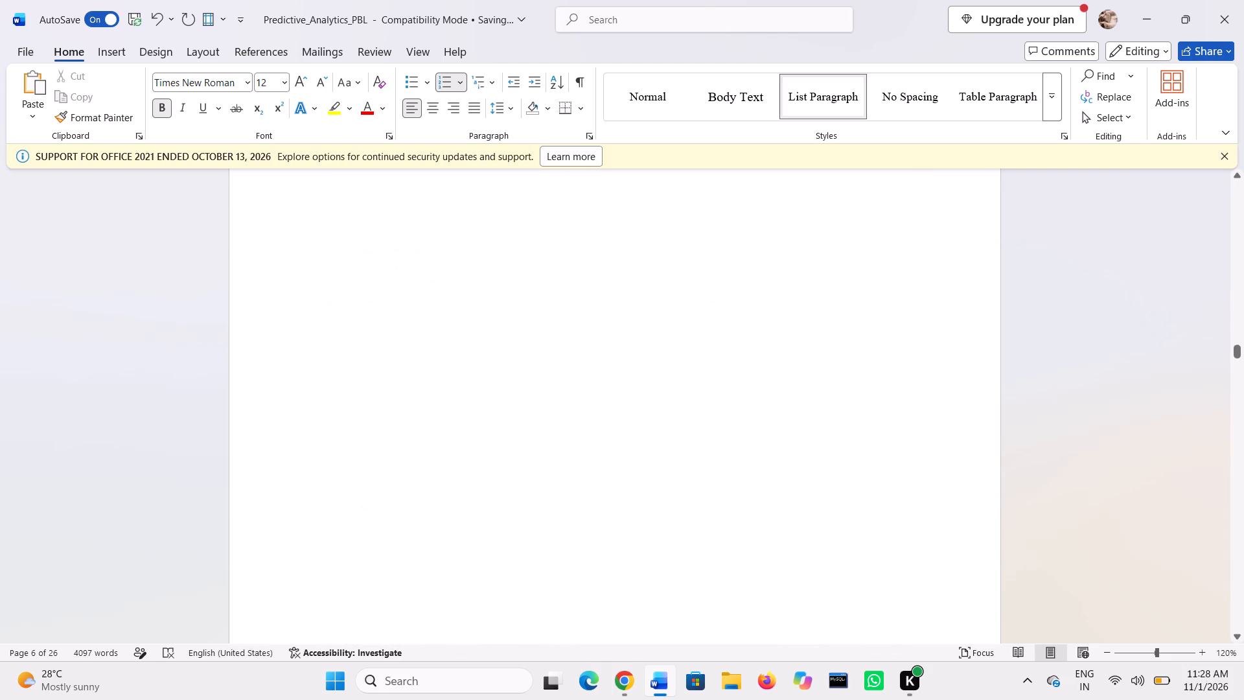
{"action": "scroll", "coordinate": [895, 508], "scroll_direction": "down", "scroll_amount": 8}
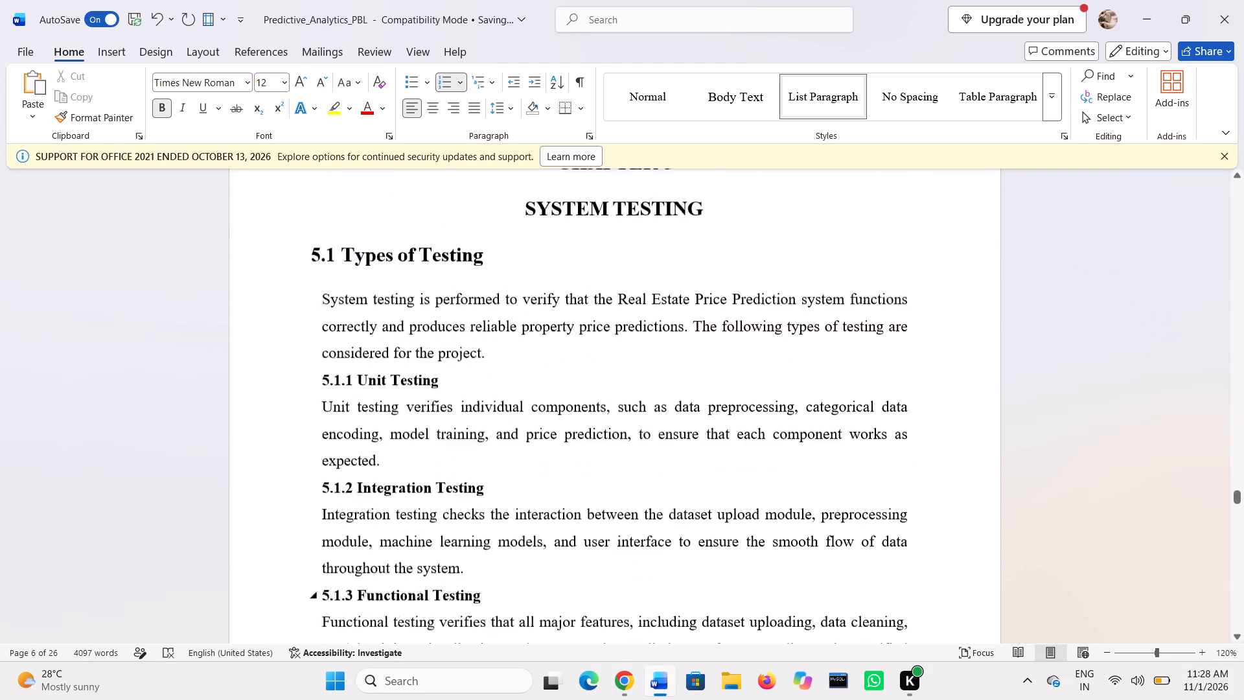
{"action": "scroll", "coordinate": [895, 508], "scroll_direction": "down", "scroll_amount": 3}
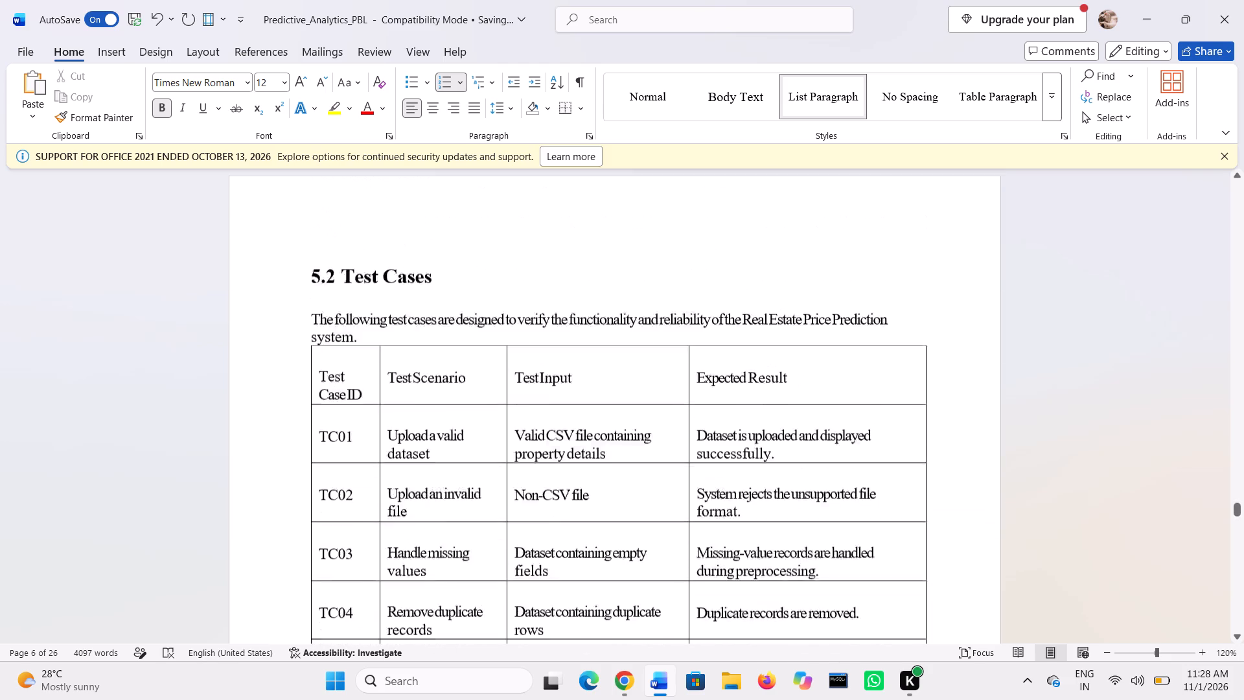
{"action": "scroll", "coordinate": [895, 508], "scroll_direction": "down", "scroll_amount": 1}
Set the page number of the SYSTEM TESTING entry in the table of contents to 13.
{"action": "scroll", "coordinate": [895, 508], "scroll_direction": "up", "scroll_amount": 20}
{"action": "scroll", "coordinate": [895, 508], "scroll_direction": "up", "scroll_amount": 3}
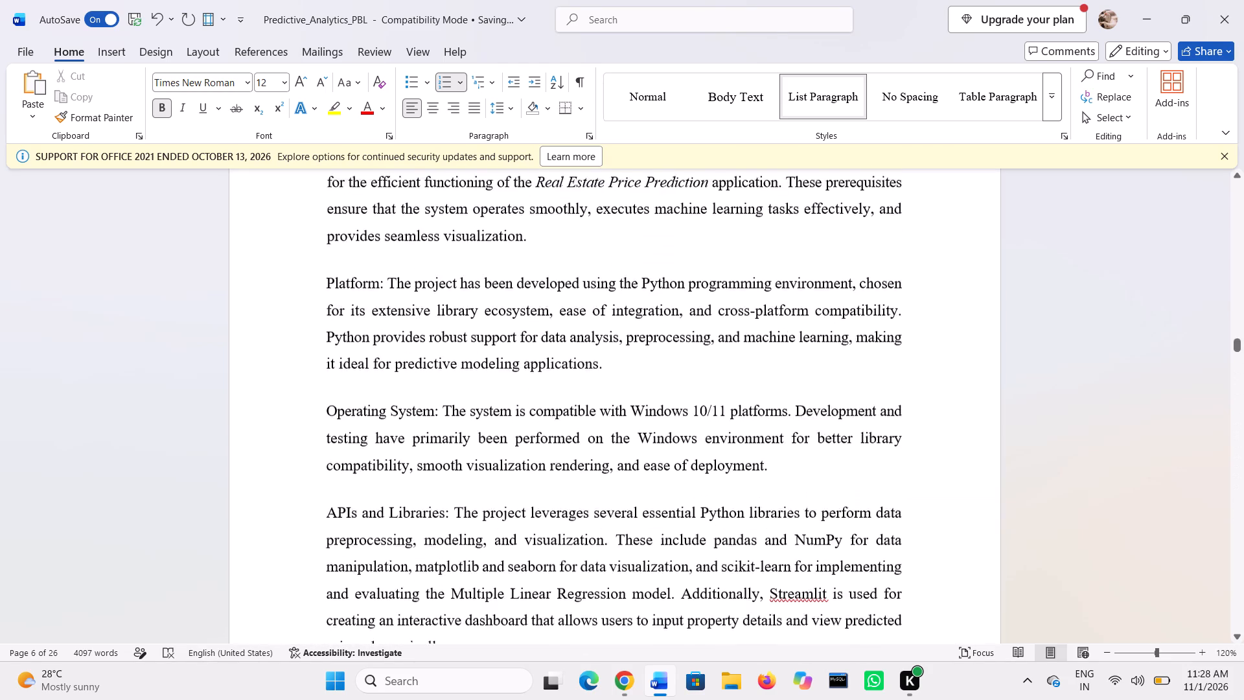
{"action": "scroll", "coordinate": [895, 508], "scroll_direction": "up", "scroll_amount": 20}
{"action": "scroll", "coordinate": [895, 508], "scroll_direction": "up", "scroll_amount": 20}
{"action": "scroll", "coordinate": [895, 508], "scroll_direction": "up", "scroll_amount": 20}
{"action": "scroll", "coordinate": [895, 508], "scroll_direction": "up", "scroll_amount": 1}
{"action": "scroll", "coordinate": [838, 647], "scroll_direction": "down", "scroll_amount": 20}
{"action": "scroll", "coordinate": [838, 647], "scroll_direction": "down", "scroll_amount": 20}
{"action": "scroll", "coordinate": [838, 647], "scroll_direction": "down", "scroll_amount": 3}
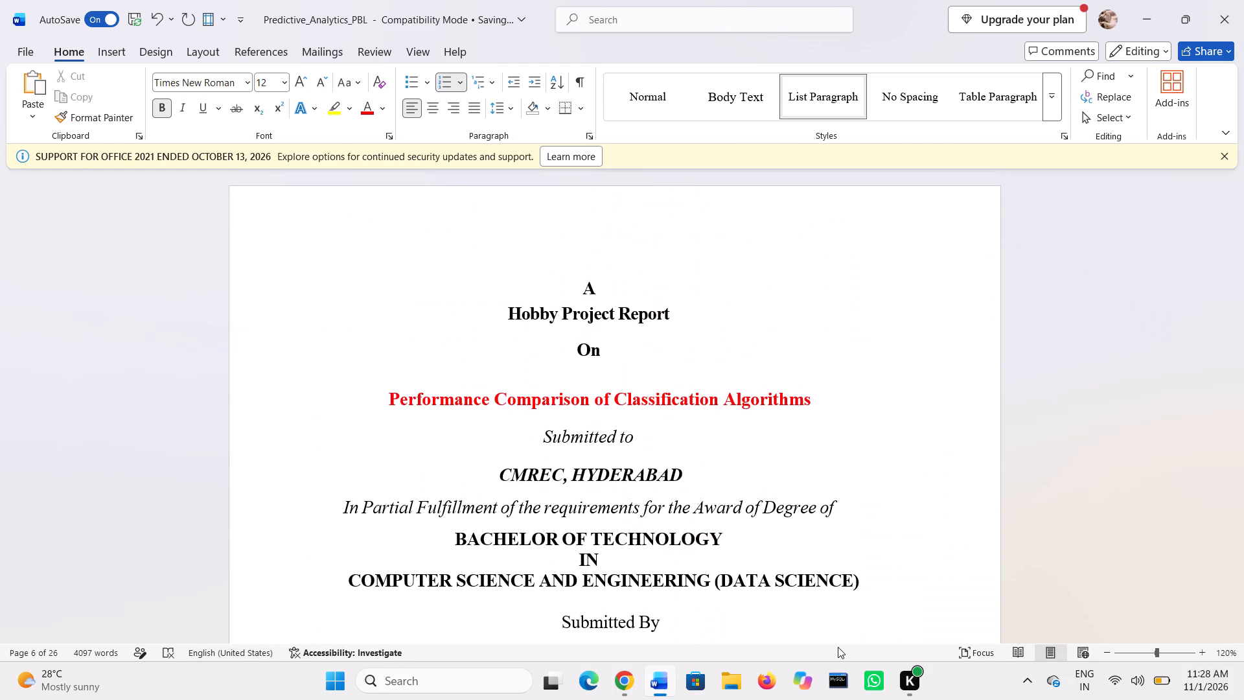
{"action": "scroll", "coordinate": [838, 647], "scroll_direction": "down", "scroll_amount": 8}
{"action": "scroll", "coordinate": [872, 511], "scroll_direction": "down", "scroll_amount": 6}
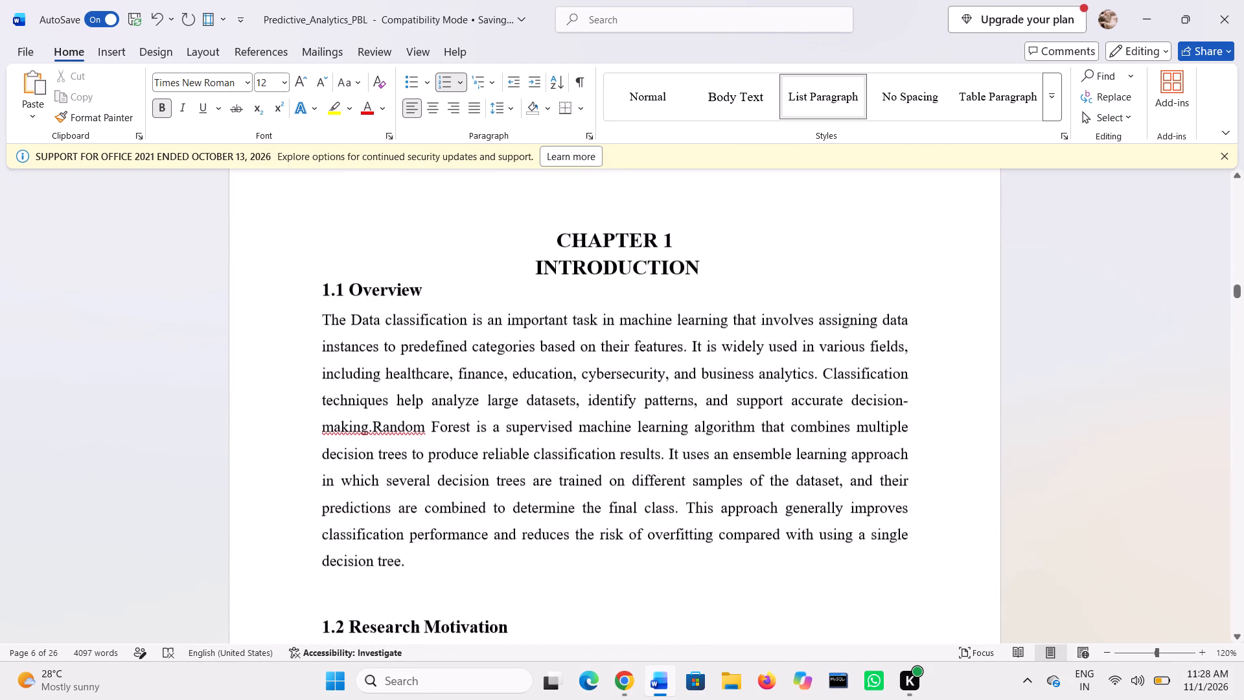
{"action": "scroll", "coordinate": [872, 511], "scroll_direction": "down", "scroll_amount": 1}
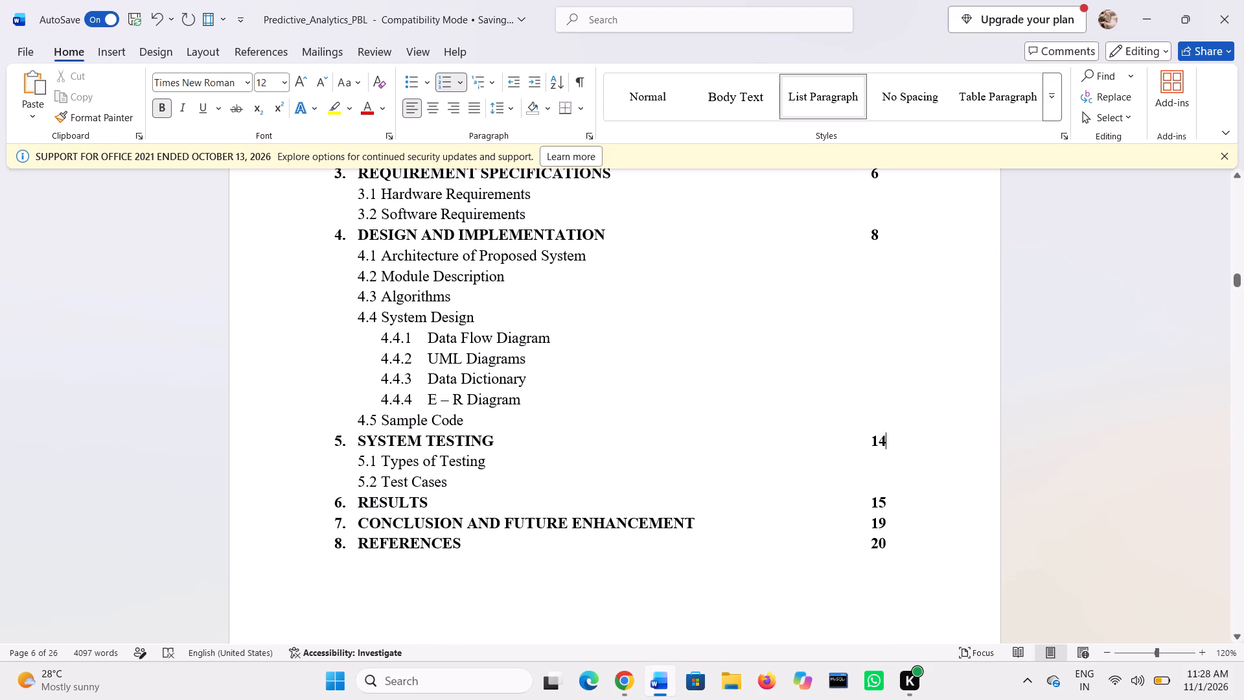
{"action": "key", "text": "BackSpace"}
{"action": "key", "text": "3"}
Delete the 4.4.3 Data Dictionary and 4.4.4 E – R Diagram entries from the table of contents.
{"action": "left_click_drag", "start_coordinate": [534, 399], "coordinate": [382, 379]}
{"action": "key", "text": "BackSpace"}
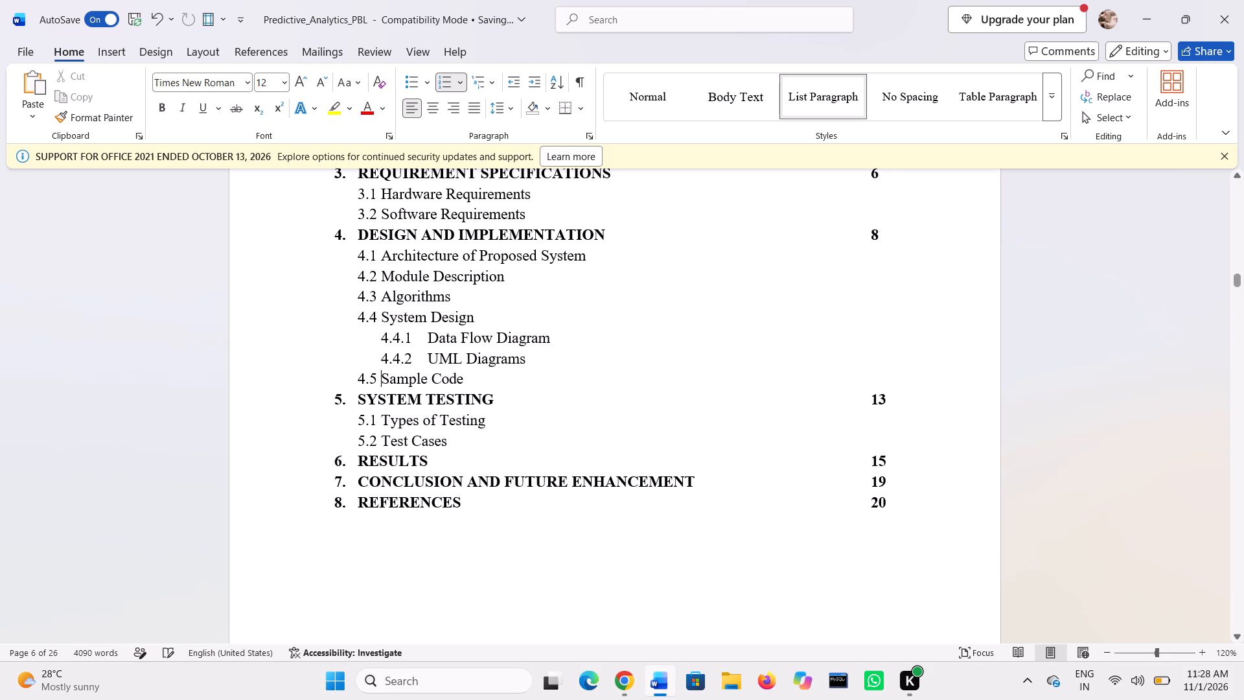
Review the body pages from Chapter 2 through the 4.4 Sample Code section, comparing headings and page numbers with the table of contents.
{"action": "scroll", "coordinate": [362, 371], "scroll_direction": "up", "scroll_amount": 1}
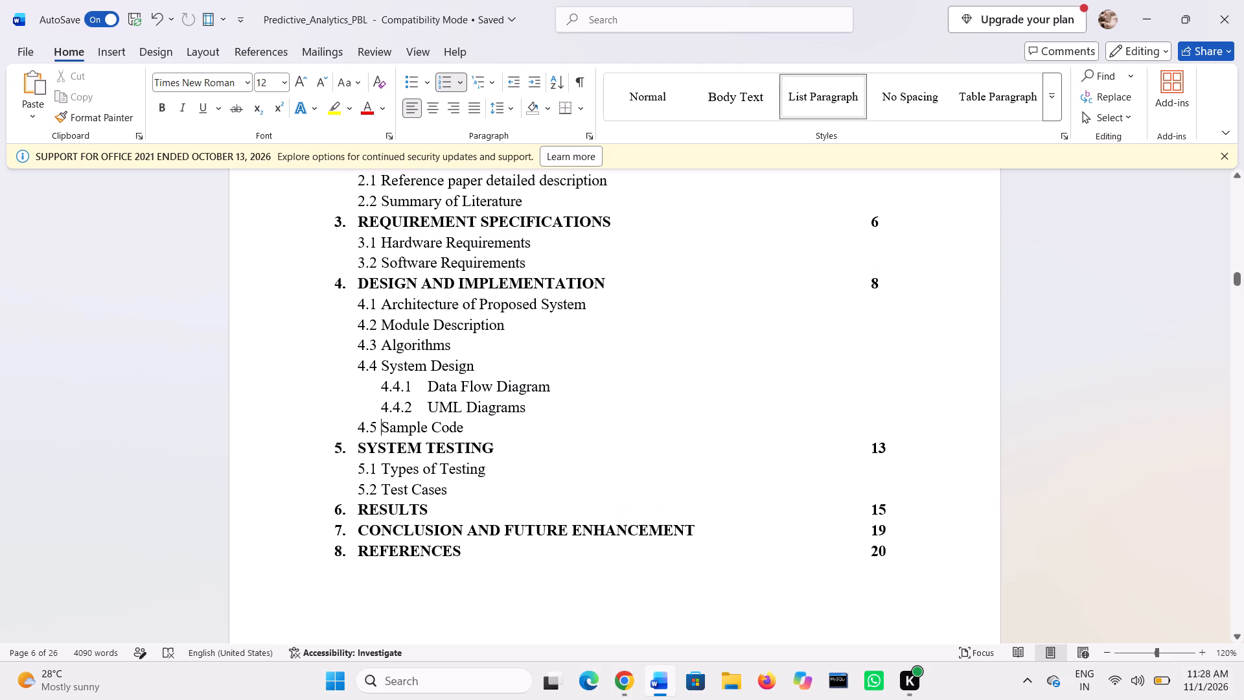
{"action": "scroll", "coordinate": [566, 365], "scroll_direction": "down", "scroll_amount": 2}
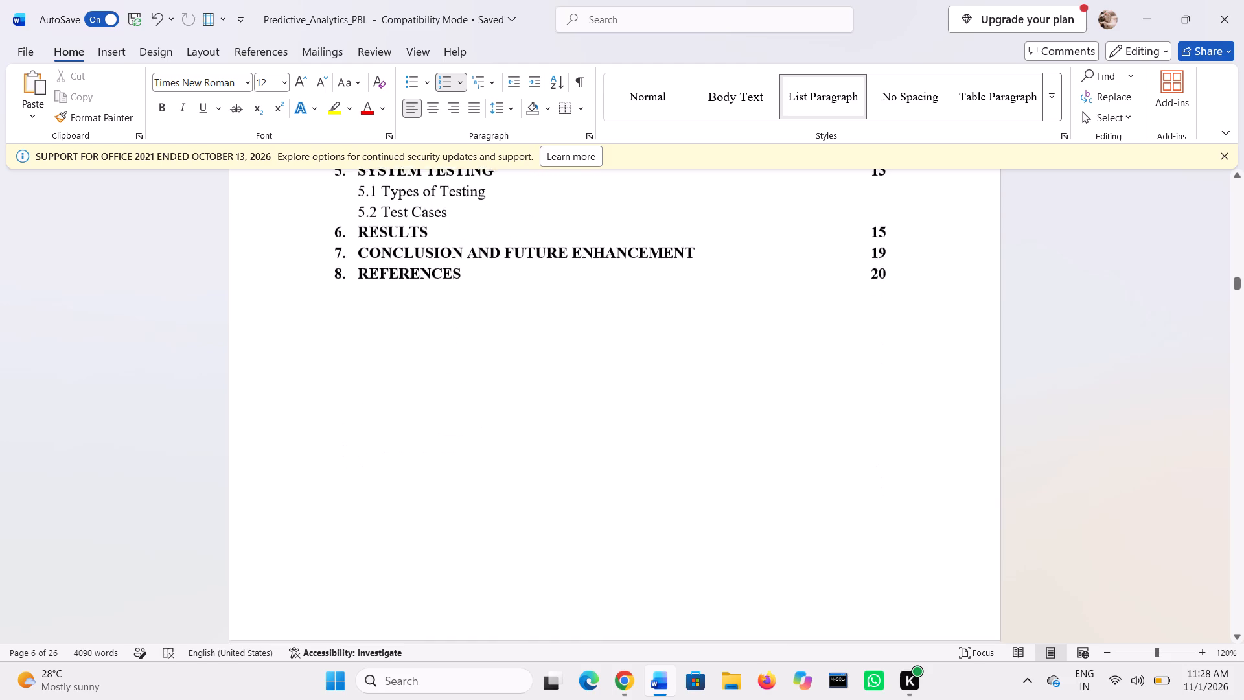
{"action": "scroll", "coordinate": [566, 365], "scroll_direction": "down", "scroll_amount": 8}
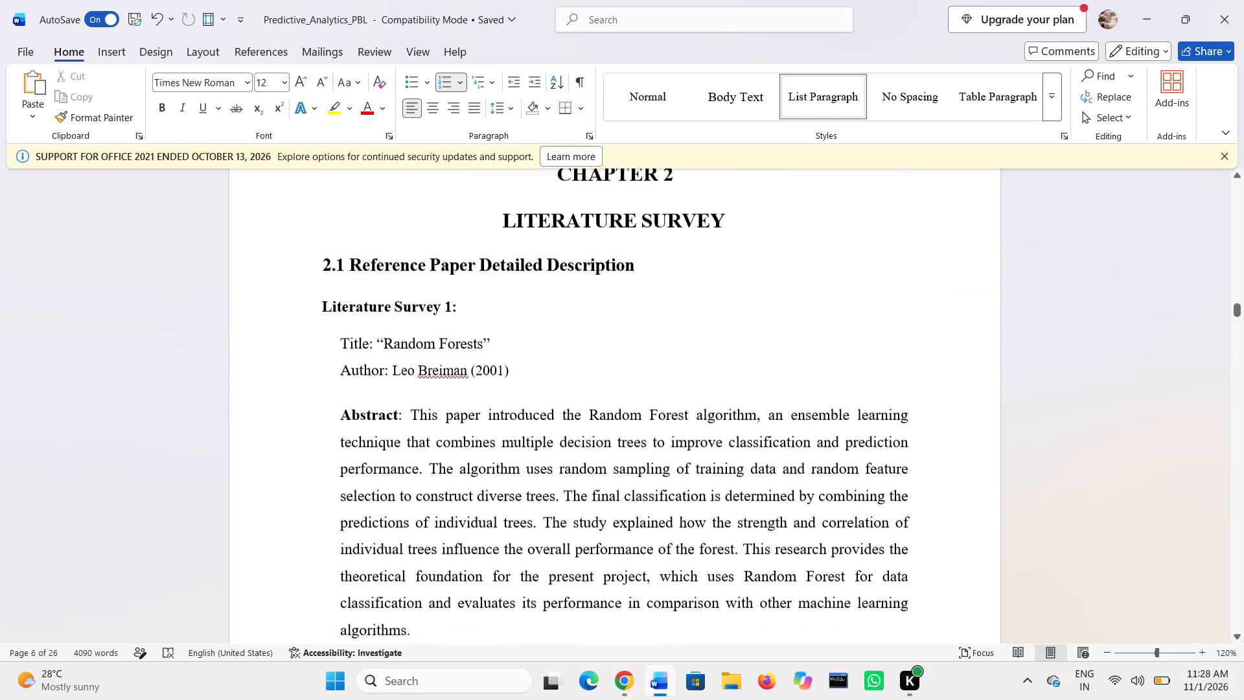
{"action": "scroll", "coordinate": [566, 365], "scroll_direction": "down", "scroll_amount": 6}
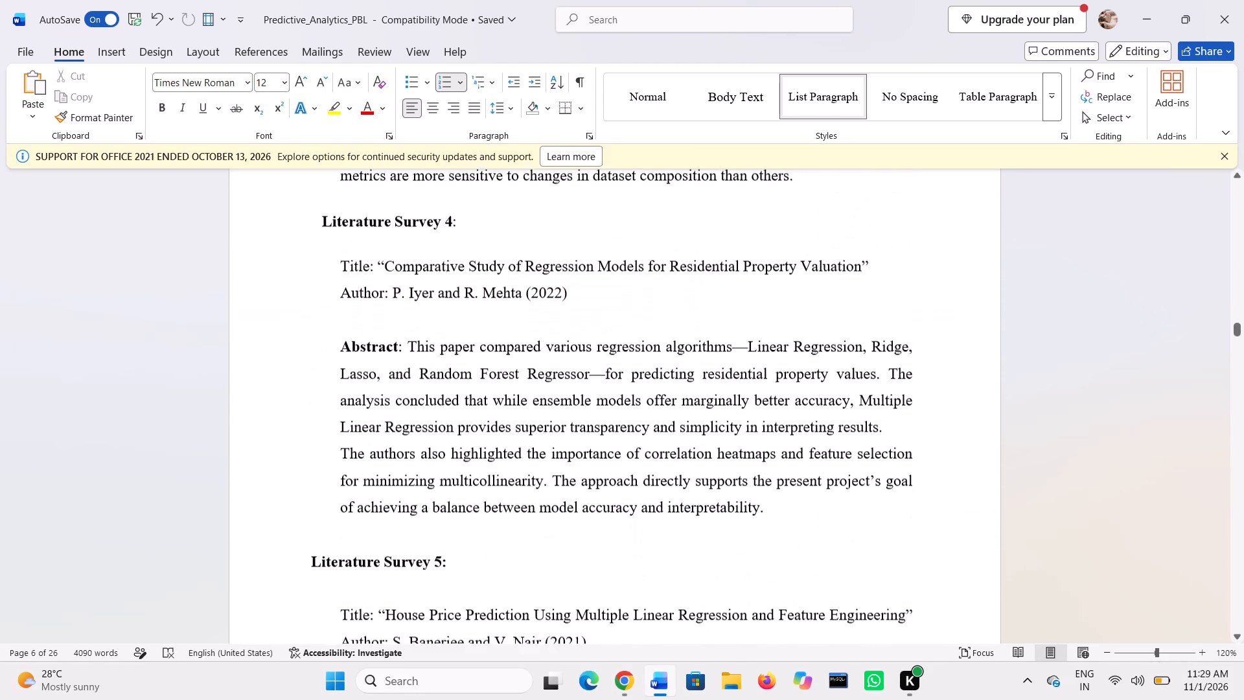
{"action": "scroll", "coordinate": [566, 365], "scroll_direction": "down", "scroll_amount": 6}
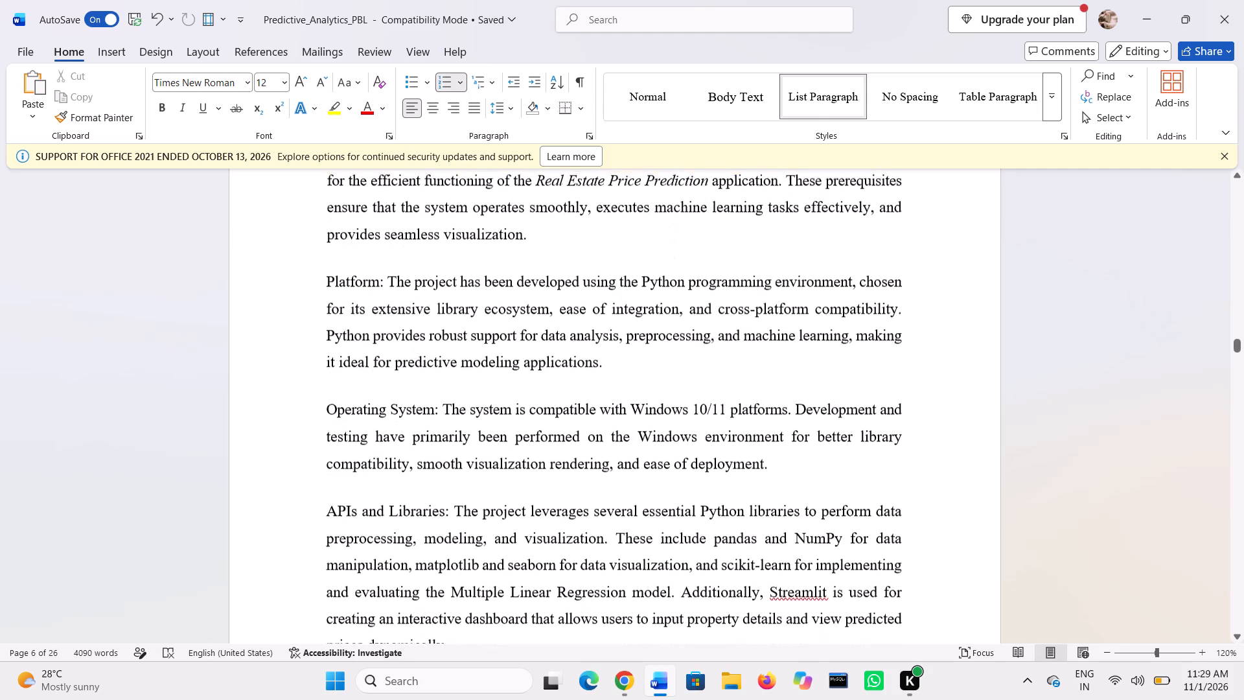
{"action": "scroll", "coordinate": [566, 365], "scroll_direction": "down", "scroll_amount": 7}
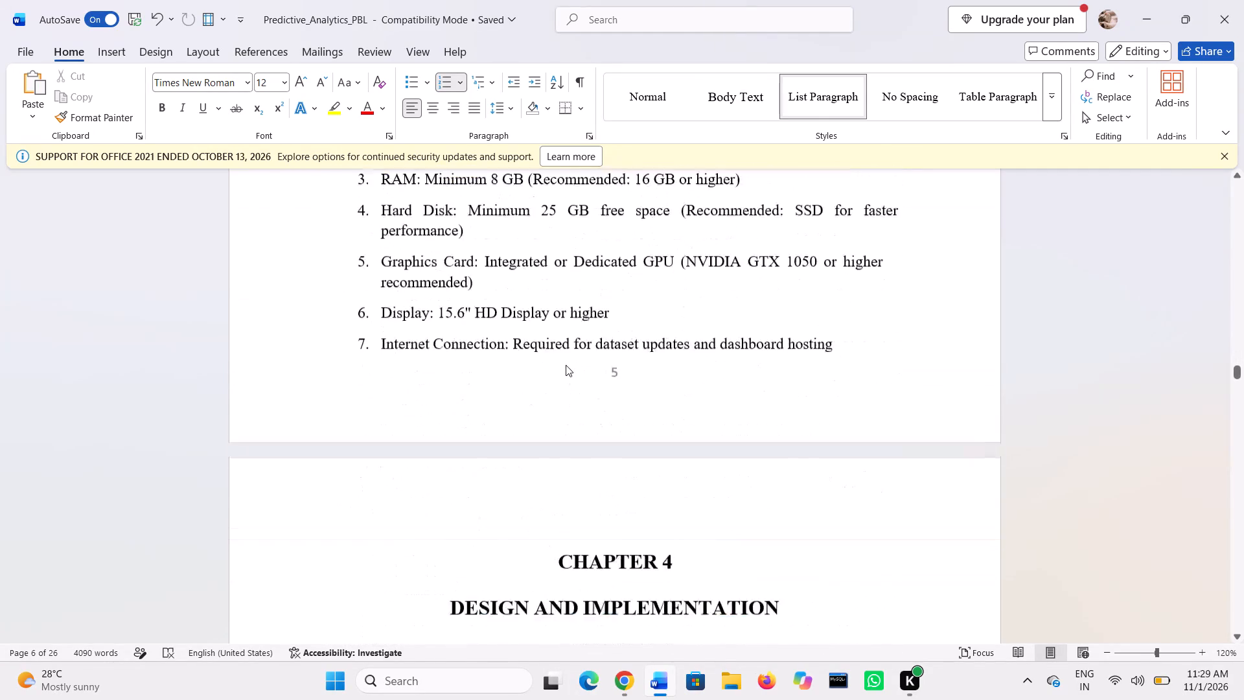
{"action": "scroll", "coordinate": [566, 365], "scroll_direction": "down", "scroll_amount": 5}
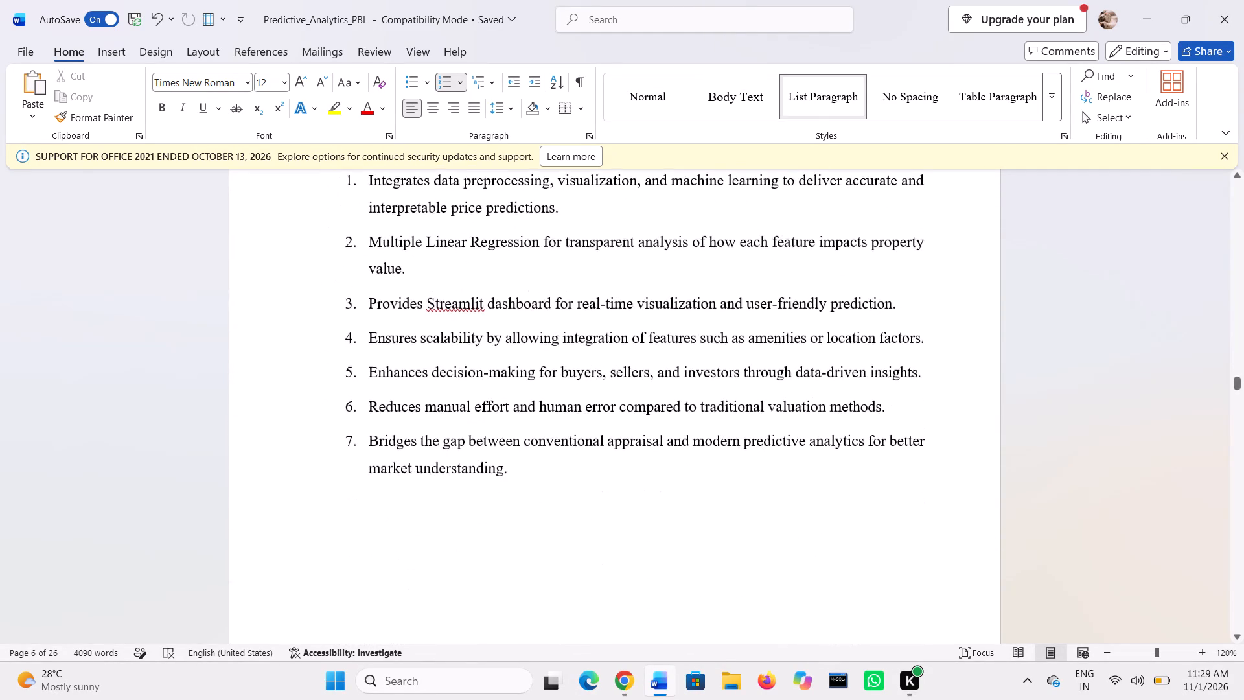
{"action": "scroll", "coordinate": [566, 365], "scroll_direction": "down", "scroll_amount": 5}
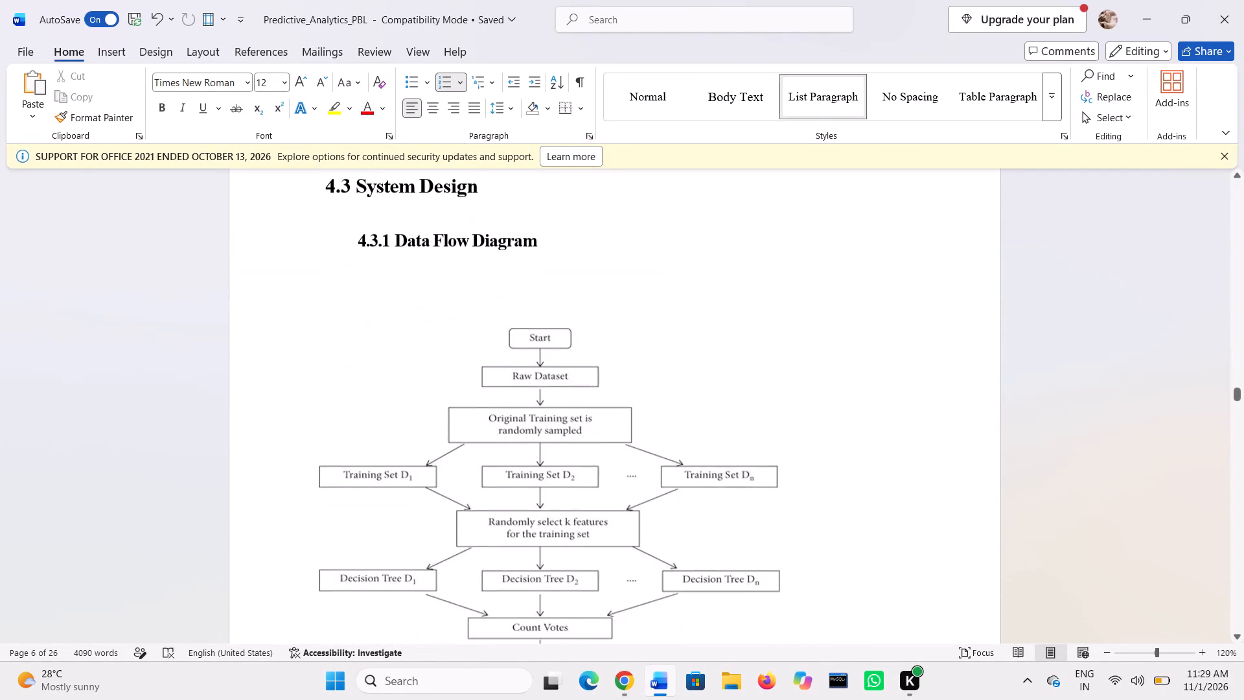
{"action": "scroll", "coordinate": [566, 365], "scroll_direction": "down", "scroll_amount": 7}
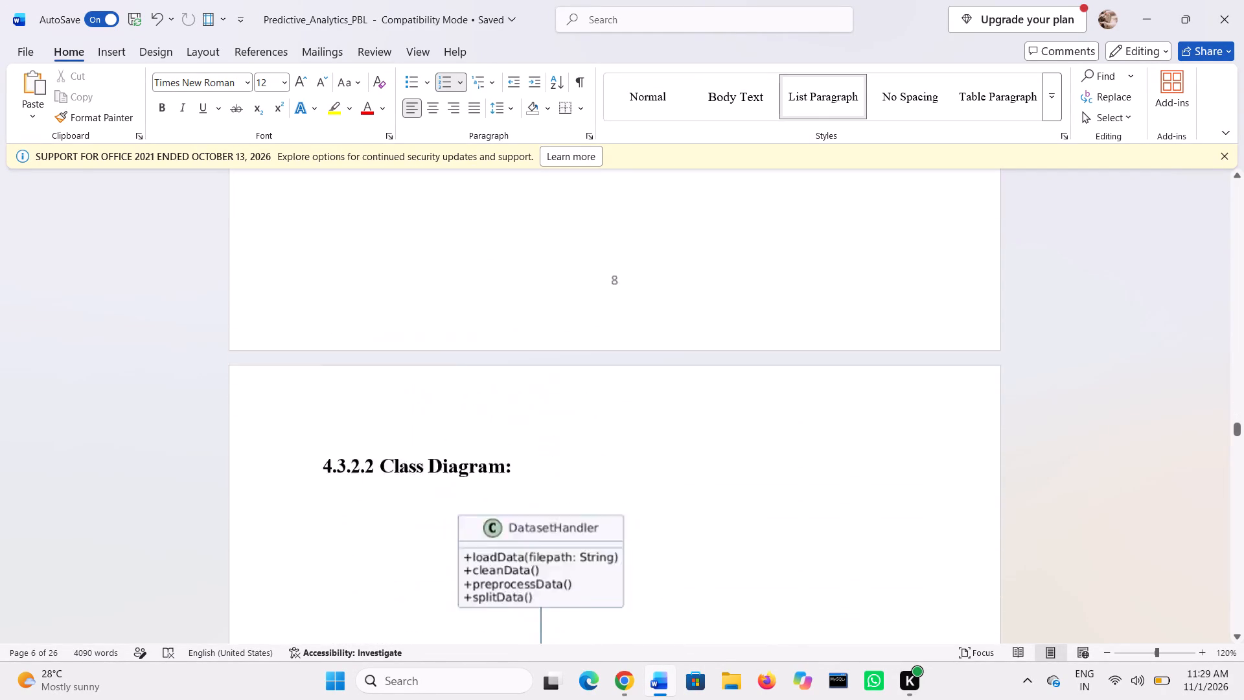
{"action": "scroll", "coordinate": [566, 365], "scroll_direction": "down", "scroll_amount": 3}
Set the page number of the DESIGN AND IMPLEMENTATION entry in the table of contents to 6.
{"action": "scroll", "coordinate": [566, 365], "scroll_direction": "up", "scroll_amount": 1}
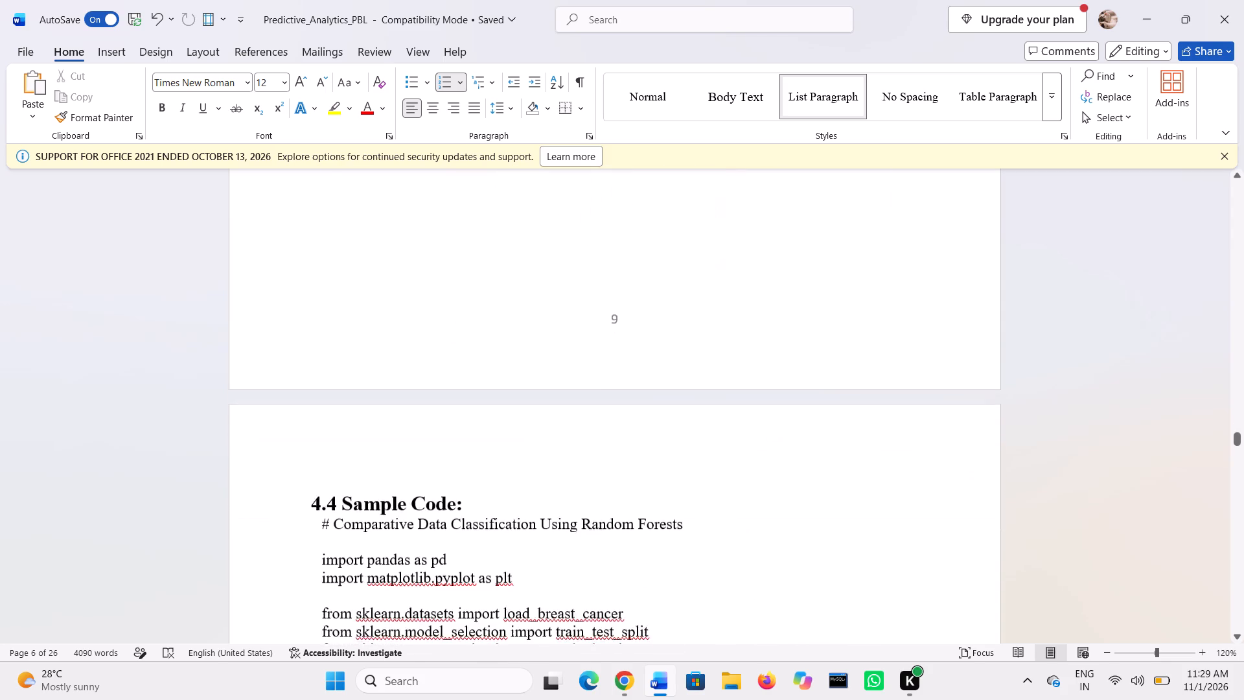
{"action": "scroll", "coordinate": [566, 365], "scroll_direction": "up", "scroll_amount": 15}
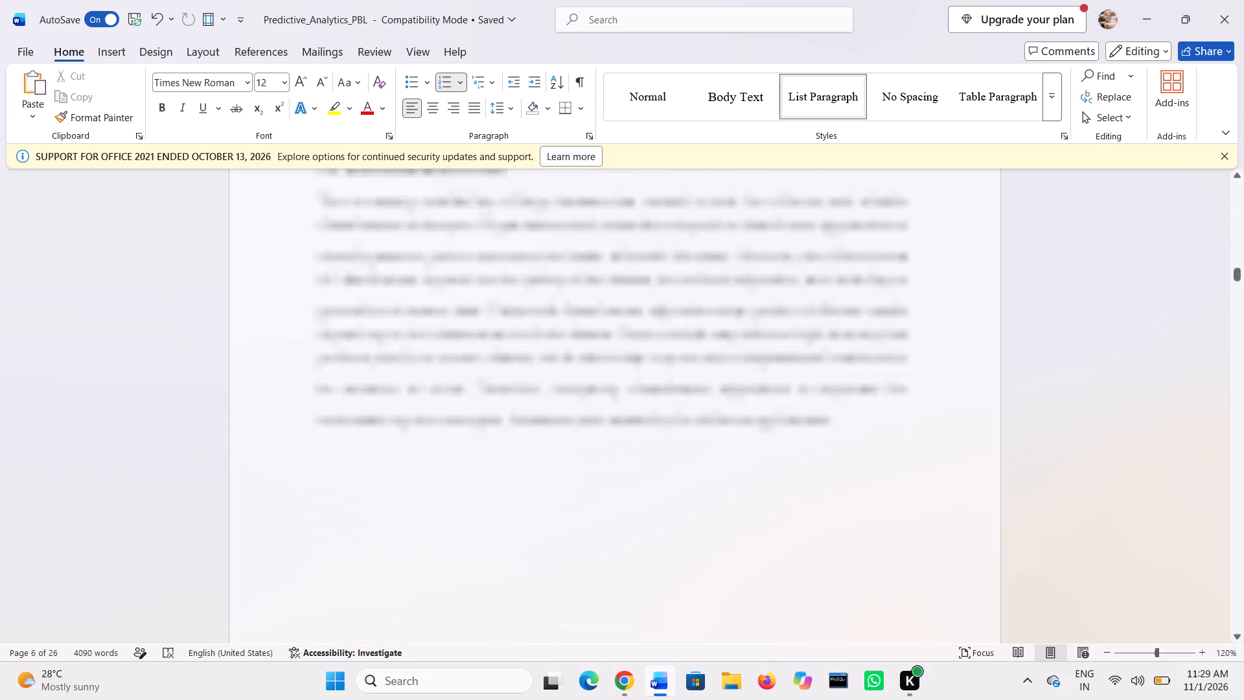
{"action": "scroll", "coordinate": [566, 365], "scroll_direction": "up", "scroll_amount": 2}
{"action": "scroll", "coordinate": [566, 365], "scroll_direction": "down", "scroll_amount": 5}
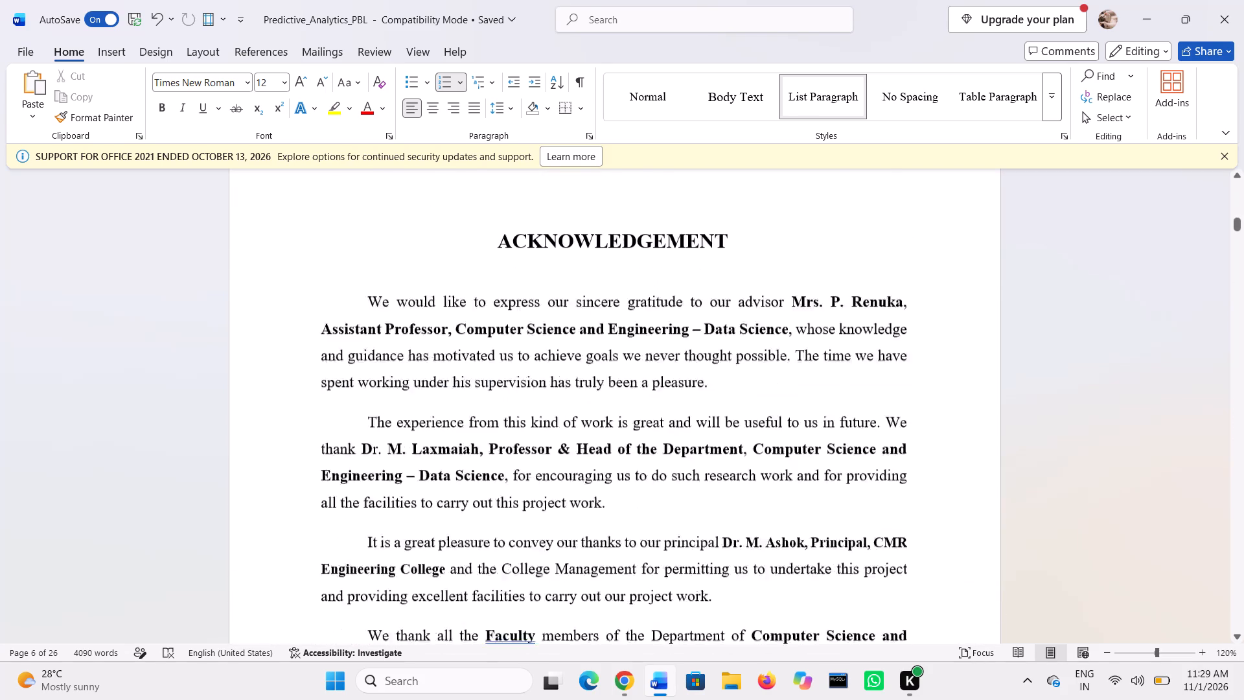
{"action": "scroll", "coordinate": [566, 365], "scroll_direction": "down", "scroll_amount": 9}
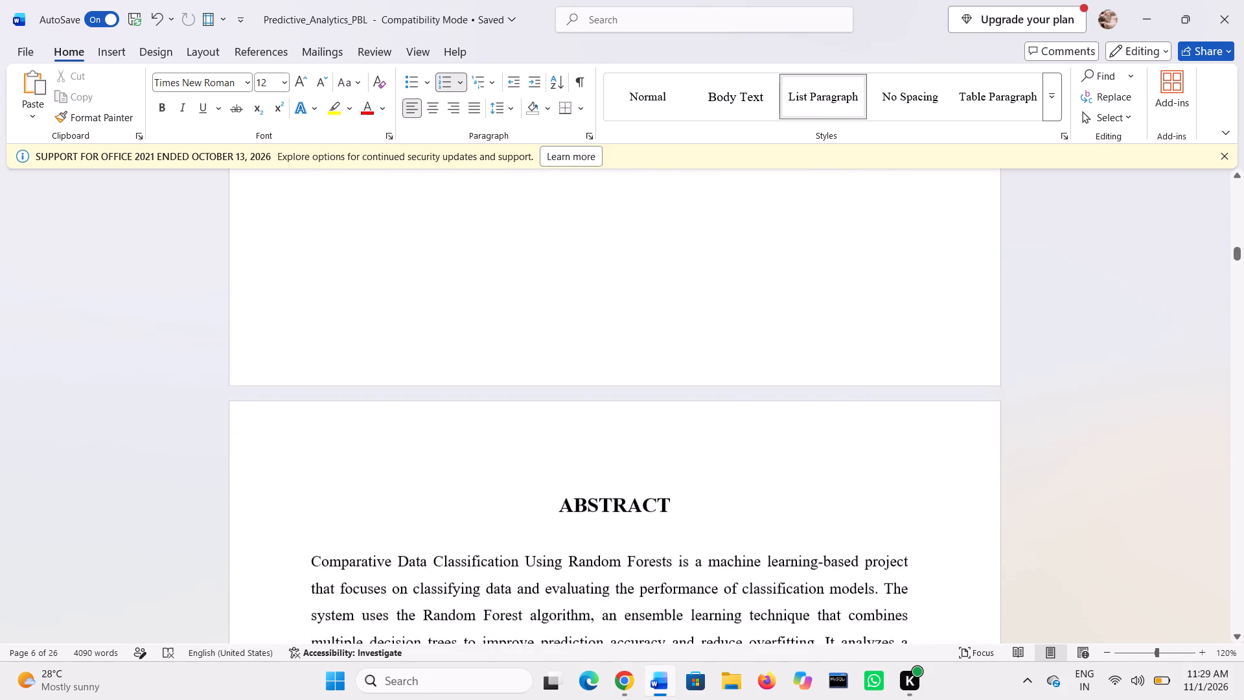
{"action": "scroll", "coordinate": [566, 365], "scroll_direction": "down", "scroll_amount": 4}
{"action": "scroll", "coordinate": [566, 365], "scroll_direction": "up", "scroll_amount": 2}
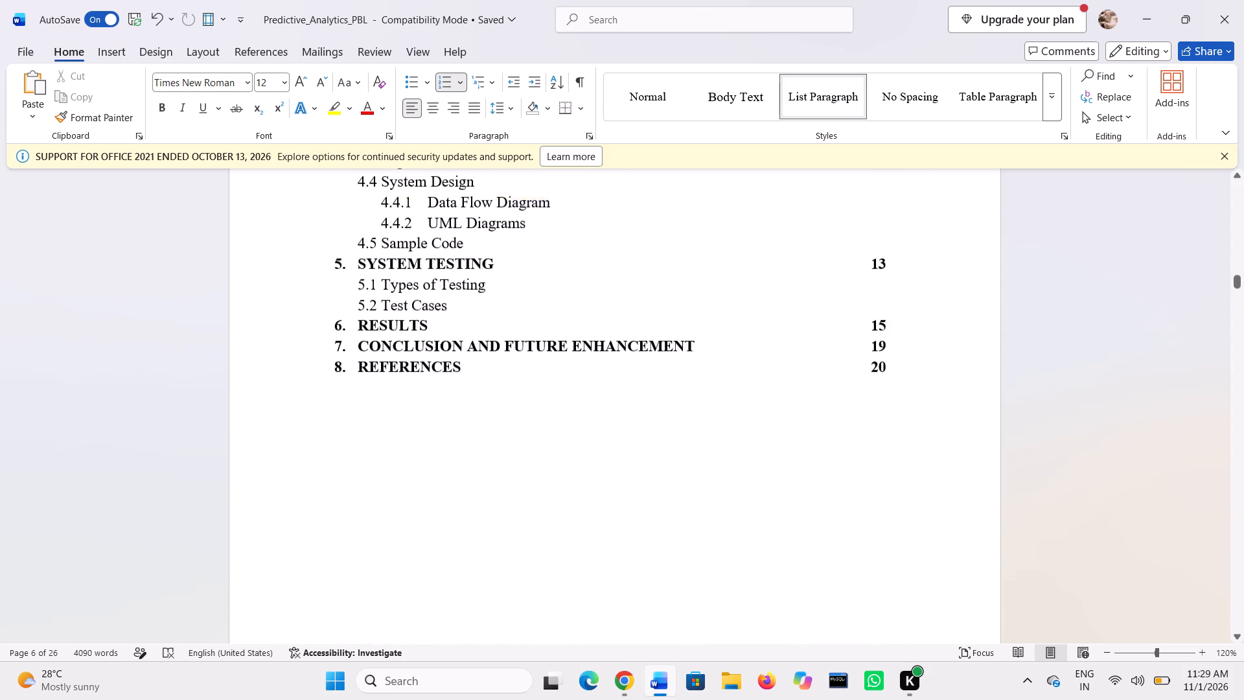
{"action": "scroll", "coordinate": [566, 365], "scroll_direction": "up", "scroll_amount": 3}
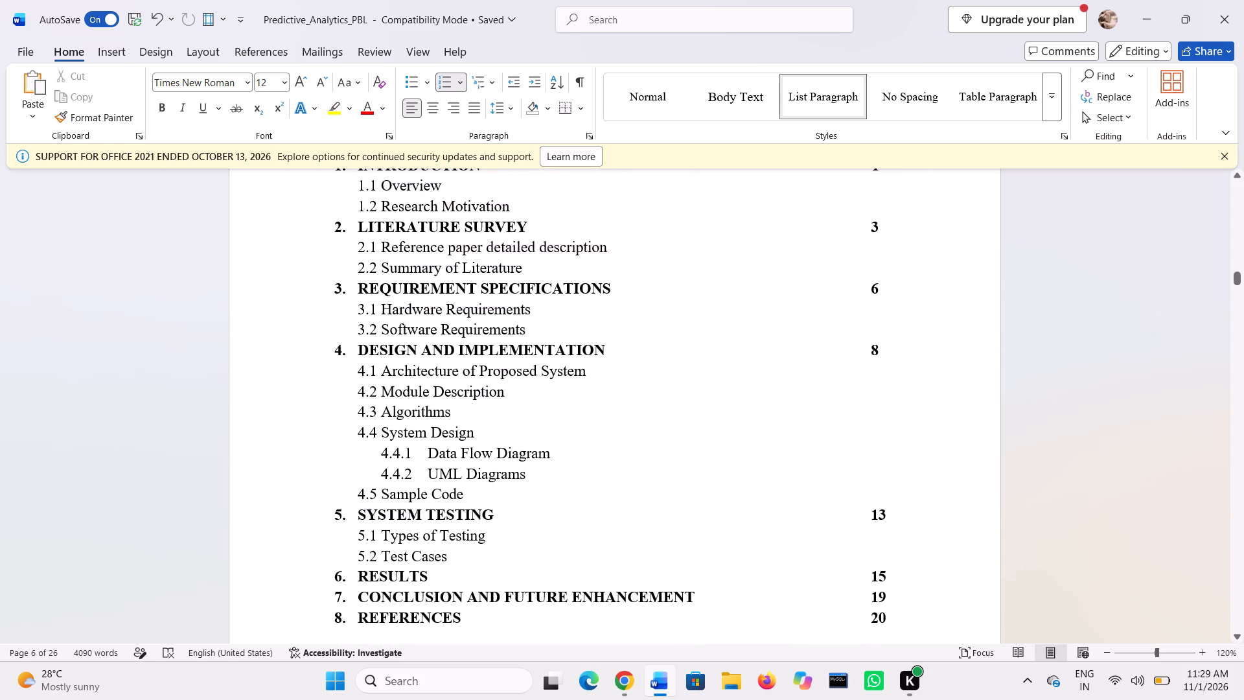
{"action": "left_click", "coordinate": [891, 347]}
{"action": "key", "text": "BackSpace"}
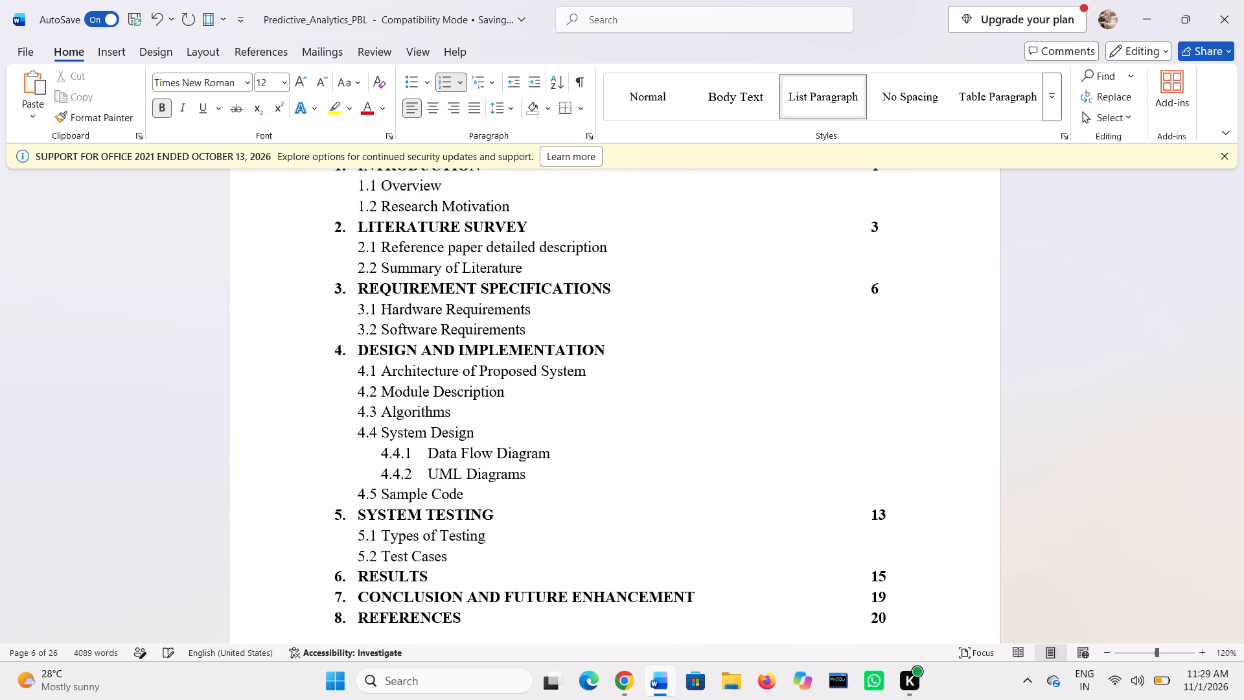
{"action": "key", "text": "6"}
Delete the 4.3 Algorithms entry from the table of contents.
{"action": "left_click_drag", "start_coordinate": [454, 416], "coordinate": [386, 415]}
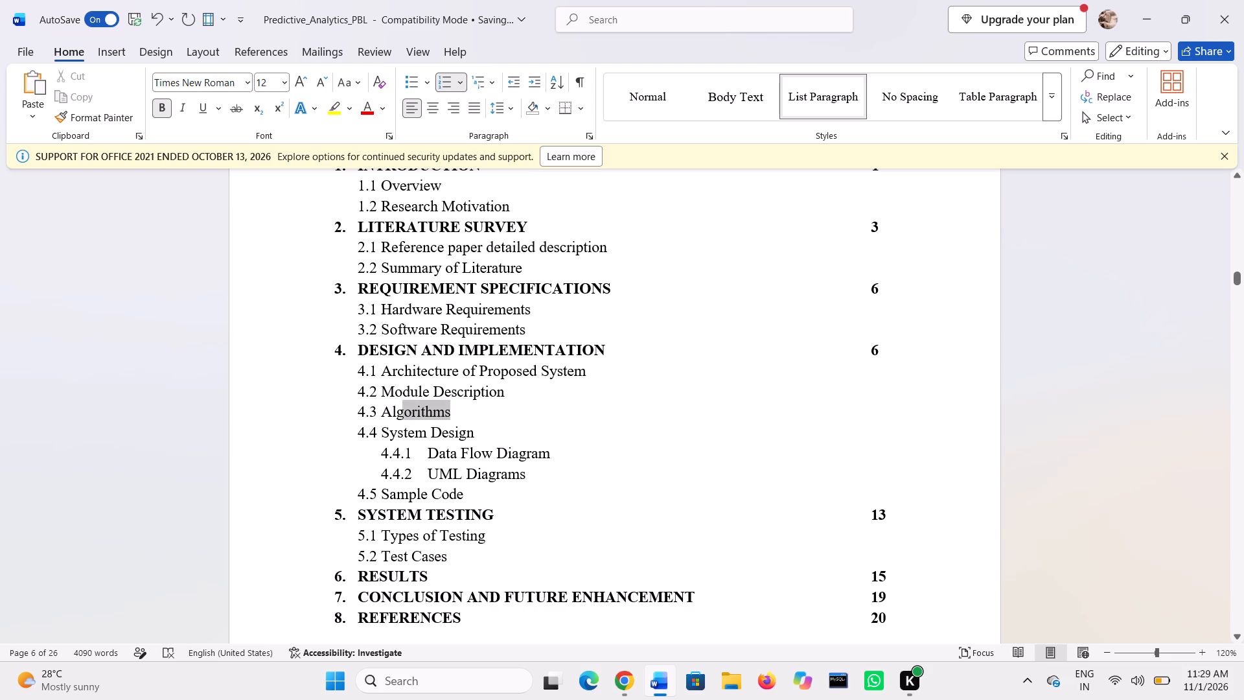
{"action": "left_click_drag", "start_coordinate": [386, 415], "coordinate": [367, 417]}
{"action": "key", "text": "BackSpace"}
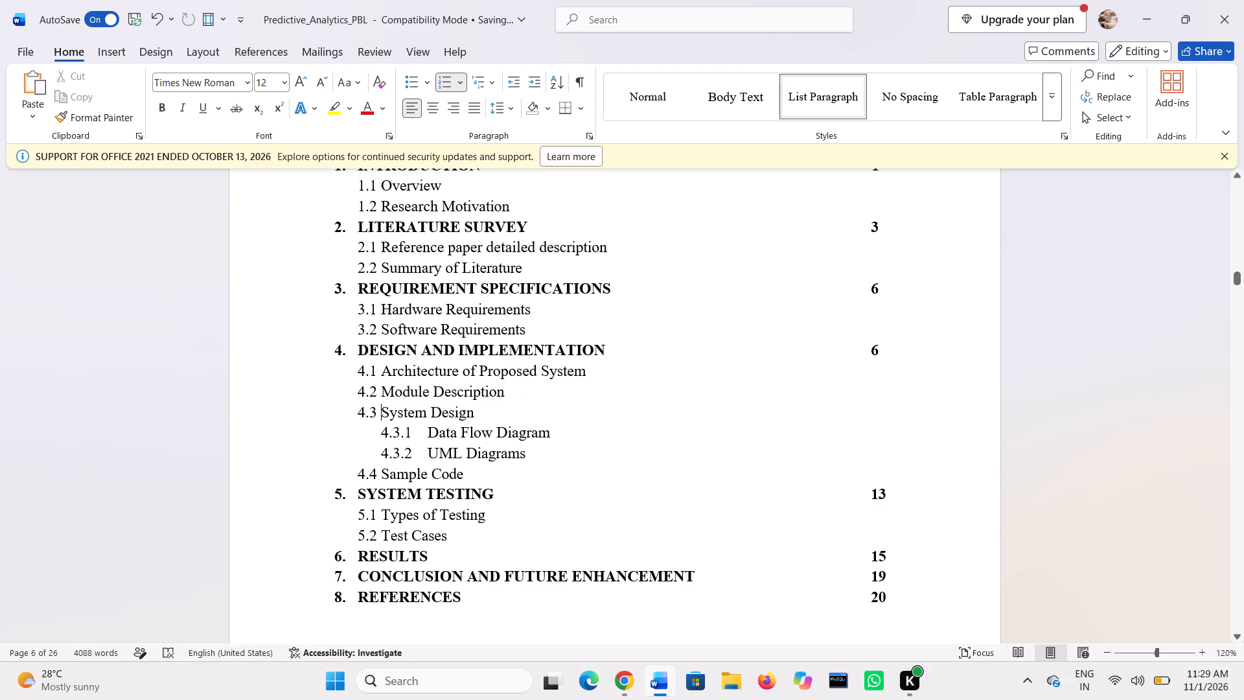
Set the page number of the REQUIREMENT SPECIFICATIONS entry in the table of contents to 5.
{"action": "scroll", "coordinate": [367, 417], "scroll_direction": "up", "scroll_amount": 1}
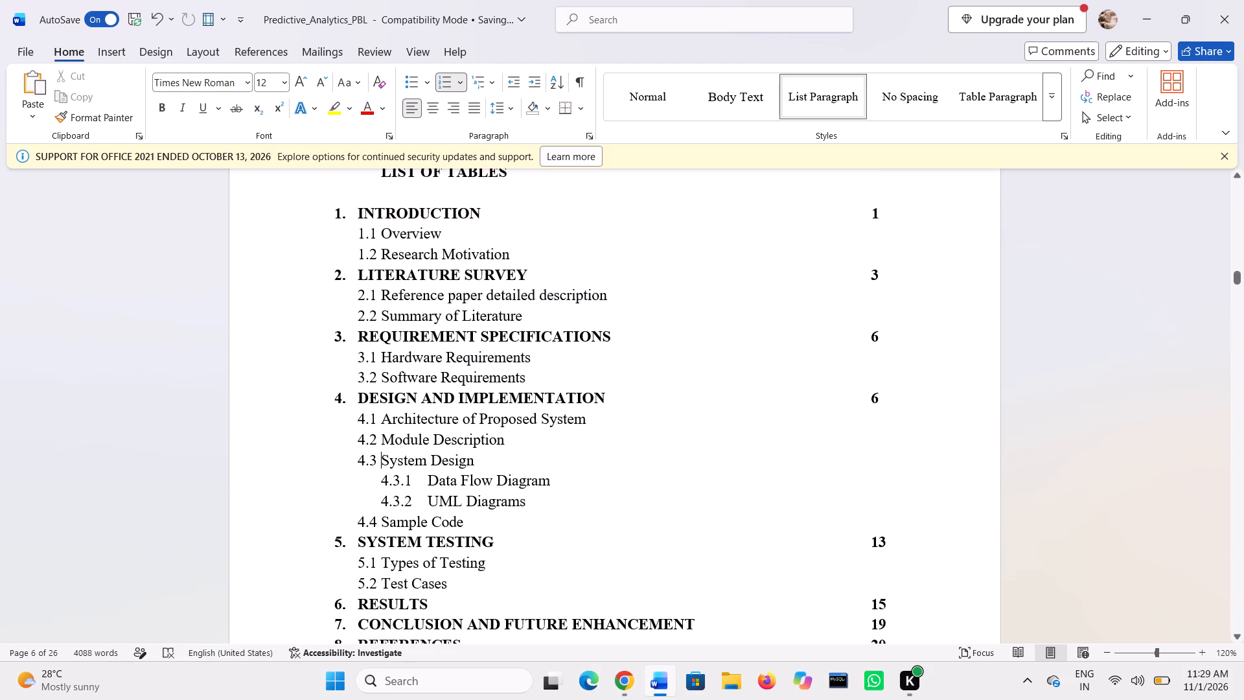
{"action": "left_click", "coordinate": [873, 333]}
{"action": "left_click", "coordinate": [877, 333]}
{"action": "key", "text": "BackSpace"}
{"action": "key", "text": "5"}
Set the page number of the LITERATURE SURVEY entry in the table of contents to 2.
{"action": "scroll", "coordinate": [877, 333], "scroll_direction": "up", "scroll_amount": 1}
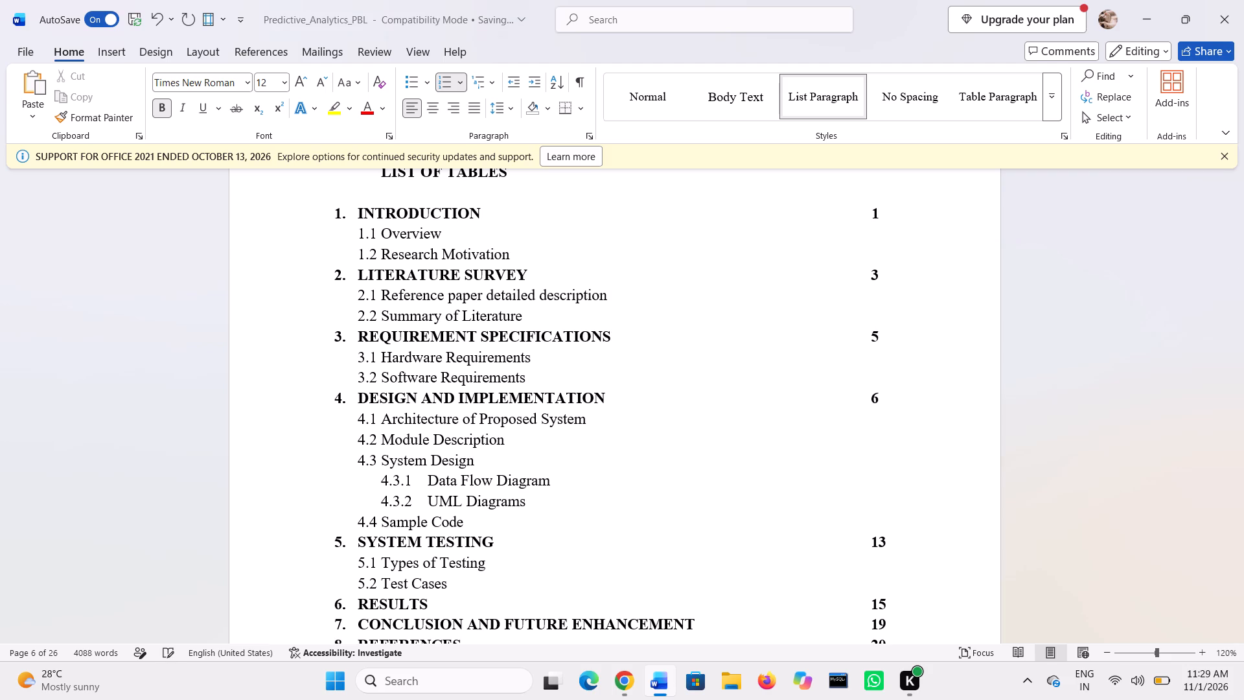
{"action": "scroll", "coordinate": [877, 333], "scroll_direction": "up", "scroll_amount": 1}
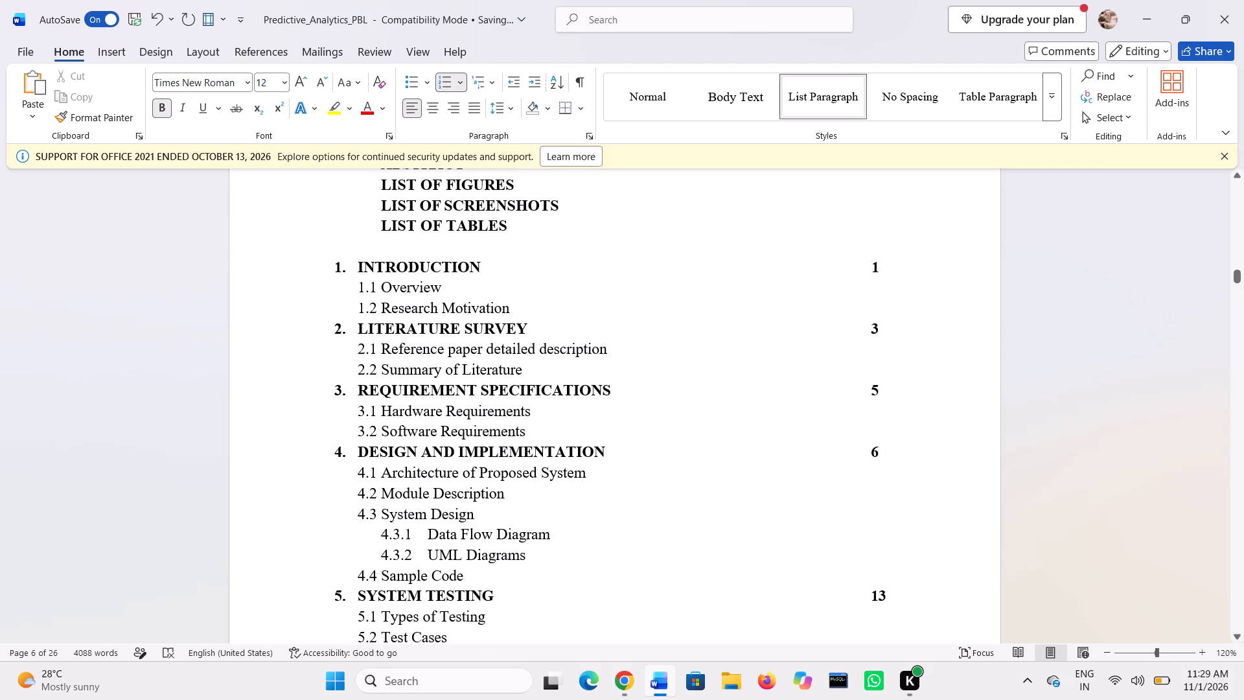
{"action": "scroll", "coordinate": [808, 446], "scroll_direction": "down", "scroll_amount": 1}
{"action": "scroll", "coordinate": [808, 446], "scroll_direction": "up", "scroll_amount": 1}
{"action": "left_click", "coordinate": [882, 301]}
{"action": "key", "text": "BackSpace"}
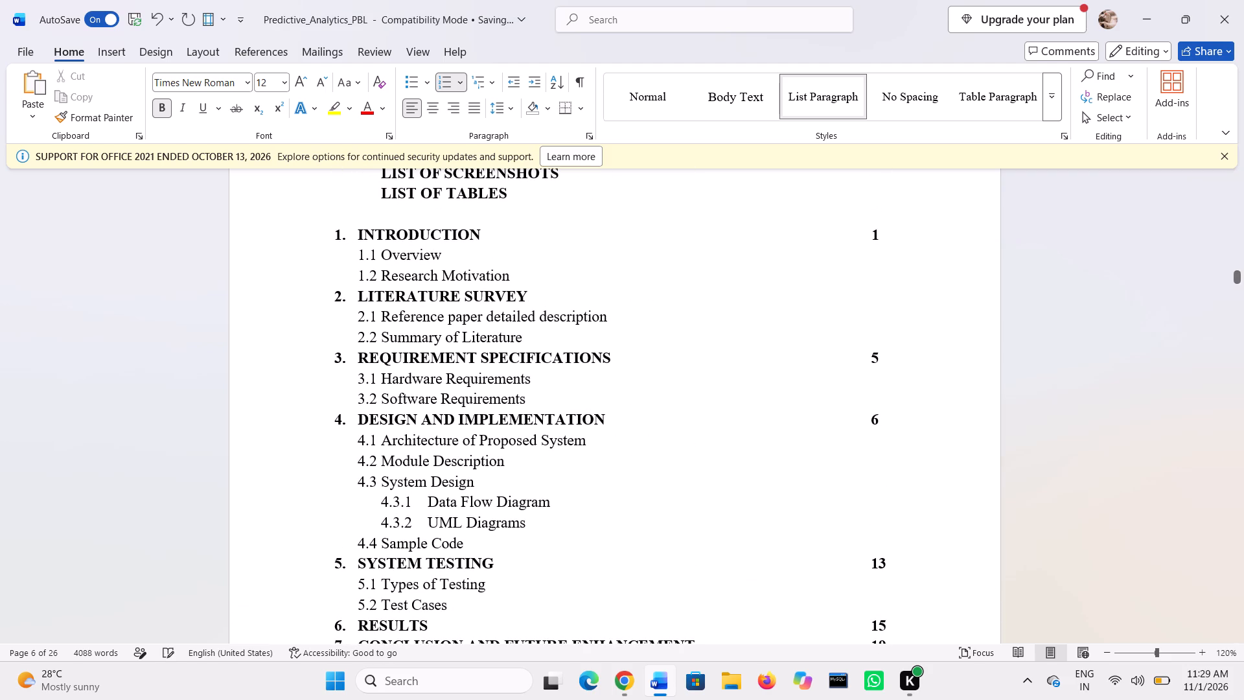
{"action": "key", "text": "2"}
Check the printed page numbers where Chapter 2 LITERATURE SURVEY and Chapter 3 REQUIREMENTS SPECIFICATIONS begin.
{"action": "scroll", "coordinate": [882, 301], "scroll_direction": "down", "scroll_amount": 2}
{"action": "scroll", "coordinate": [882, 301], "scroll_direction": "up", "scroll_amount": 1, "text": "ctrl"}
{"action": "scroll", "coordinate": [882, 301], "scroll_direction": "down", "scroll_amount": 1, "text": "ctrl"}
{"action": "scroll", "coordinate": [882, 301], "scroll_direction": "down", "scroll_amount": 6}
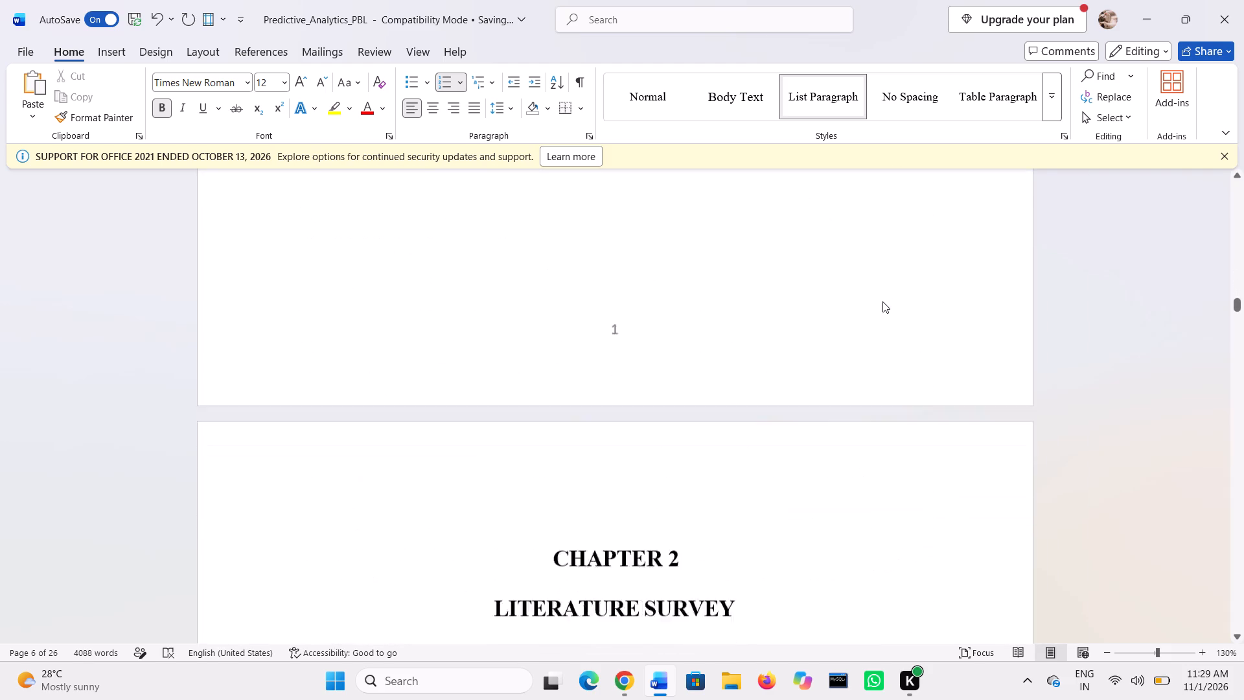
{"action": "scroll", "coordinate": [882, 301], "scroll_direction": "down", "scroll_amount": 9}
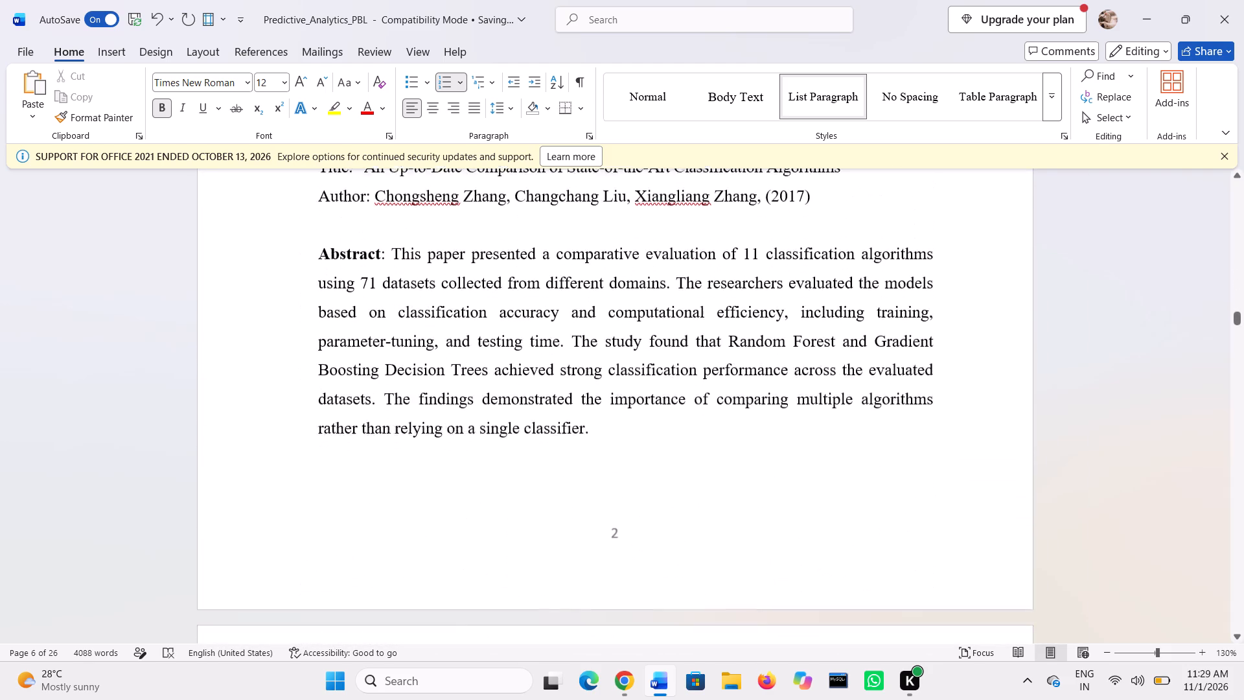
{"action": "scroll", "coordinate": [882, 301], "scroll_direction": "down", "scroll_amount": 8}
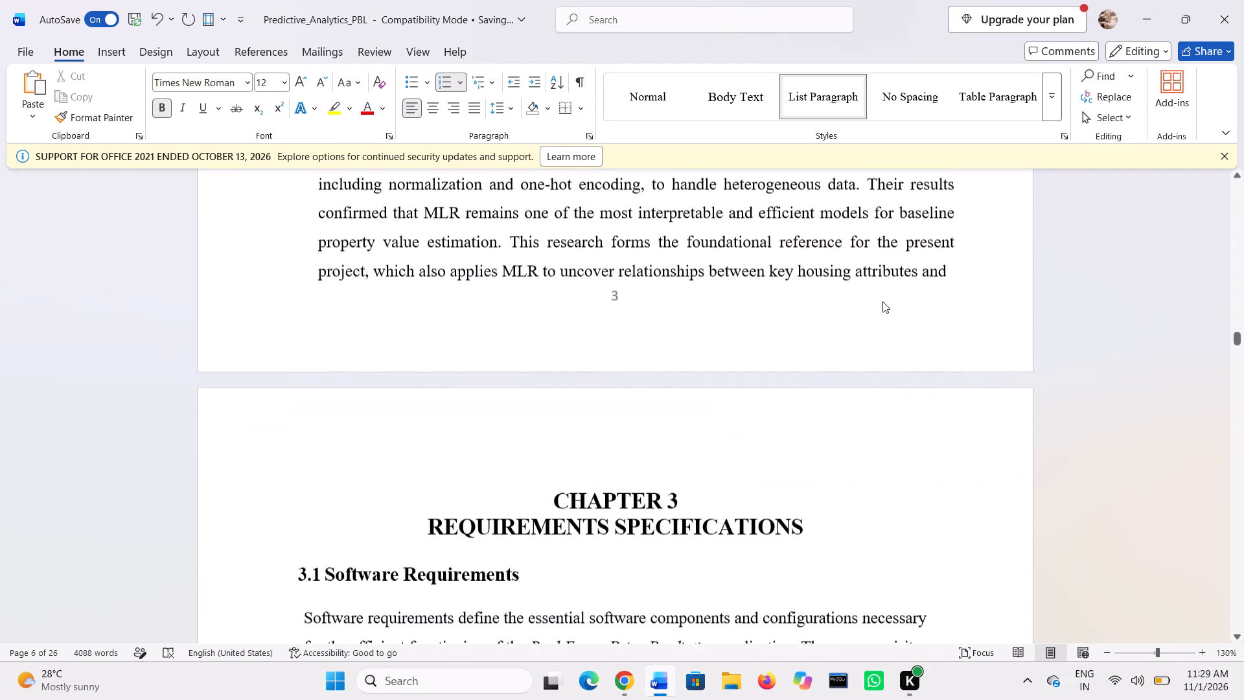
{"action": "scroll", "coordinate": [882, 301], "scroll_direction": "down", "scroll_amount": 4}
Set the page number of the REQUIREMENT SPECIFICATIONS entry in the table of contents to 4.
{"action": "scroll", "coordinate": [882, 301], "scroll_direction": "up", "scroll_amount": 1}
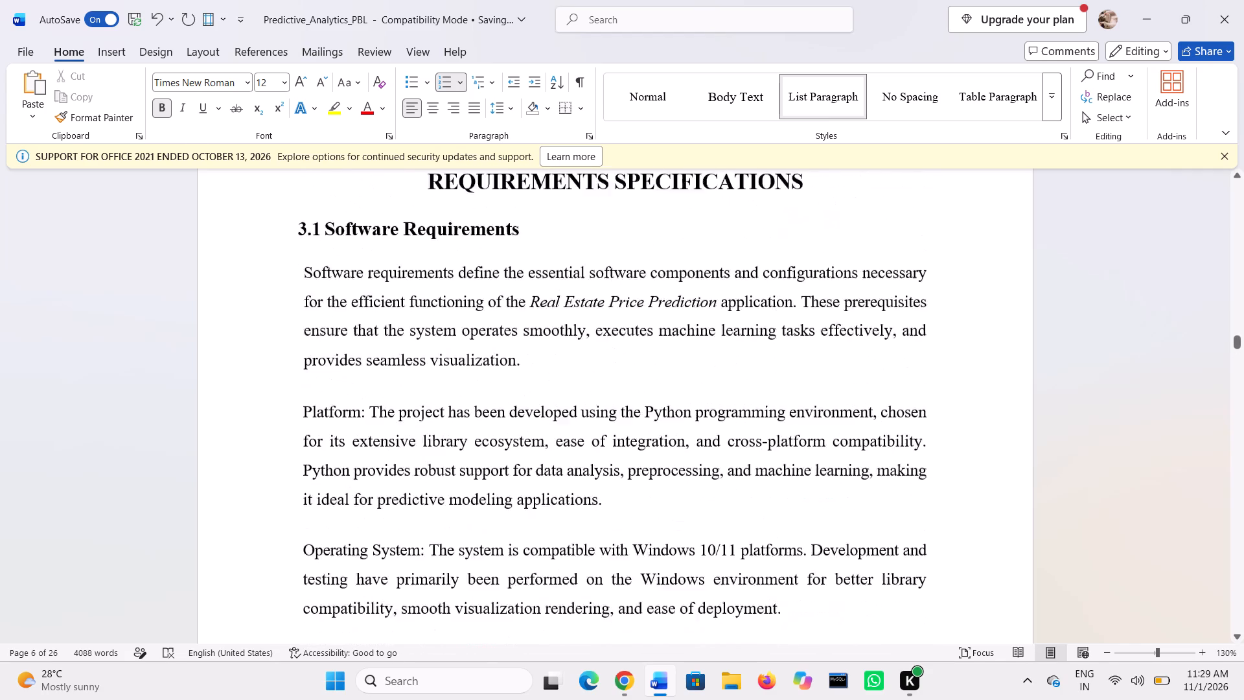
{"action": "scroll", "coordinate": [882, 301], "scroll_direction": "up", "scroll_amount": 10}
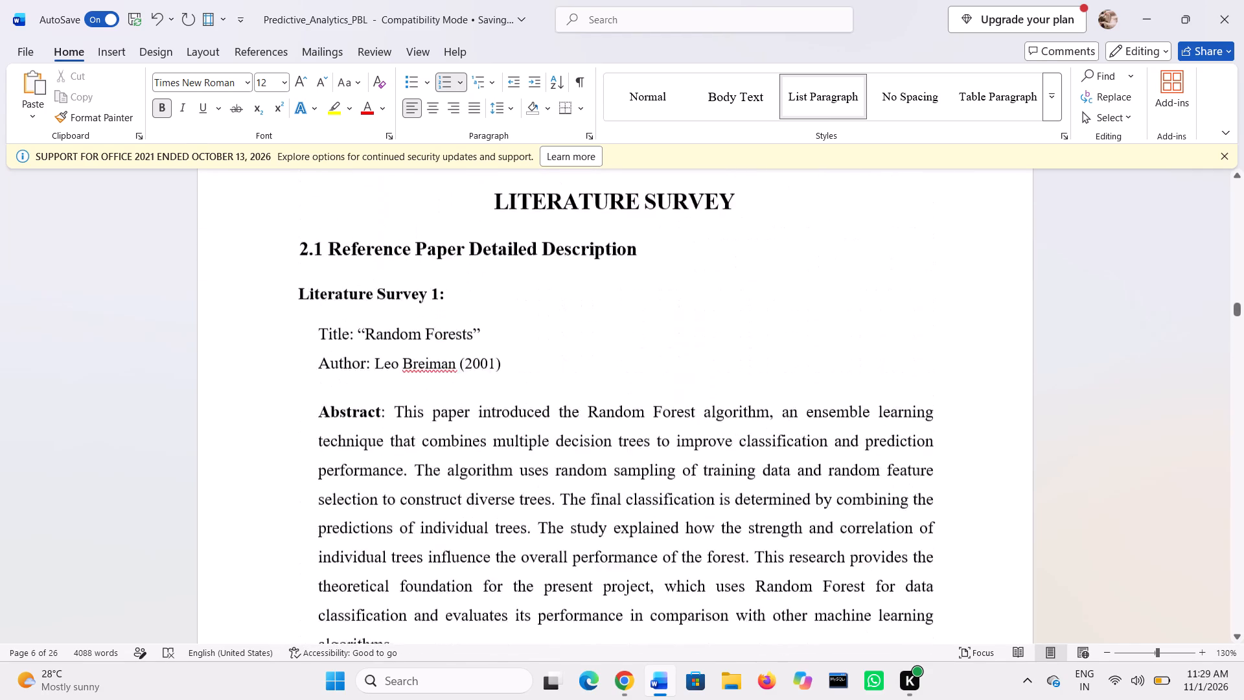
{"action": "scroll", "coordinate": [882, 301], "scroll_direction": "up", "scroll_amount": 2}
{"action": "scroll", "coordinate": [882, 301], "scroll_direction": "down", "scroll_amount": 1}
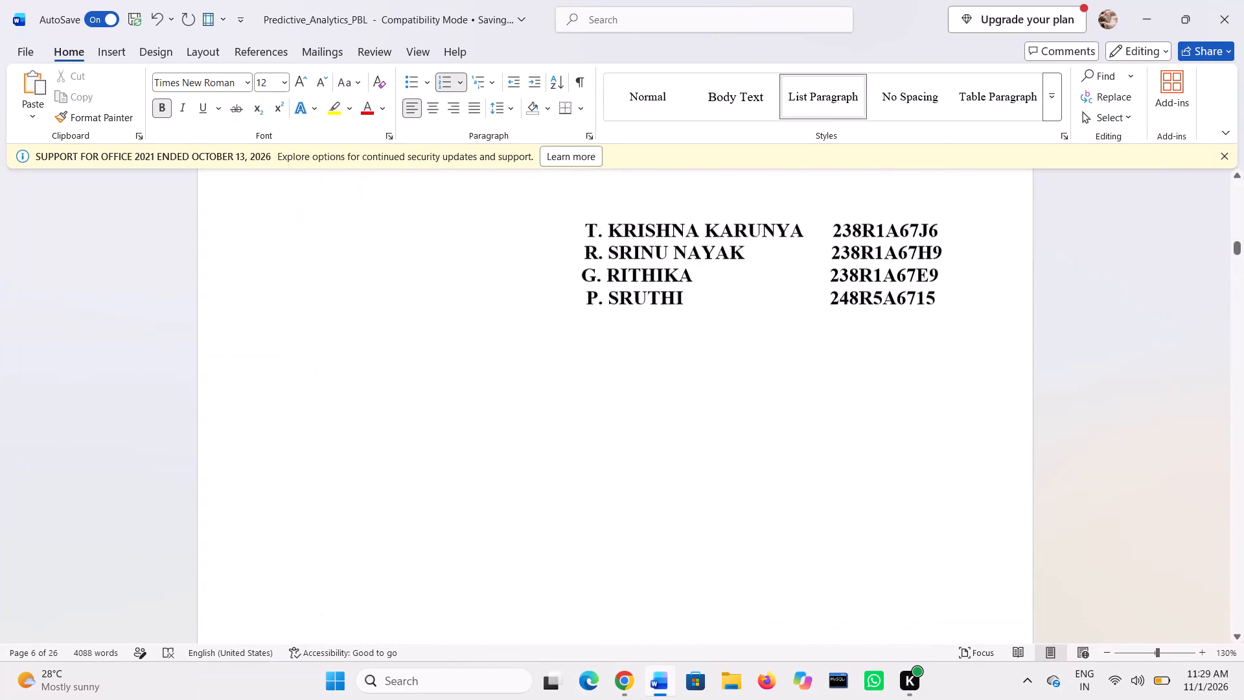
{"action": "scroll", "coordinate": [882, 301], "scroll_direction": "down", "scroll_amount": 1}
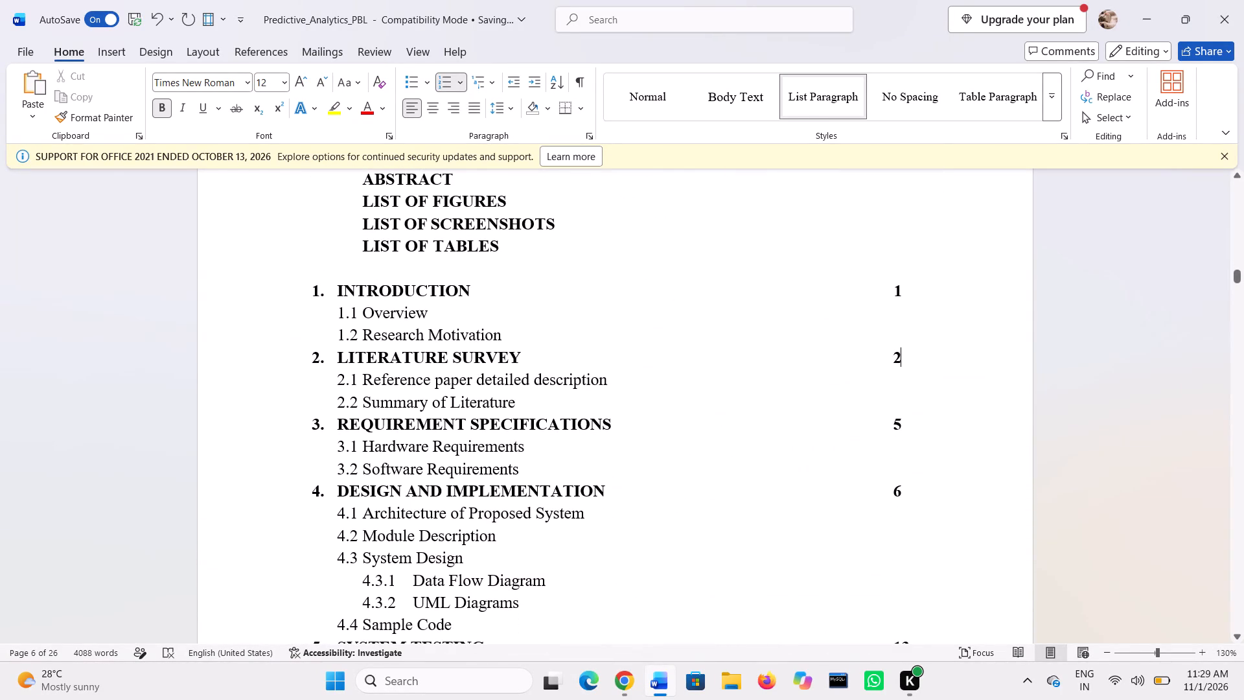
{"action": "left_click", "coordinate": [903, 424]}
{"action": "key", "text": "BackSpace"}
{"action": "key", "text": "4"}
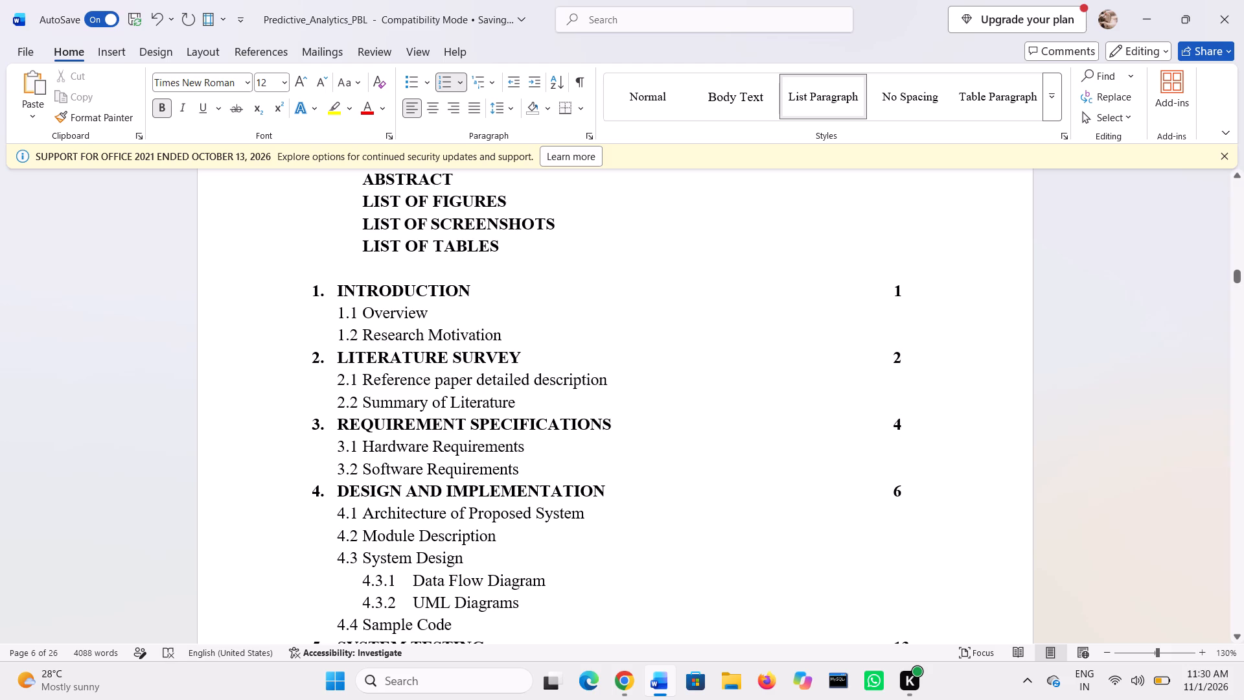
Save the report document.
{"action": "key", "text": "ctrl+s"}
{"action": "key", "text": "ctrl+s"}
Save the report document.
{"action": "key", "text": "ctrl+s"}
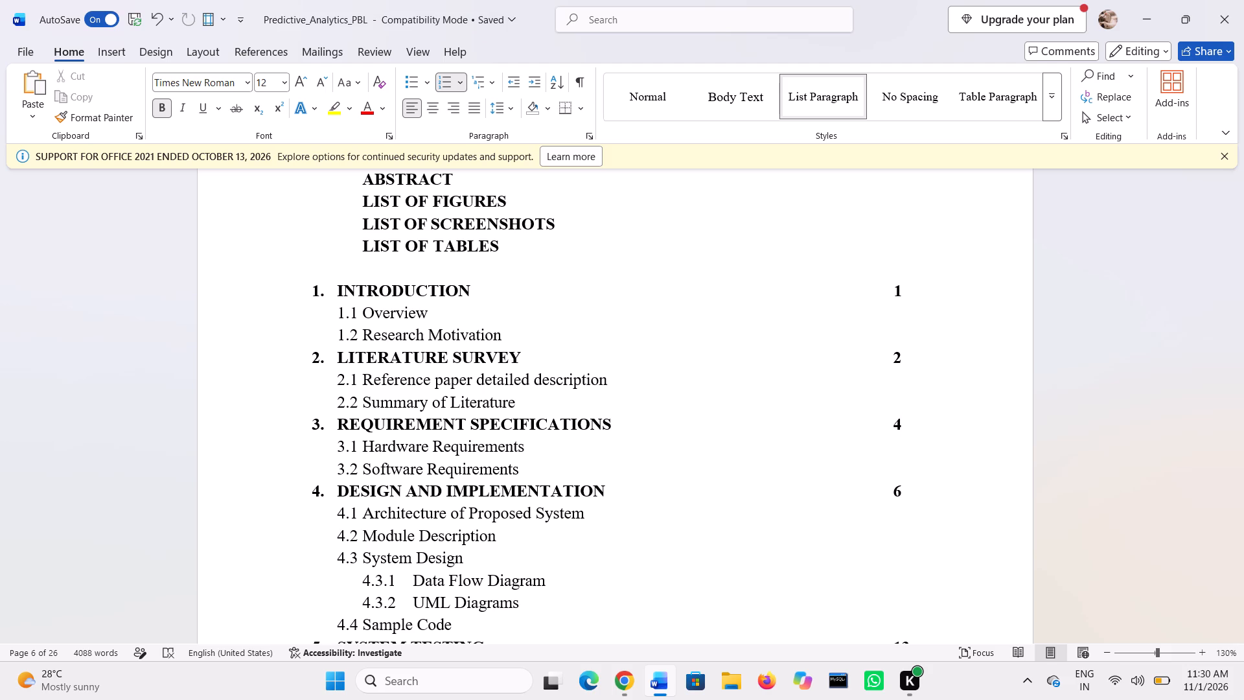
{"action": "key", "text": "ctrl+s"}
Change table of contents entry 3.1 under REQUIREMENT SPECIFICATIONS to "Software Requirements".
{"action": "left_click_drag", "start_coordinate": [363, 445], "coordinate": [393, 446]}
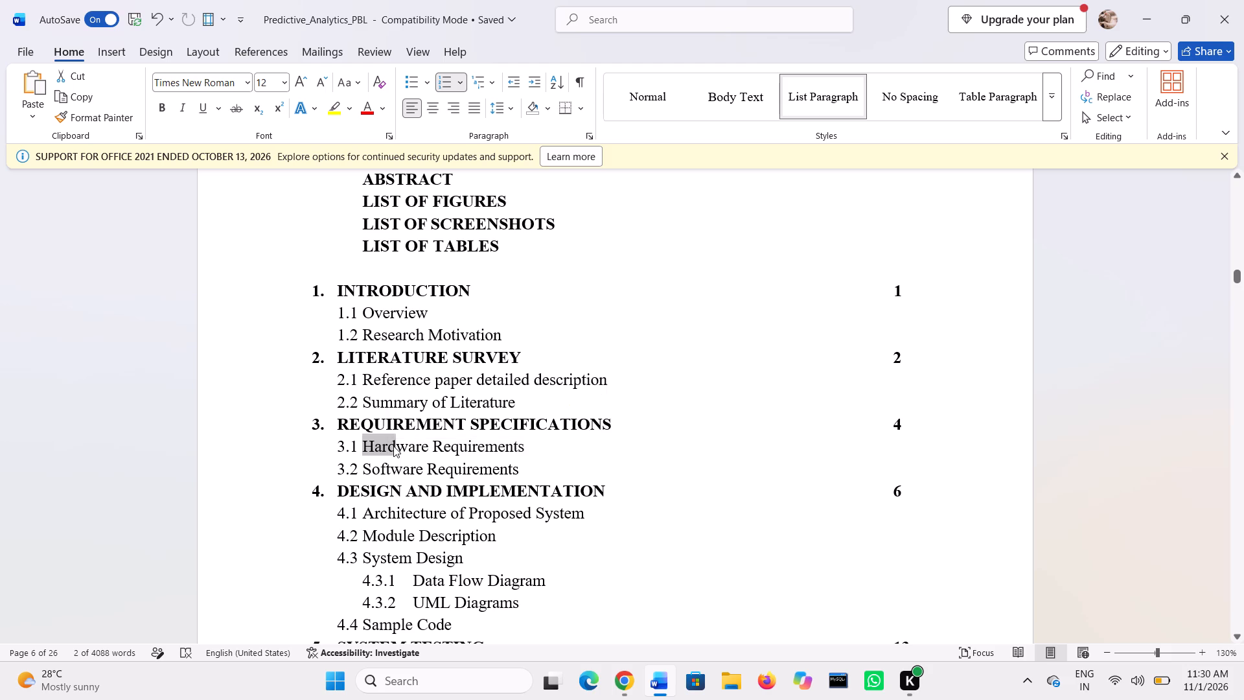
{"action": "type", "text": "Sod"}
{"action": "key", "text": "BackSpace"}
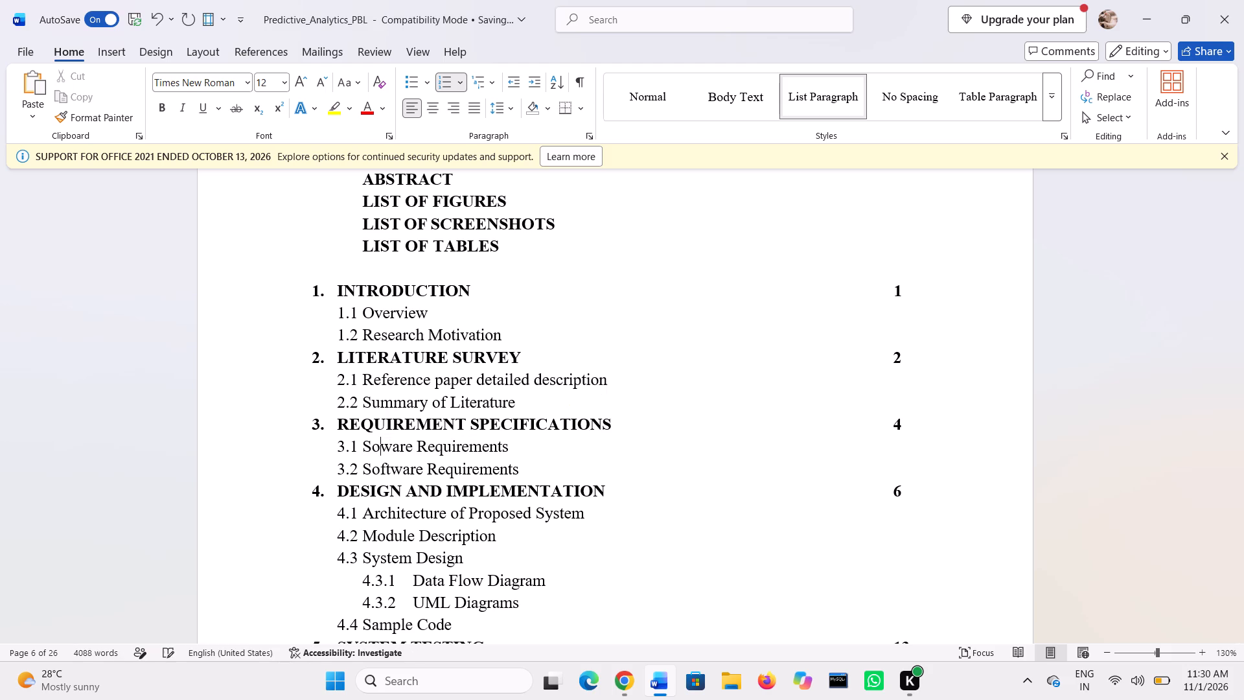
{"action": "left_click", "coordinate": [393, 446]}
{"action": "type", "text": "ft"}
{"action": "key", "text": "BackSpace"}
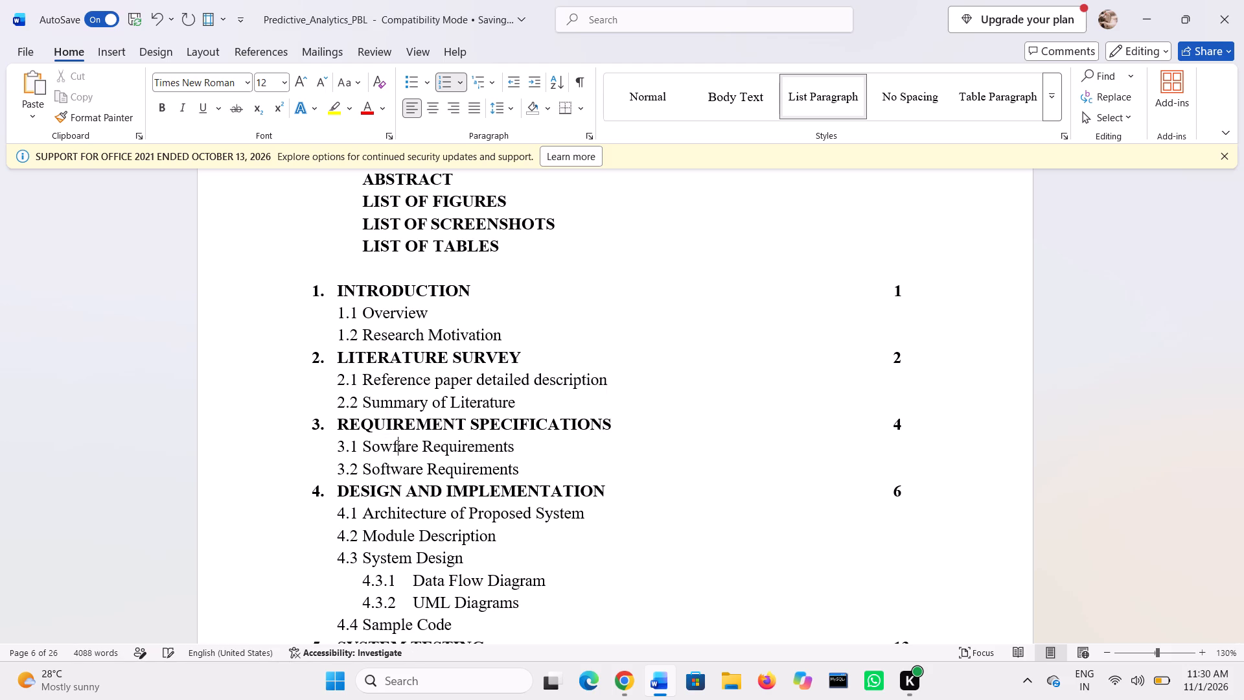
{"action": "key", "text": "BackSpace"}
{"action": "key", "text": "BackSpace"}
{"action": "type", "text": "ft"}
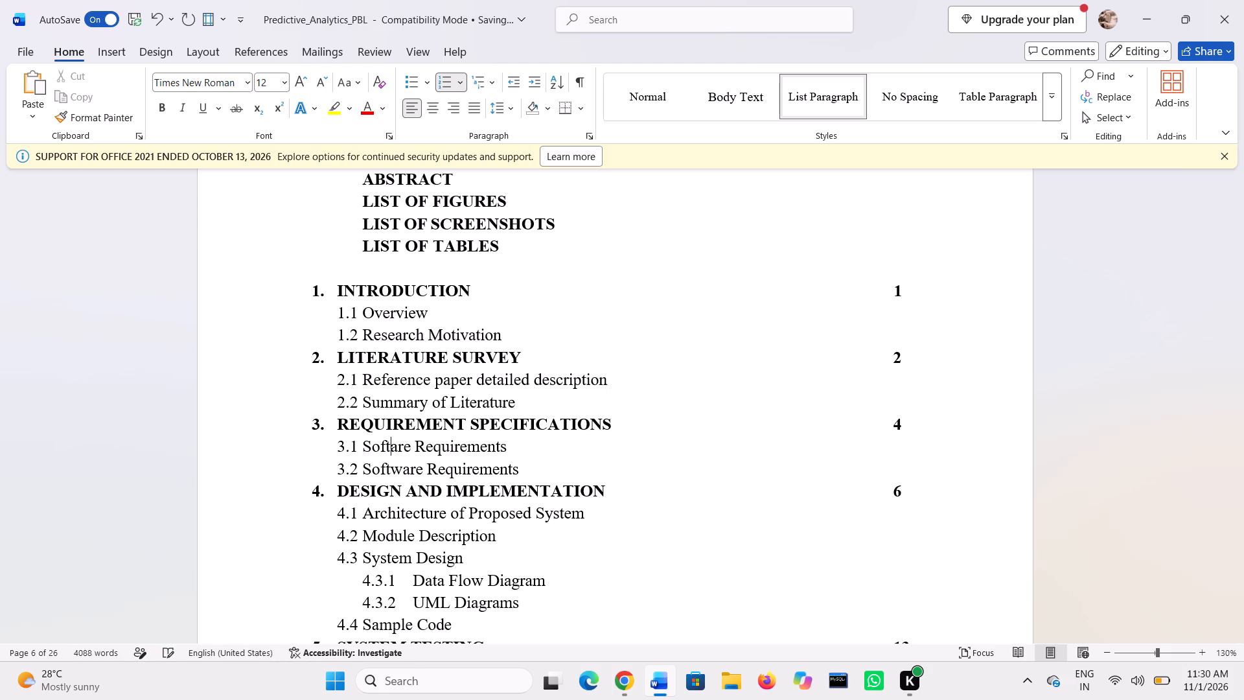
{"action": "key", "text": "w"}
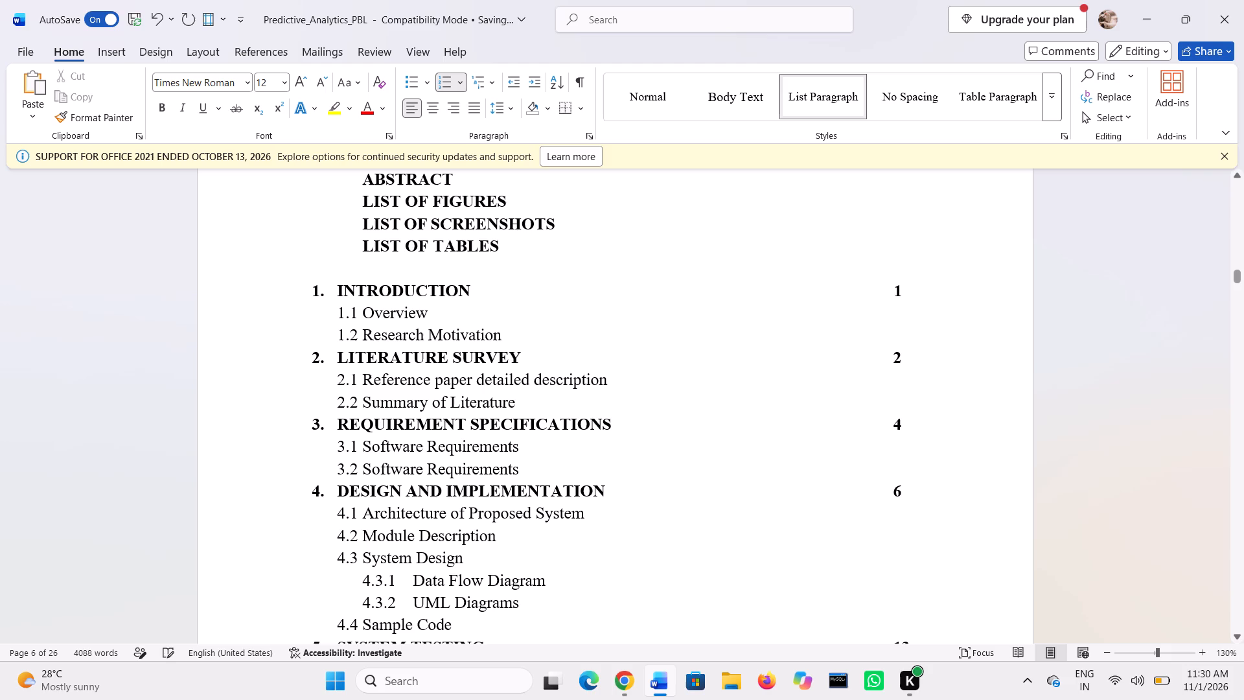
Change table of contents entry 3.2 under REQUIREMENT SPECIFICATIONS to "Hardware Requirements" and save the report.
{"action": "left_click", "coordinate": [391, 471]}
{"action": "key", "text": "BackSpace"}
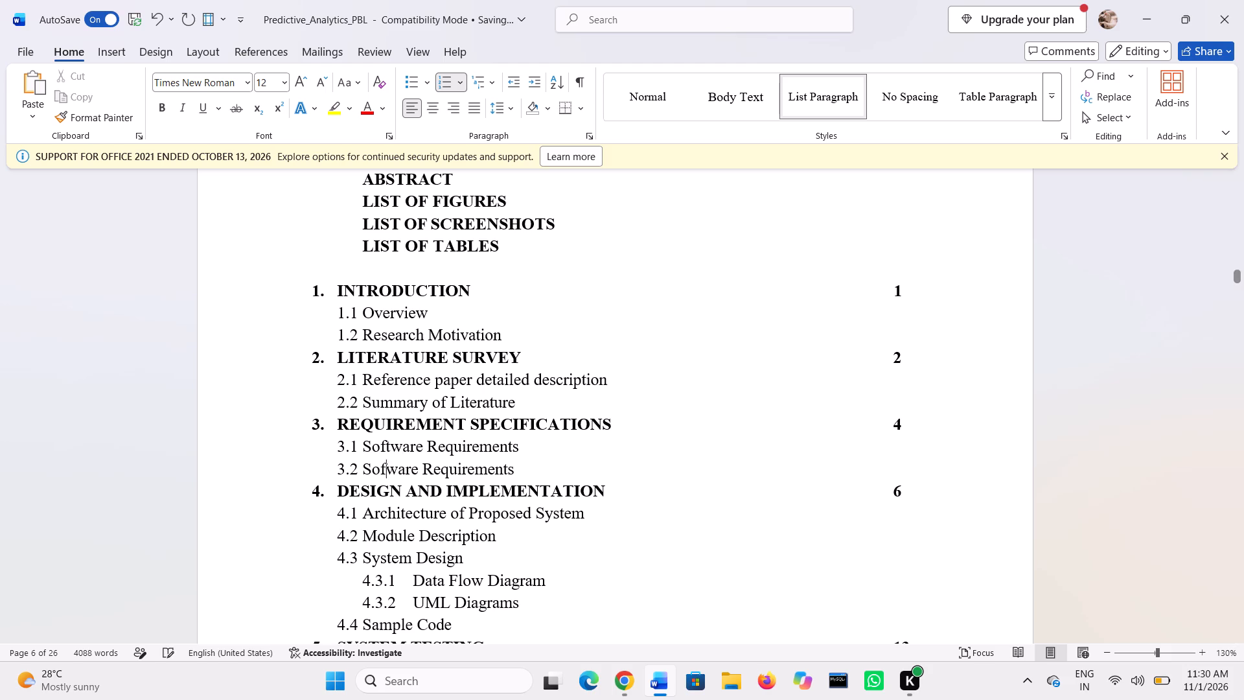
{"action": "key", "text": "BackSpace"}
{"action": "key", "text": "BackSpace"}
{"action": "key", "text": "BackSpace"}
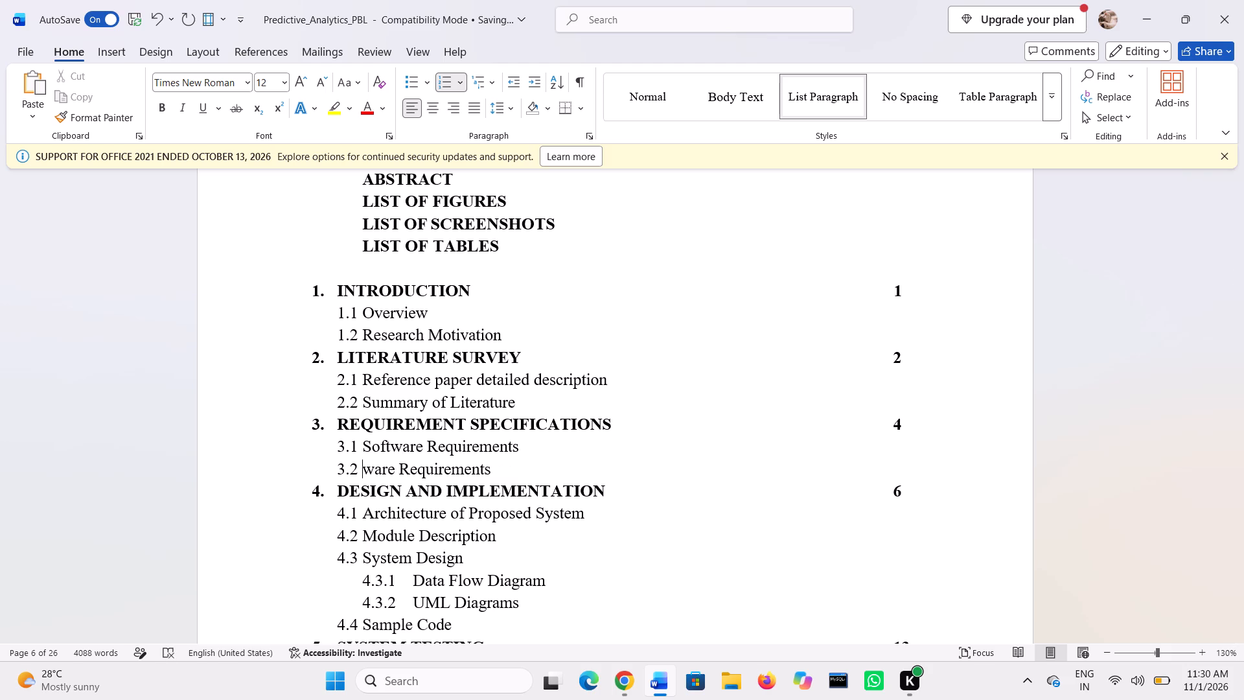
{"action": "type", "text": "ah"}
{"action": "key", "text": "BackSpace"}
{"action": "key", "text": "BackSpace"}
{"action": "key", "text": "shift+h"}
{"action": "key", "text": "a"}
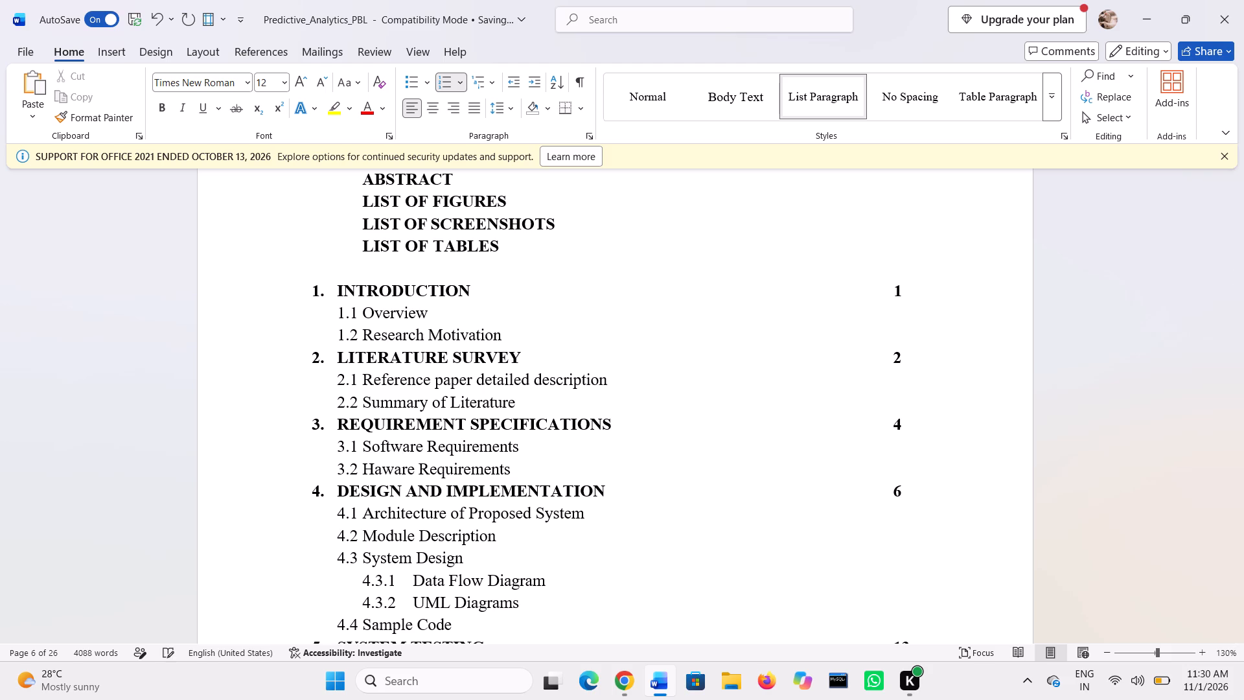
{"action": "type", "text": "rd"}
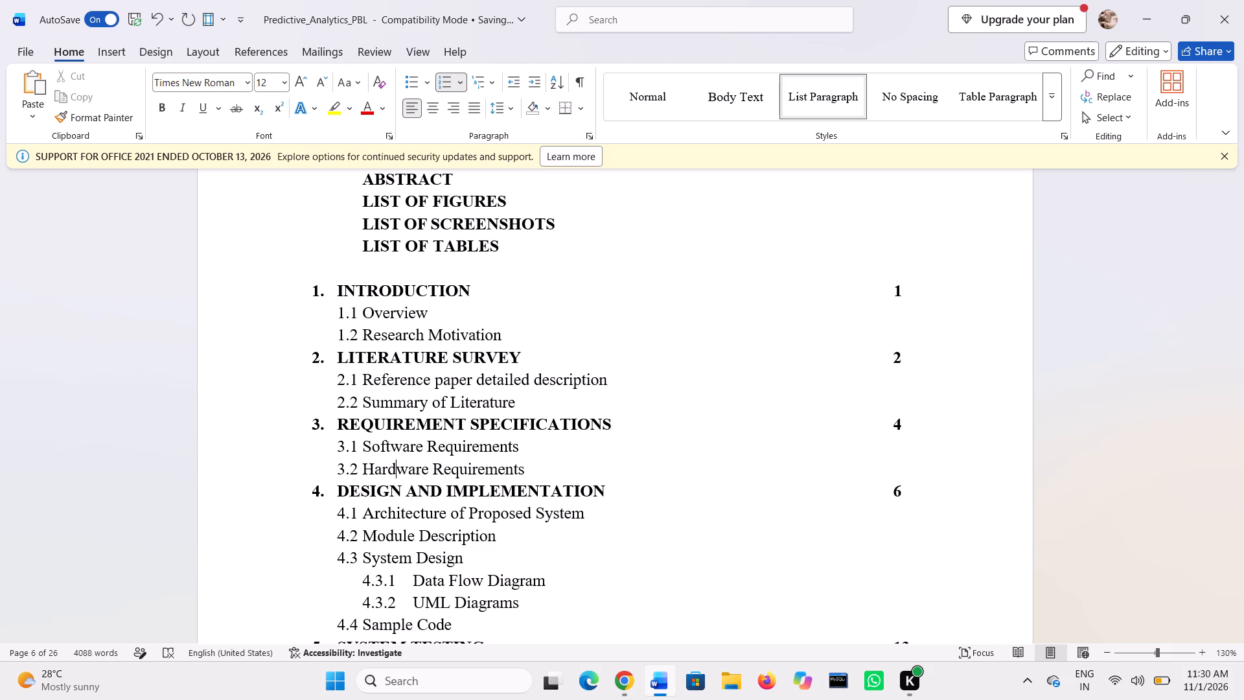
{"action": "key", "text": "ctrl+s"}
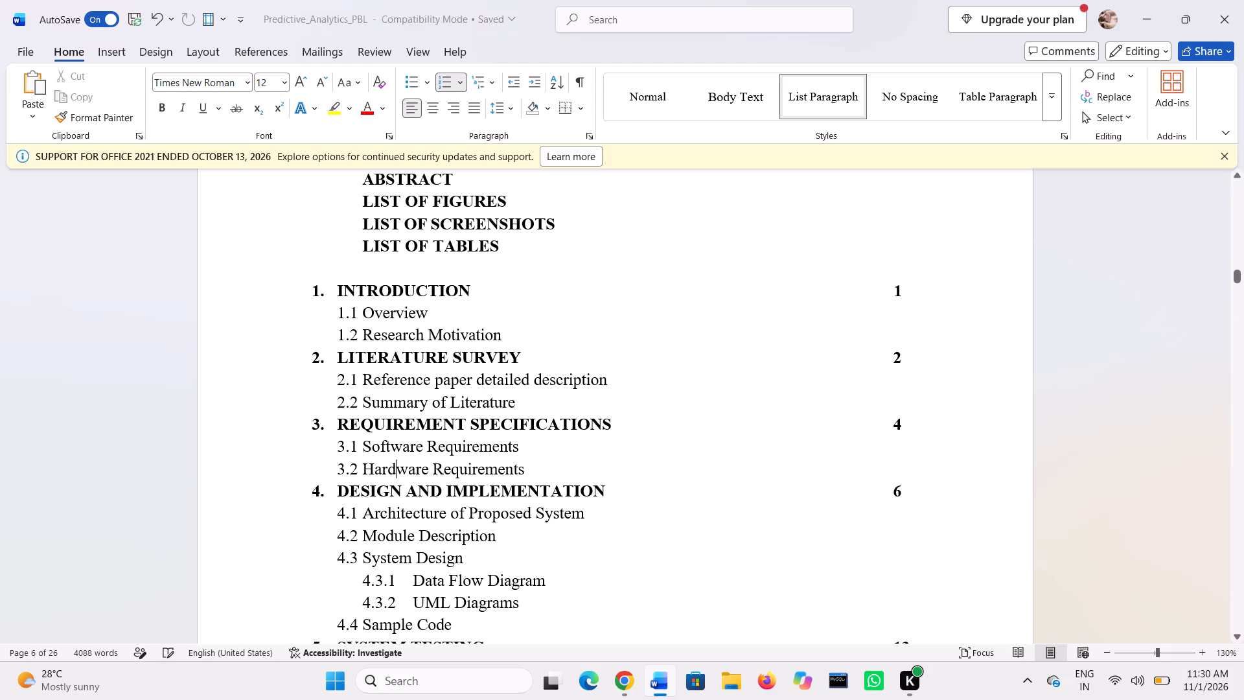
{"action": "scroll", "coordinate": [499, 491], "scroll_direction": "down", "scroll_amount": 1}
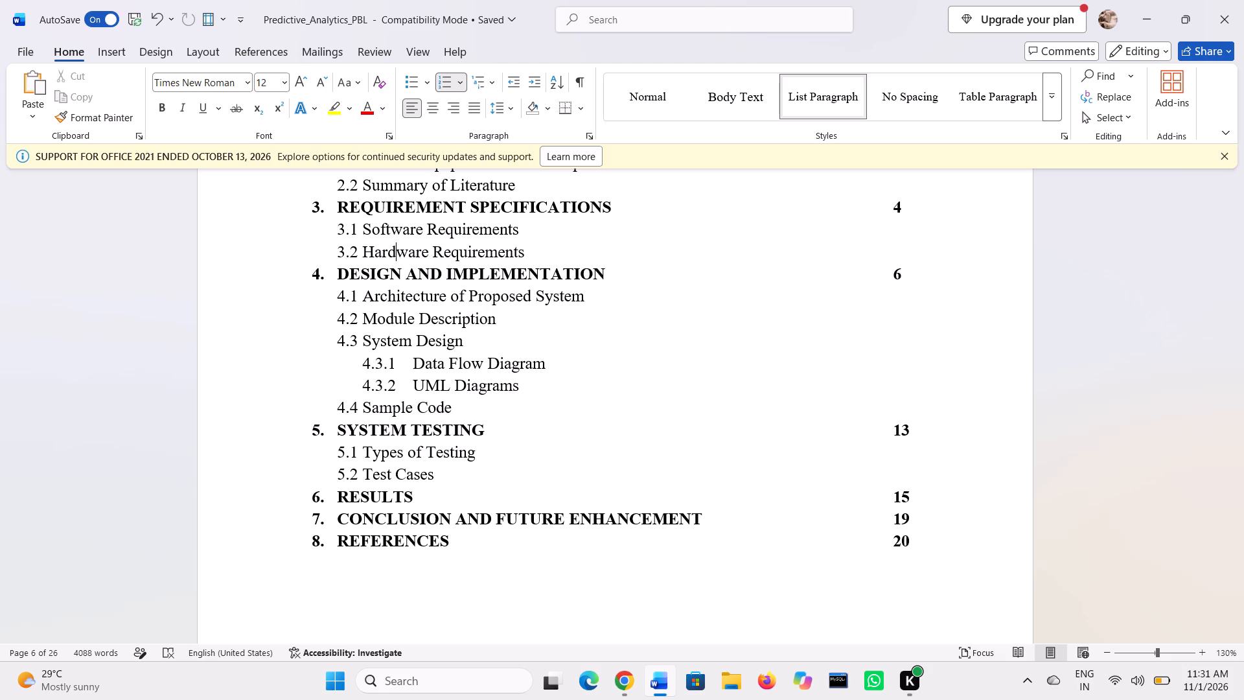
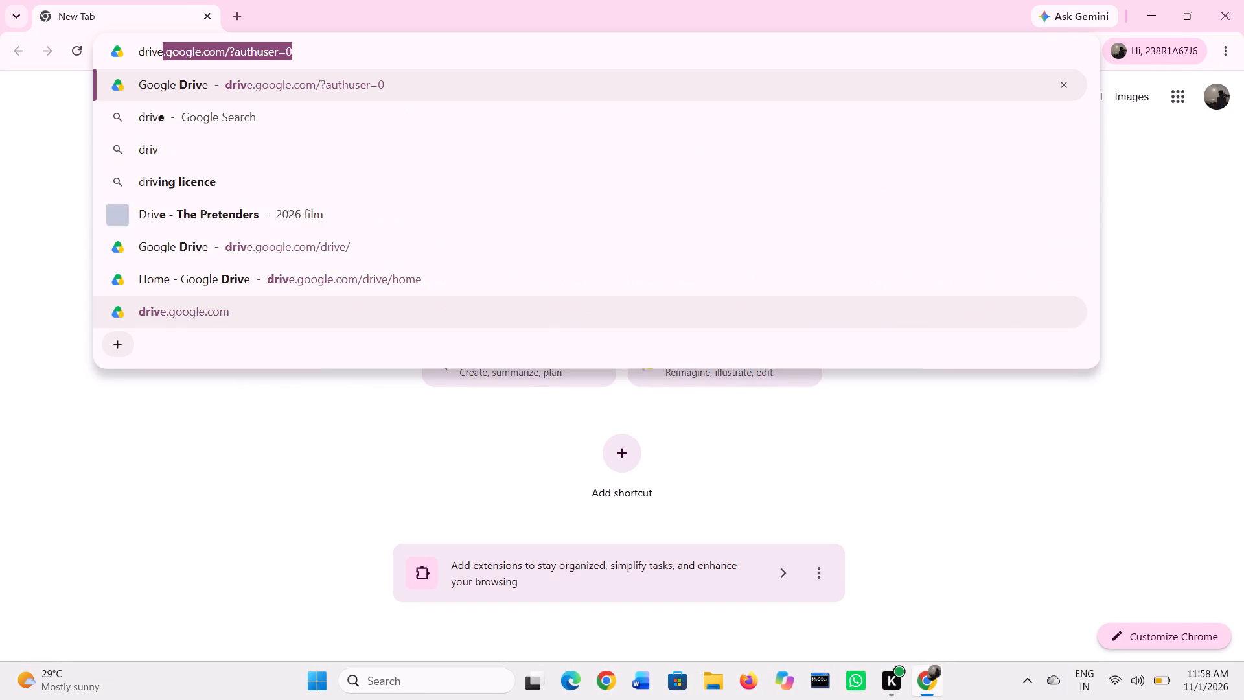
Open the Google Drive home page in the new browser tab.
{"action": "key", "text": "Return"}
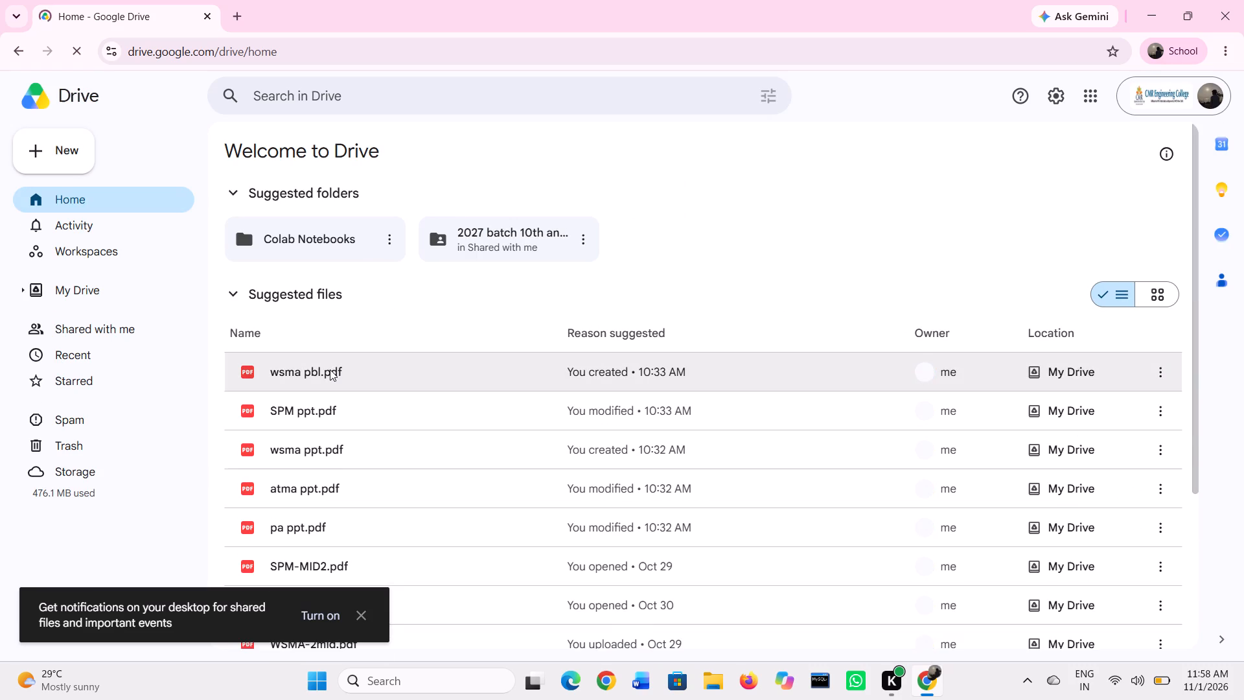
Download the five Drive files wsma pbl.pdf, SPM ppt.pdf, wsma ppt.pdf, atma ppt.pdf and pa ppt.pdf together.
{"action": "left_click", "coordinate": [330, 369]}
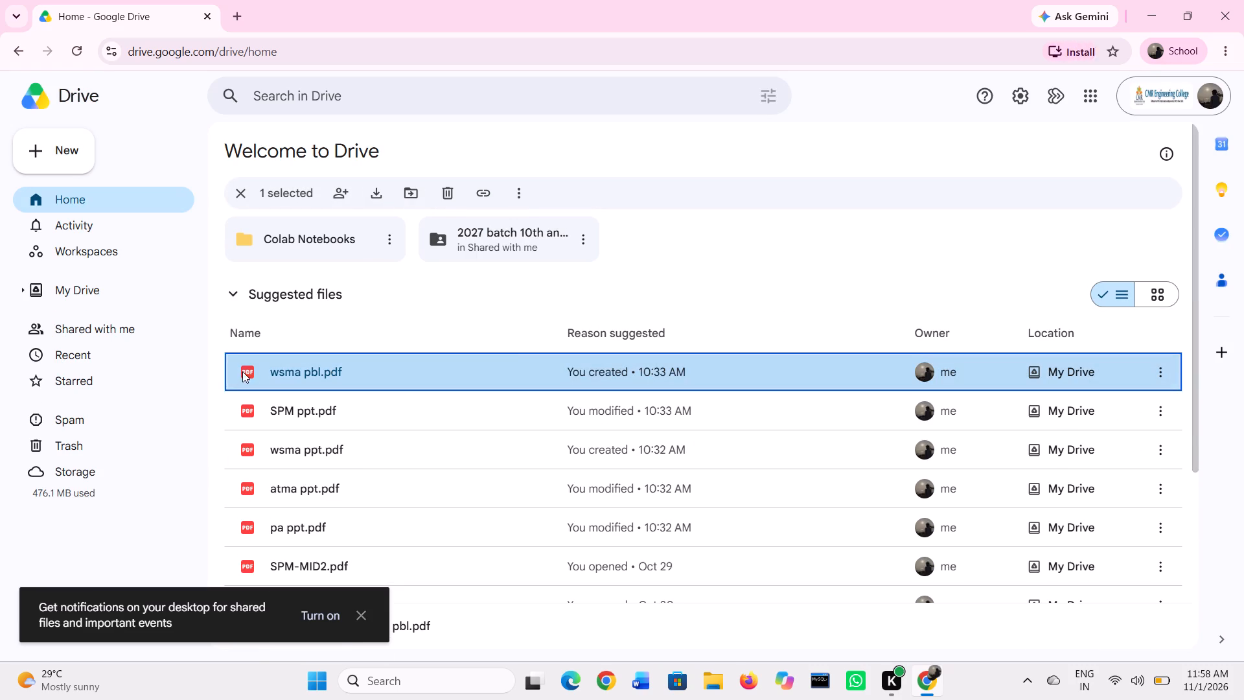
{"action": "left_click_drag", "start_coordinate": [233, 361], "coordinate": [239, 392]}
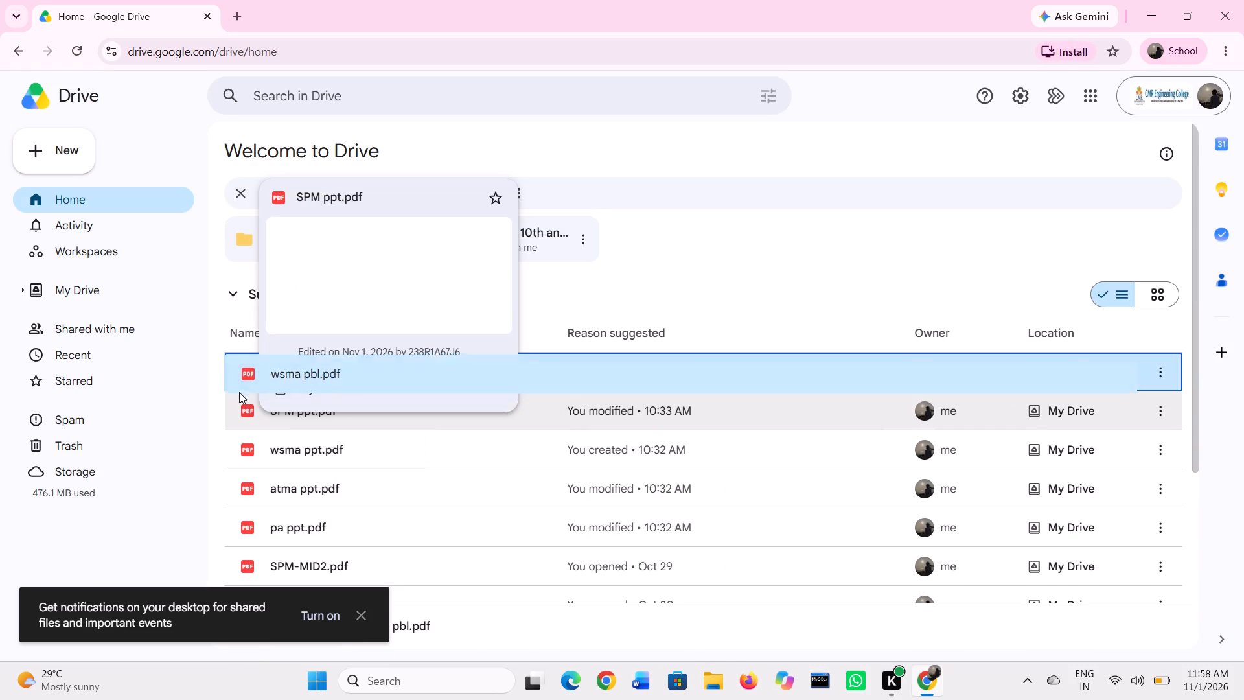
{"action": "left_click", "coordinate": [222, 347]}
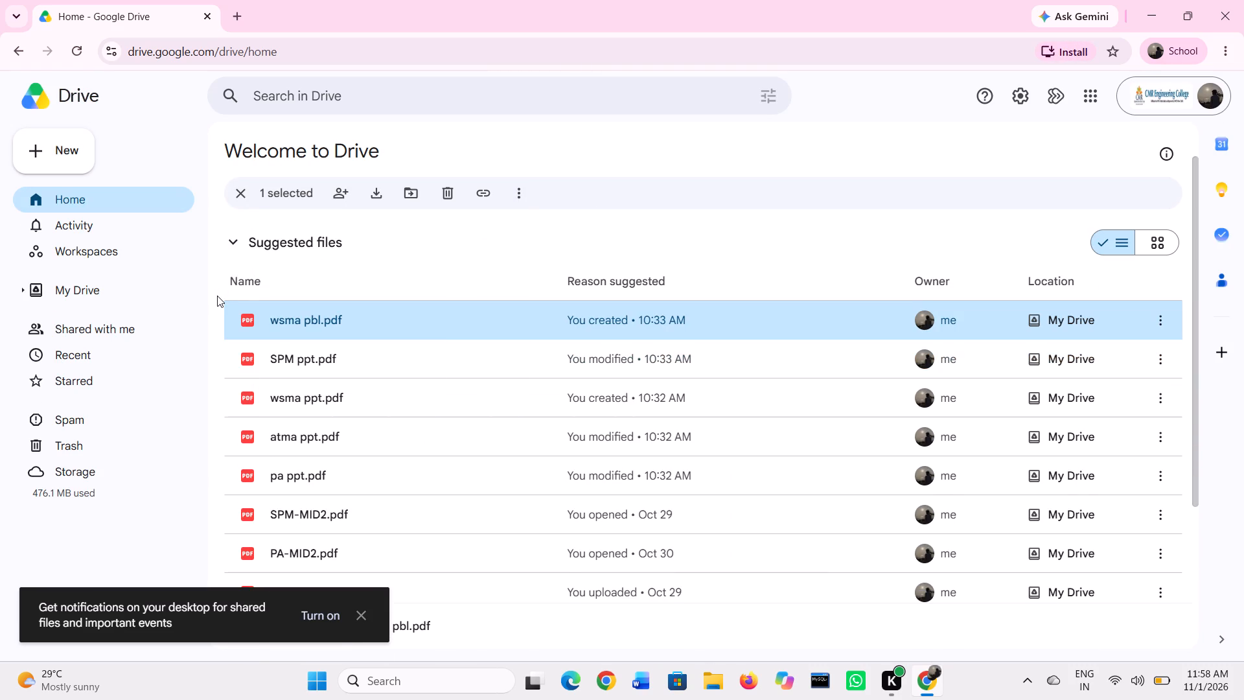
{"action": "left_click_drag", "start_coordinate": [217, 296], "coordinate": [446, 465]}
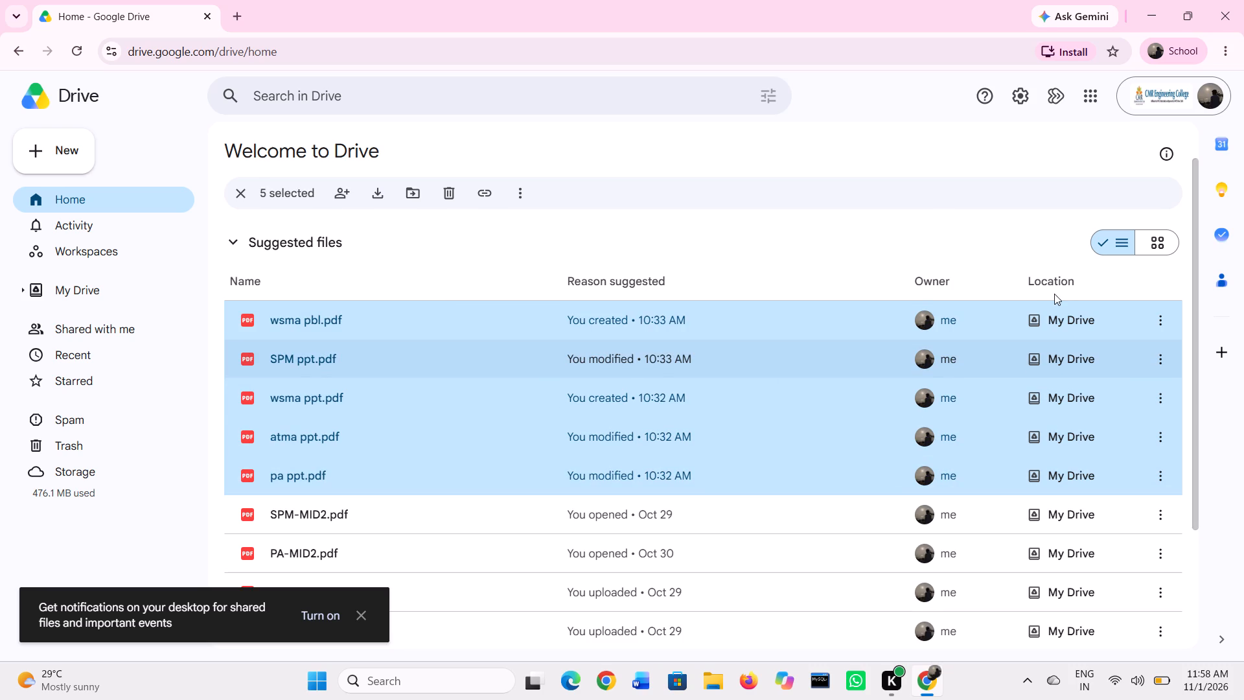
{"action": "left_click", "coordinate": [381, 192]}
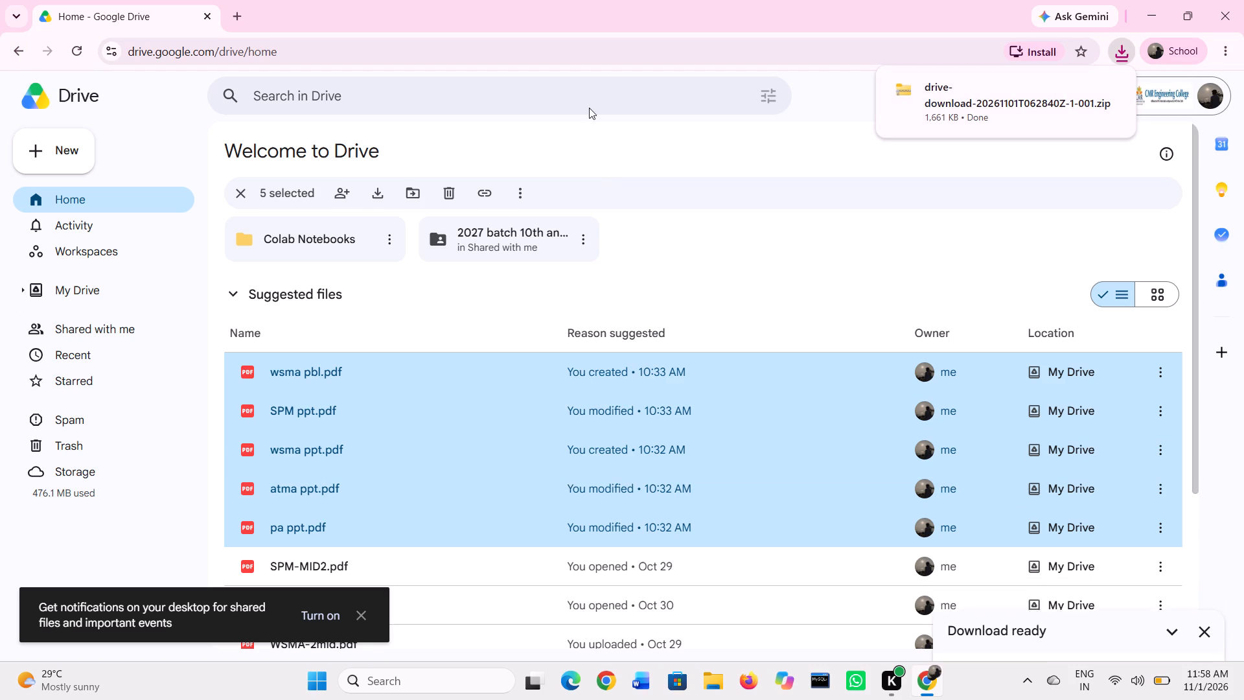
Start a lookup for "dho" in a new browser tab to reach the college's DHONDI site.
{"action": "left_click", "coordinate": [237, 5]}
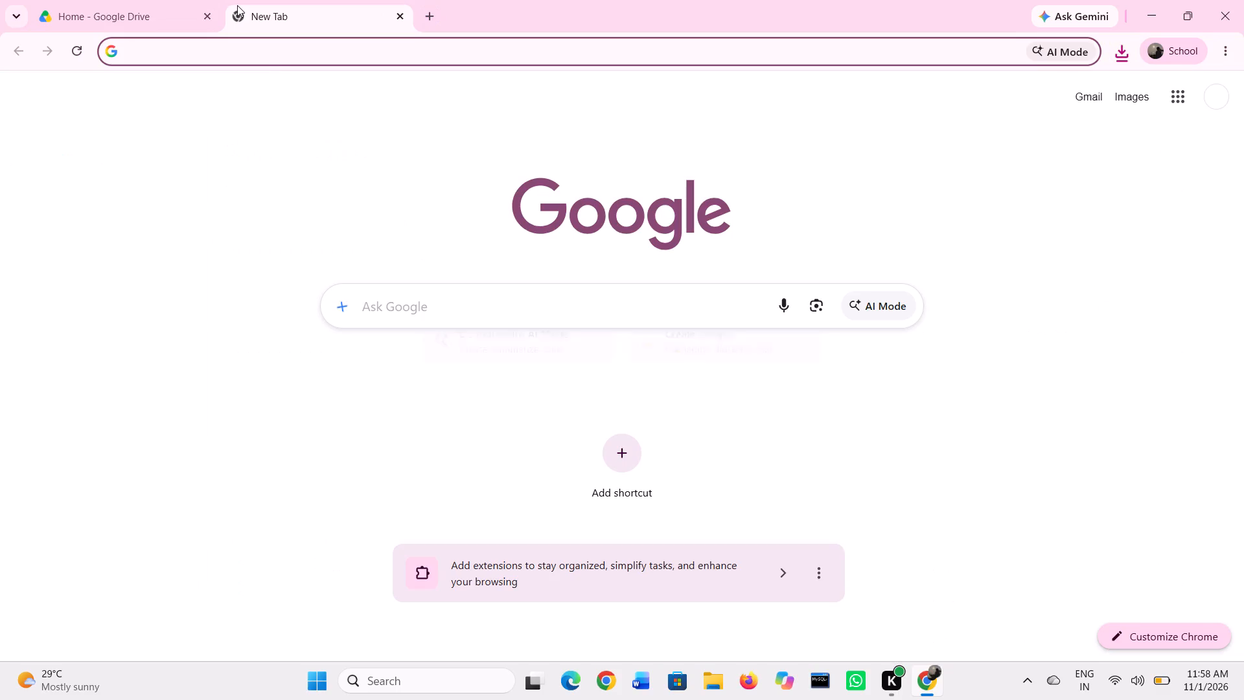
{"action": "type", "text": "cha"}
{"action": "key", "text": "BackSpace"}
{"action": "key", "text": "BackSpace"}
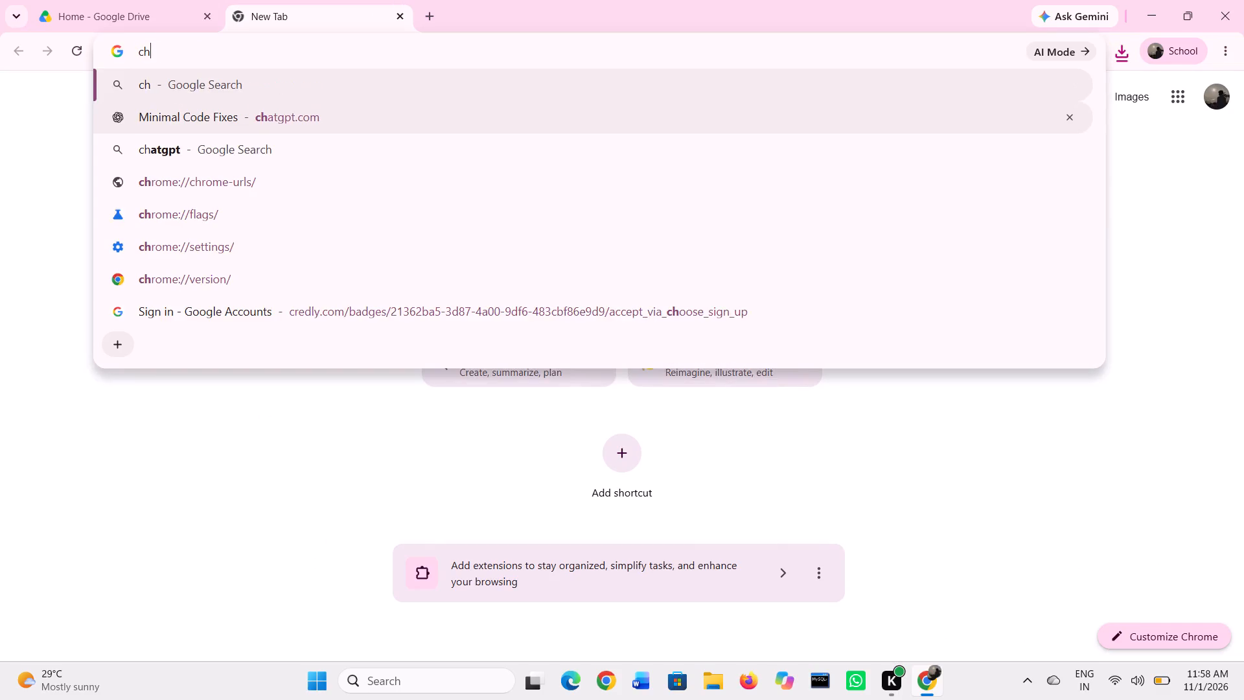
{"action": "key", "text": "BackSpace"}
{"action": "key", "text": "BackSpace"}
{"action": "type", "text": "dho"}
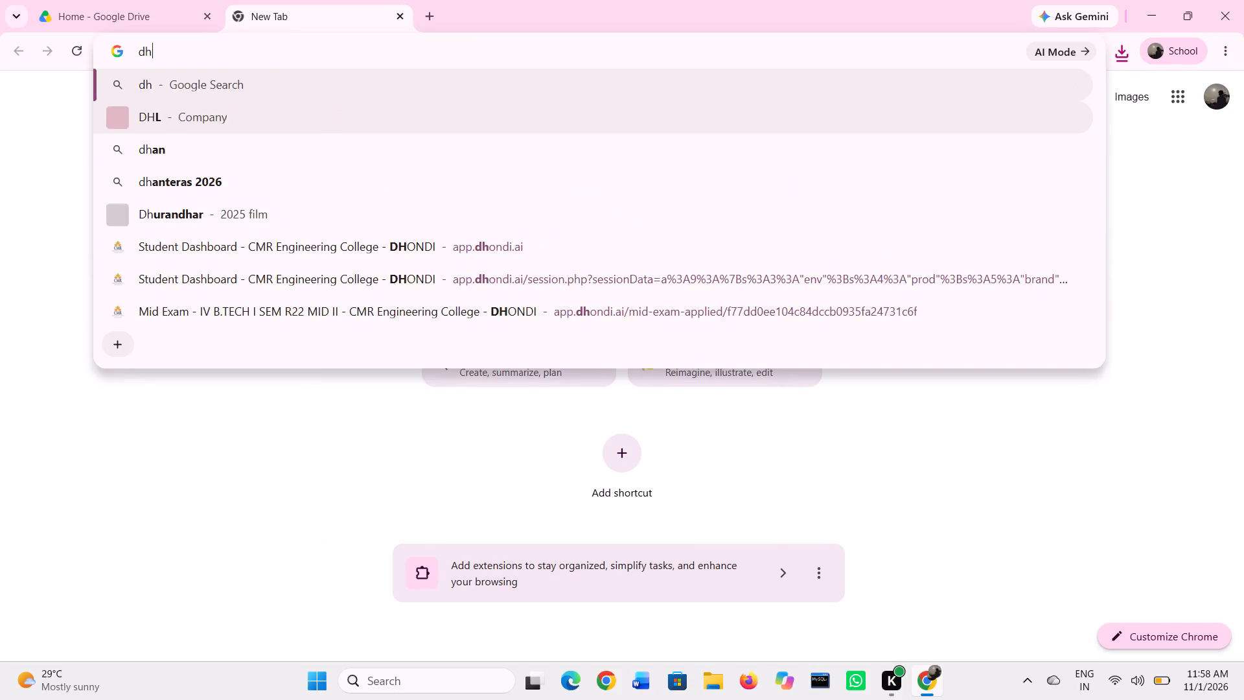
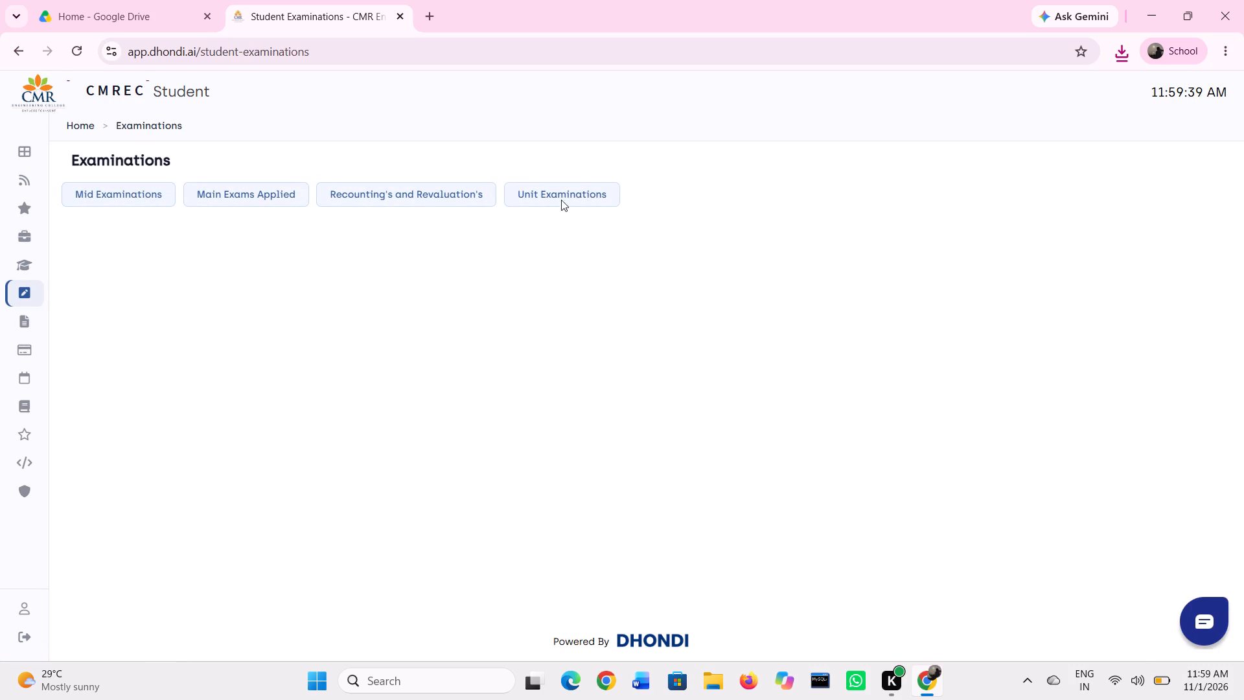
Open the applied-exam details for IV B.TECH I SEMESTER R22 REGULAR EXAMINATION NOVEMBER 2026.
{"action": "left_click", "coordinate": [260, 197]}
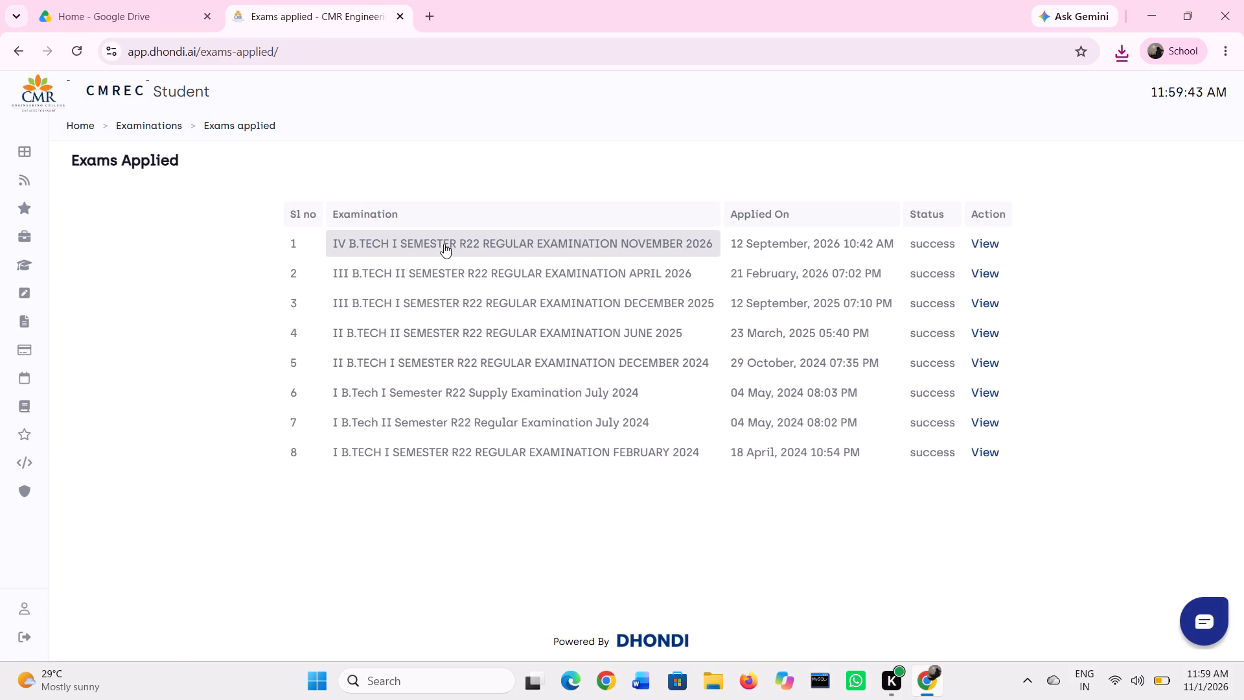
{"action": "left_click", "coordinate": [978, 244]}
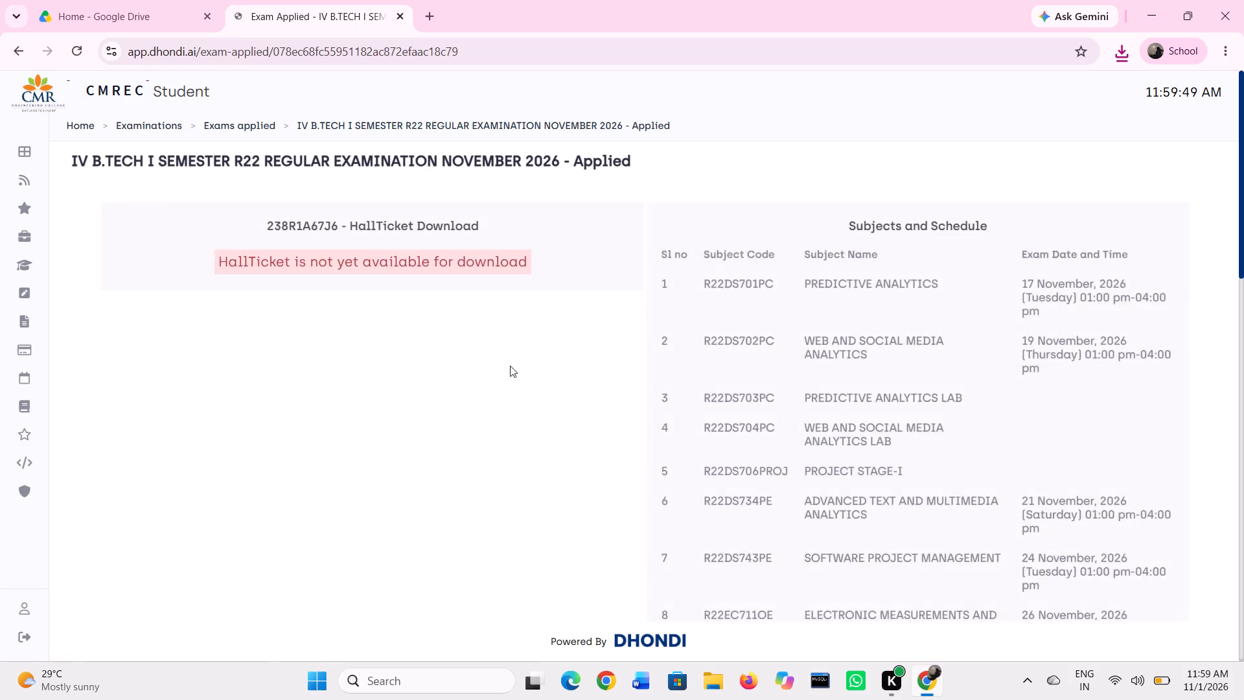
Choose WEB AND SOCIAL MEDIA ANALYTICS LAB - R22DS704PC as the subject for the lab project upload.
{"action": "scroll", "coordinate": [518, 331], "scroll_direction": "down", "scroll_amount": 1}
{"action": "scroll", "coordinate": [655, 436], "scroll_direction": "down", "scroll_amount": 3}
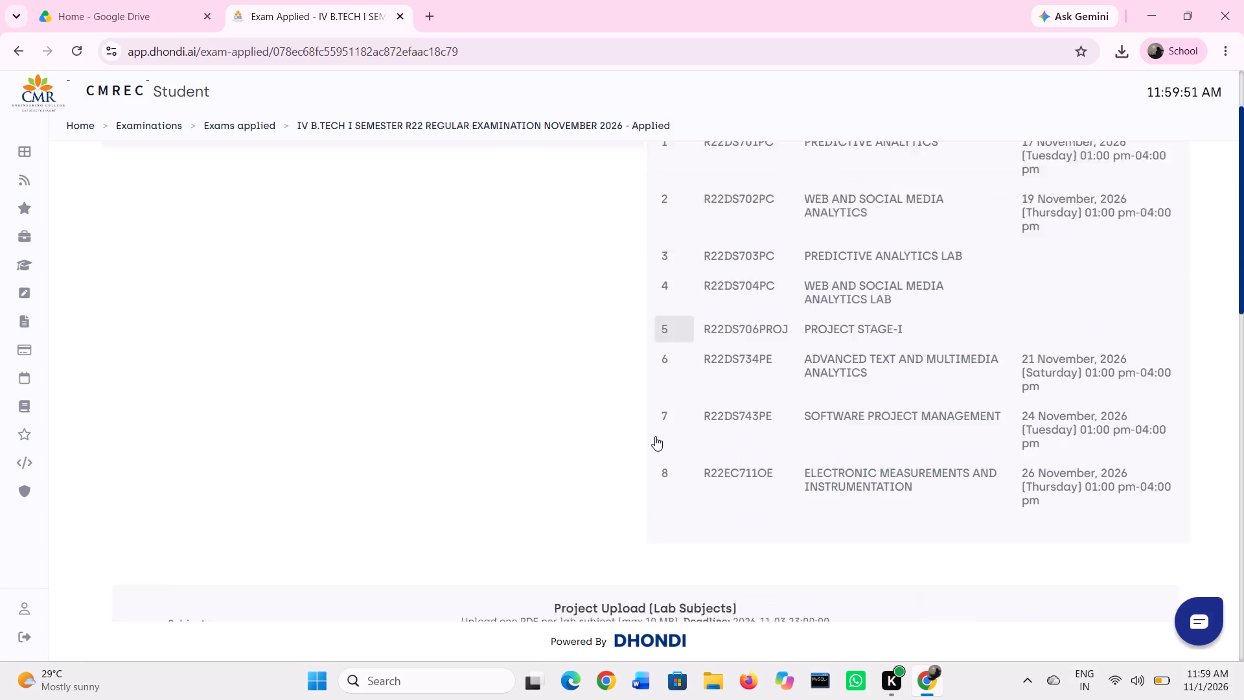
{"action": "scroll", "coordinate": [655, 436], "scroll_direction": "down", "scroll_amount": 2}
{"action": "scroll", "coordinate": [655, 436], "scroll_direction": "up", "scroll_amount": 1}
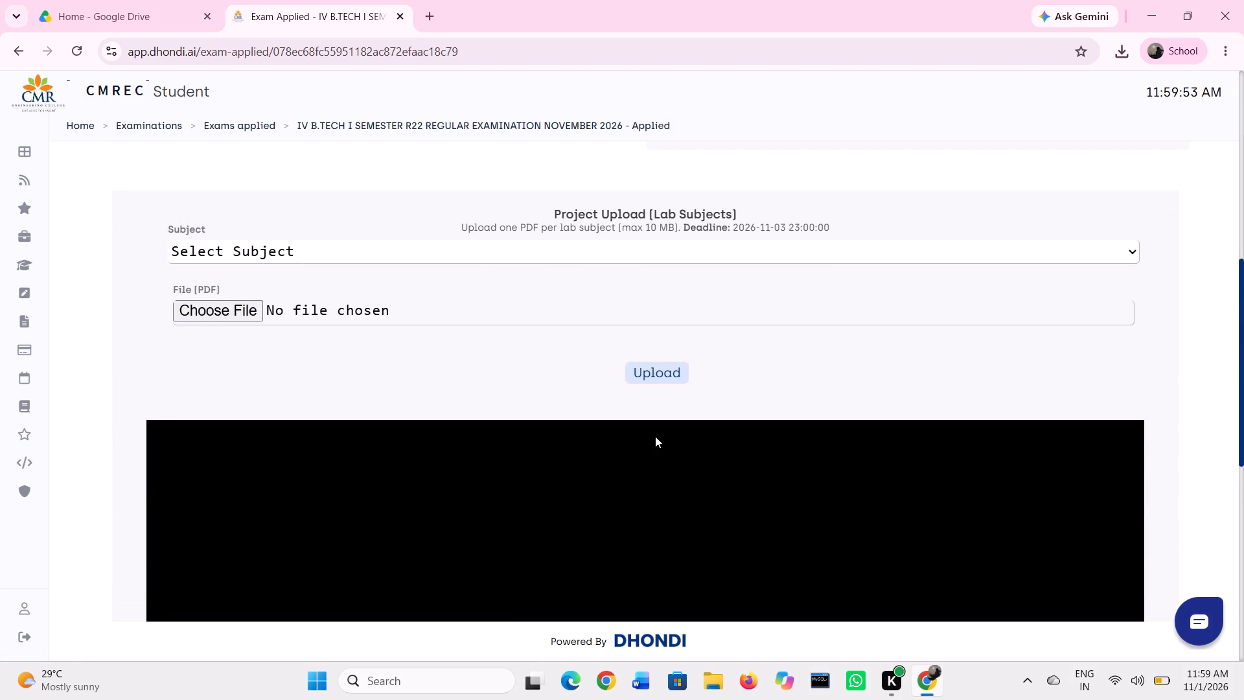
{"action": "left_click", "coordinate": [671, 242]}
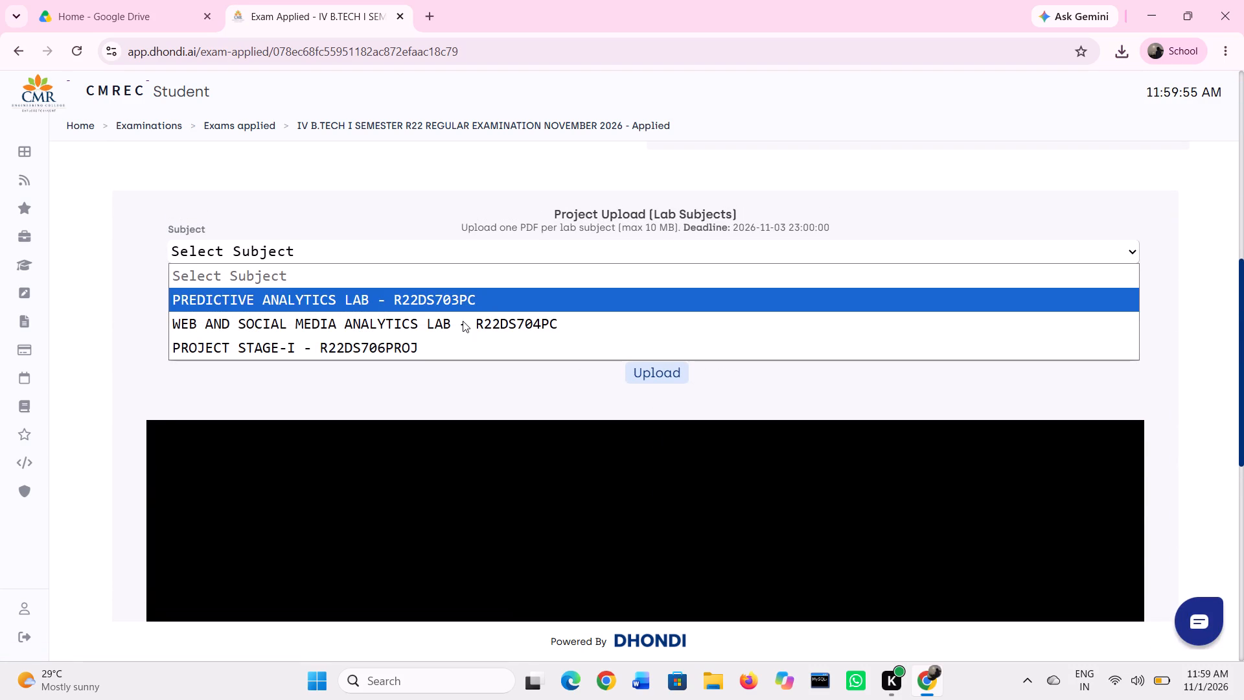
{"action": "left_click", "coordinate": [369, 318]}
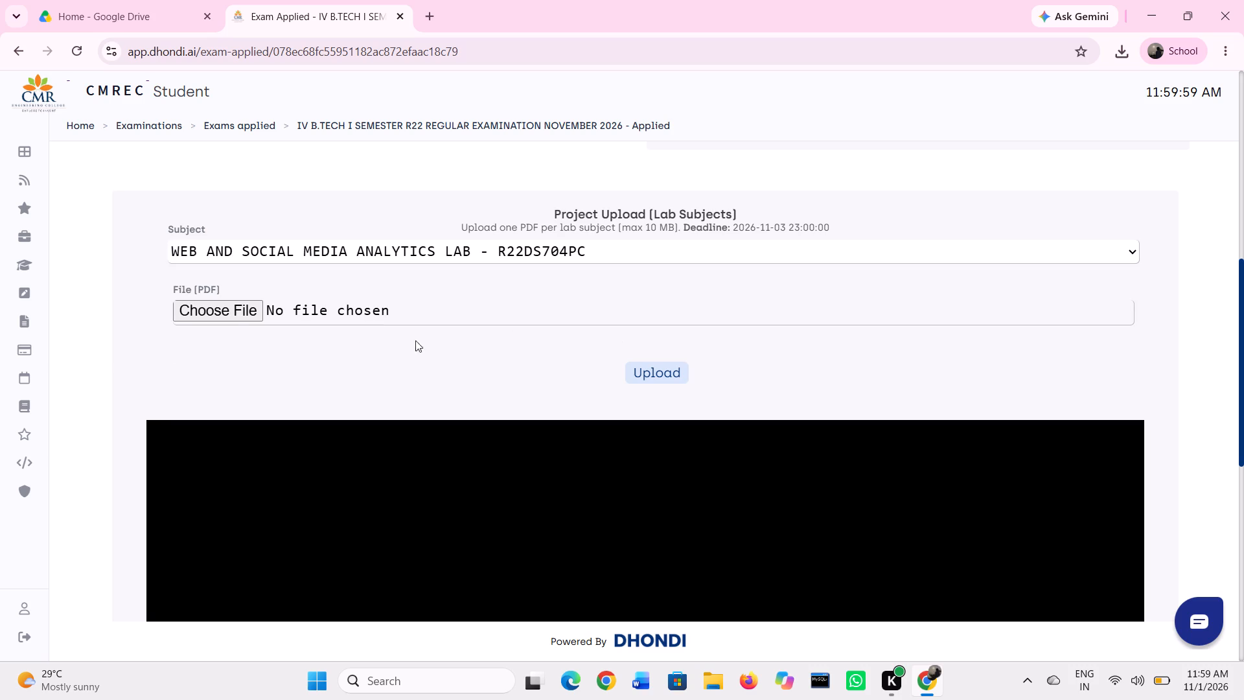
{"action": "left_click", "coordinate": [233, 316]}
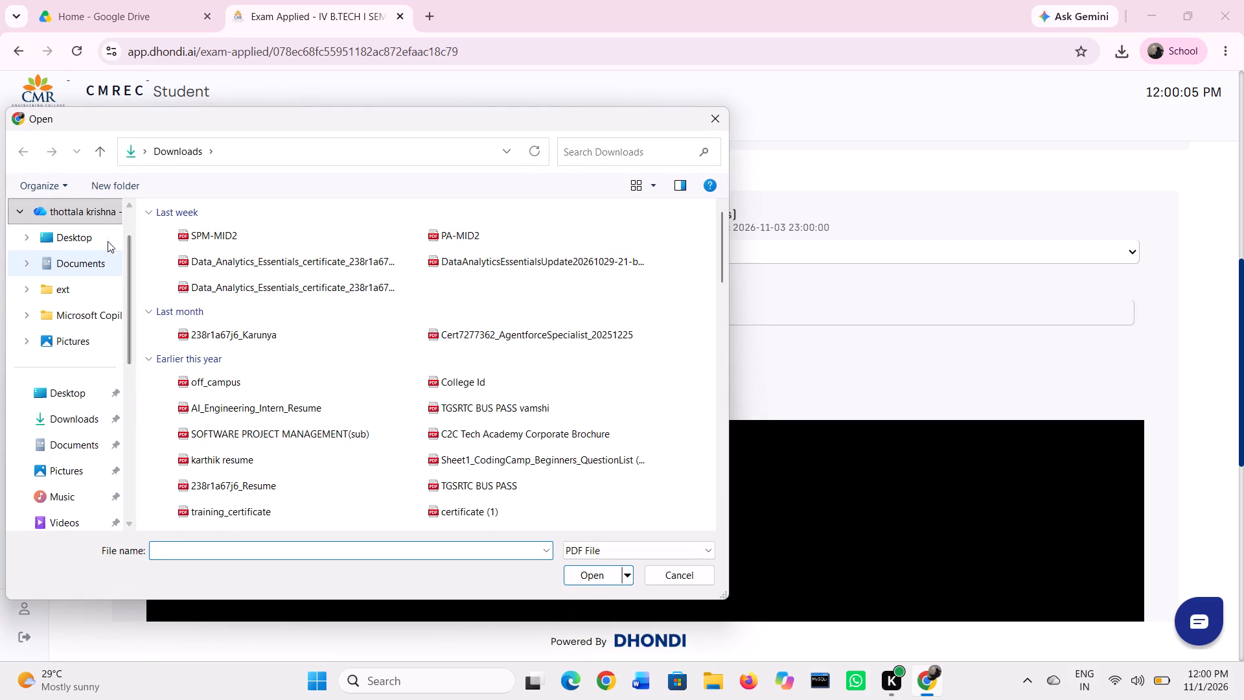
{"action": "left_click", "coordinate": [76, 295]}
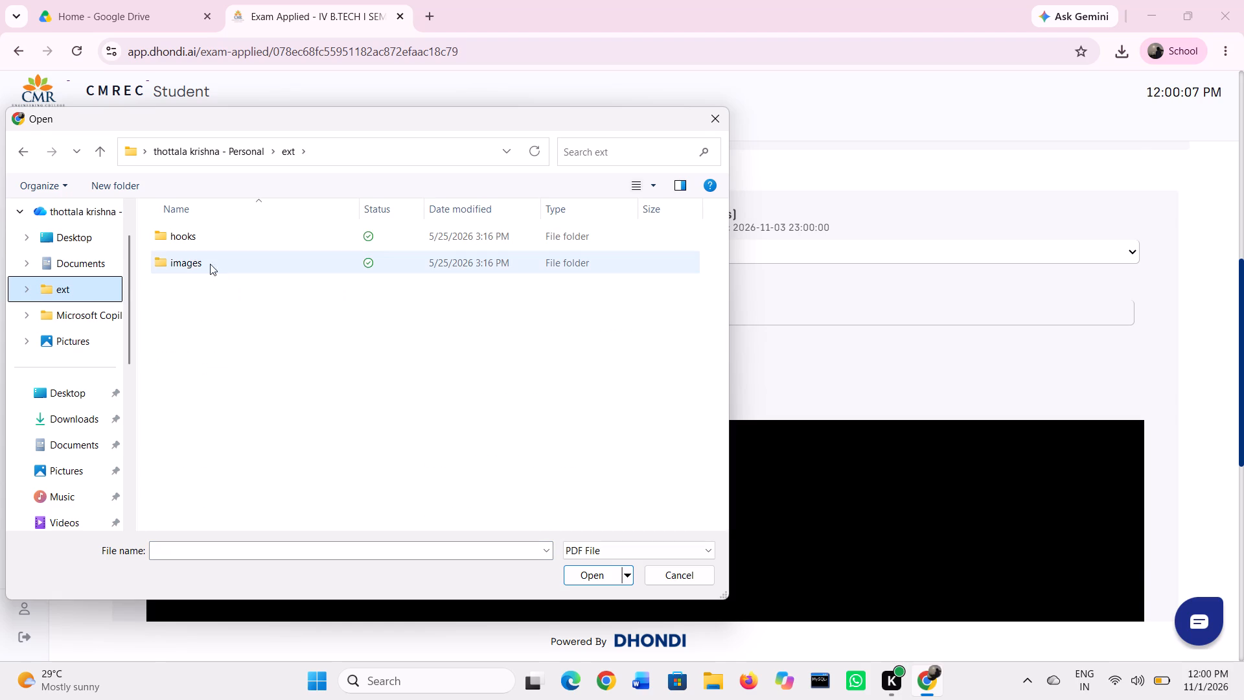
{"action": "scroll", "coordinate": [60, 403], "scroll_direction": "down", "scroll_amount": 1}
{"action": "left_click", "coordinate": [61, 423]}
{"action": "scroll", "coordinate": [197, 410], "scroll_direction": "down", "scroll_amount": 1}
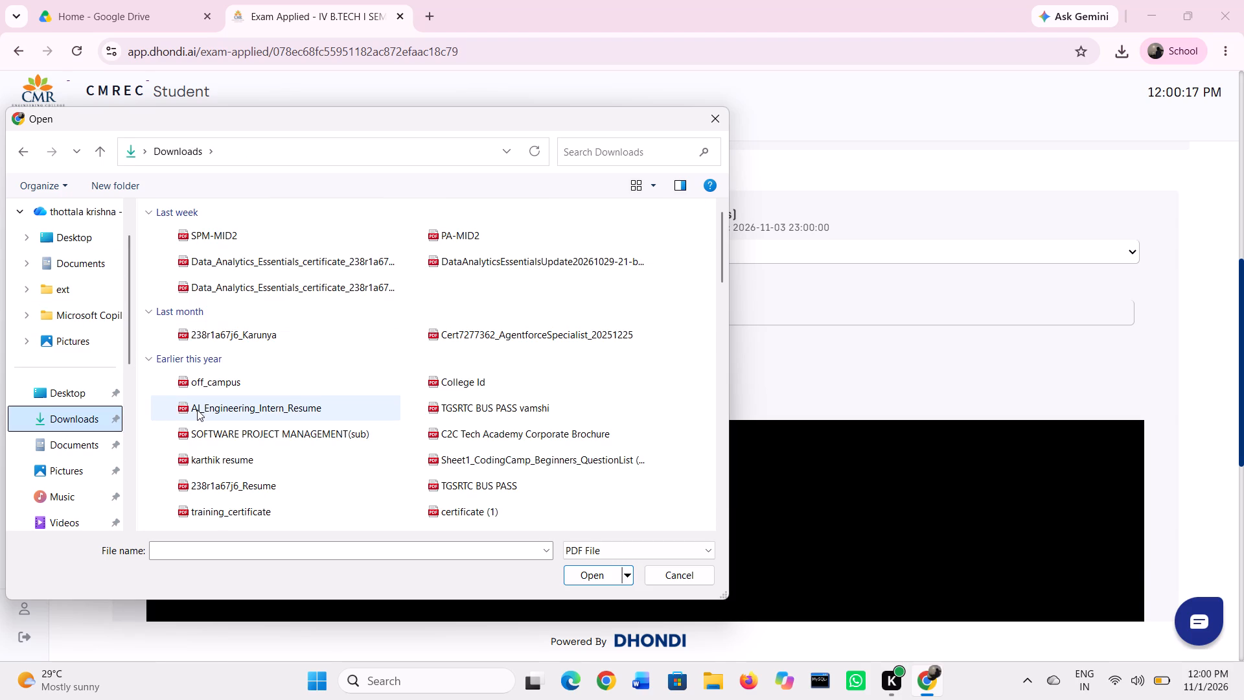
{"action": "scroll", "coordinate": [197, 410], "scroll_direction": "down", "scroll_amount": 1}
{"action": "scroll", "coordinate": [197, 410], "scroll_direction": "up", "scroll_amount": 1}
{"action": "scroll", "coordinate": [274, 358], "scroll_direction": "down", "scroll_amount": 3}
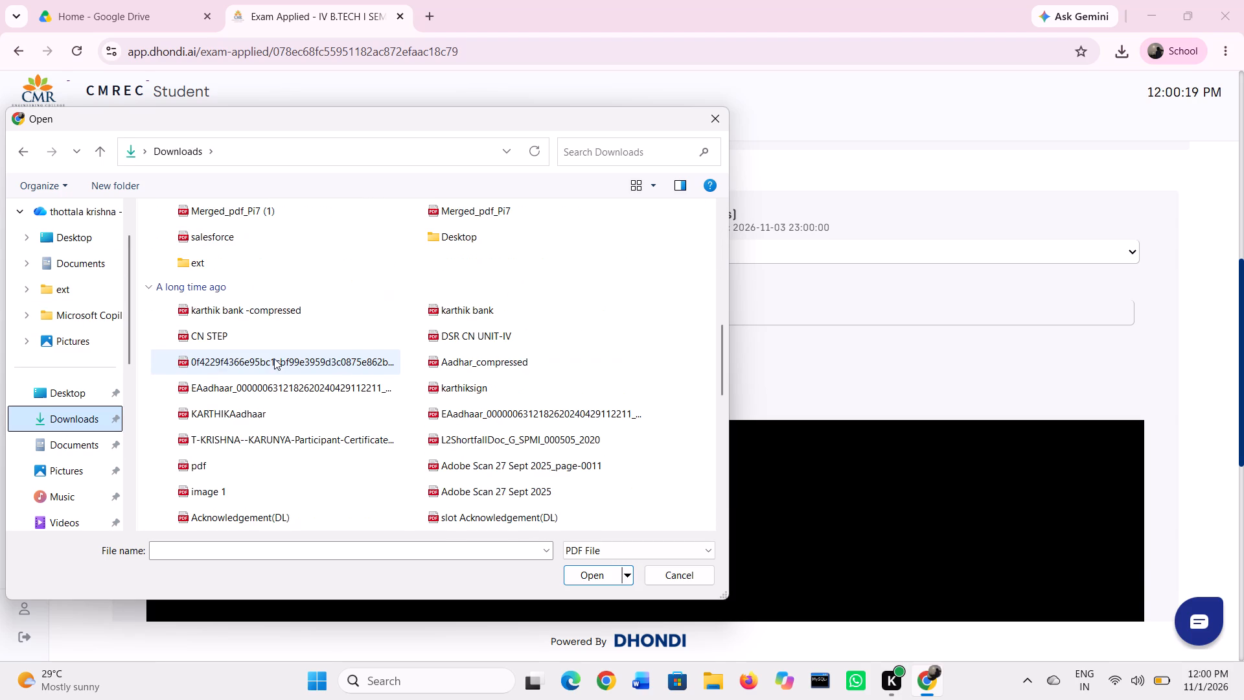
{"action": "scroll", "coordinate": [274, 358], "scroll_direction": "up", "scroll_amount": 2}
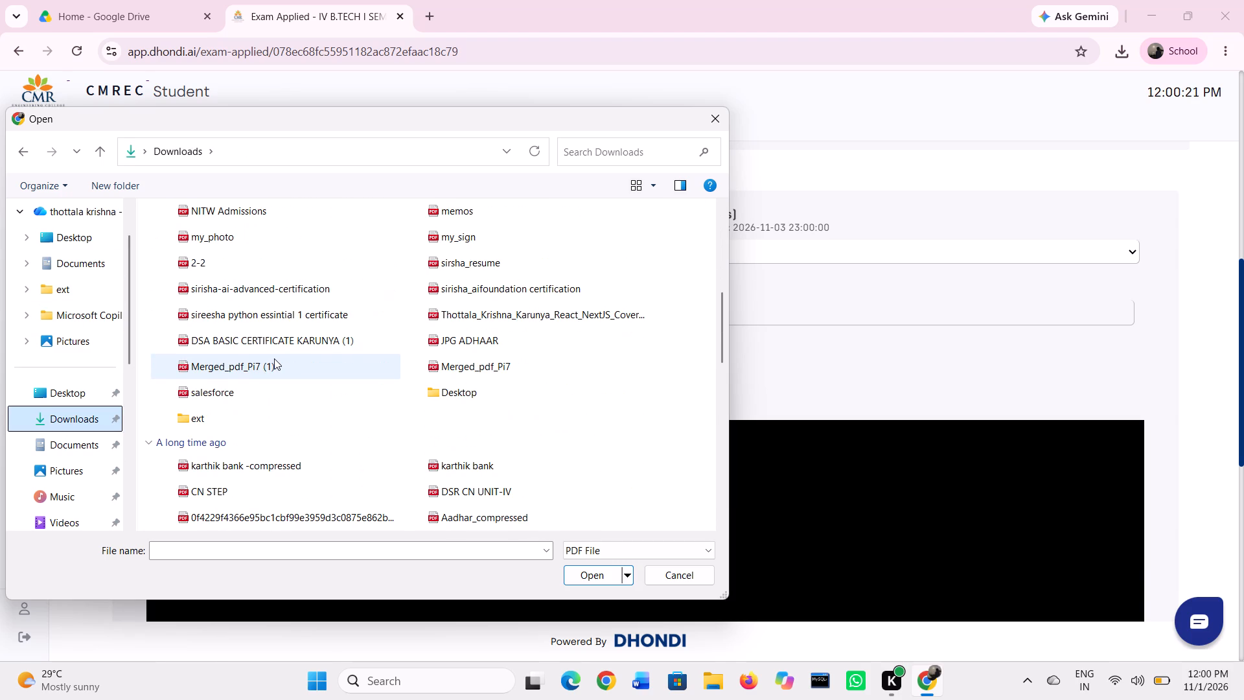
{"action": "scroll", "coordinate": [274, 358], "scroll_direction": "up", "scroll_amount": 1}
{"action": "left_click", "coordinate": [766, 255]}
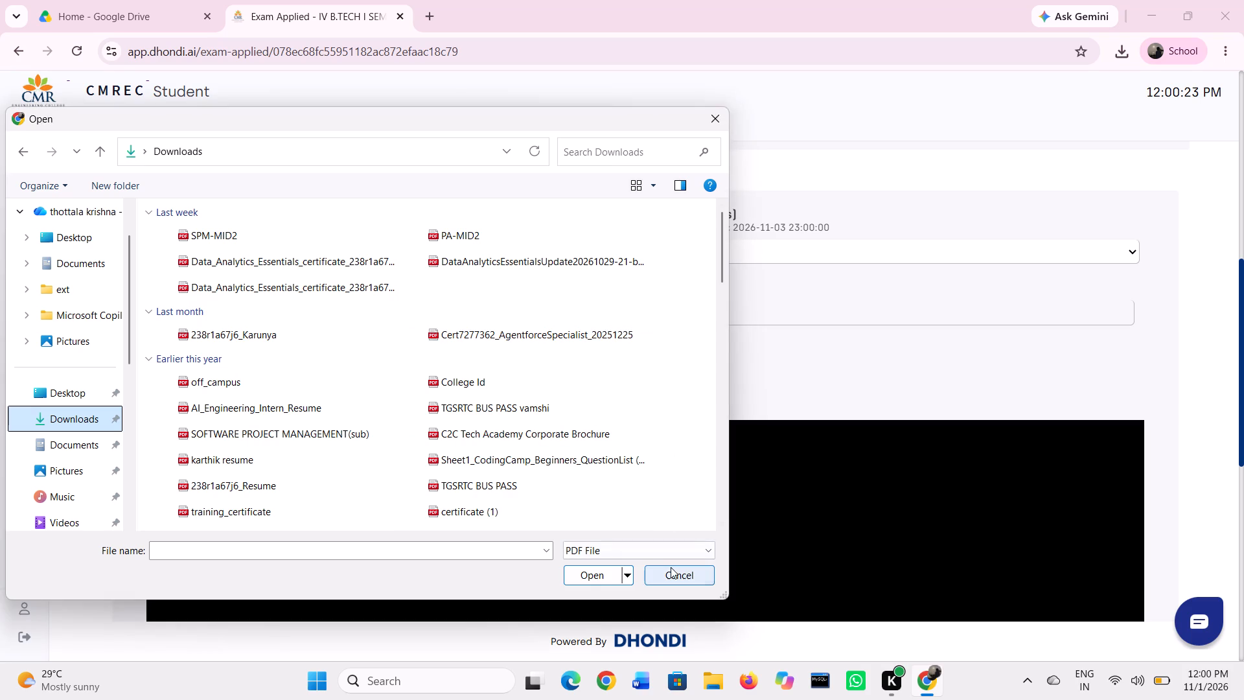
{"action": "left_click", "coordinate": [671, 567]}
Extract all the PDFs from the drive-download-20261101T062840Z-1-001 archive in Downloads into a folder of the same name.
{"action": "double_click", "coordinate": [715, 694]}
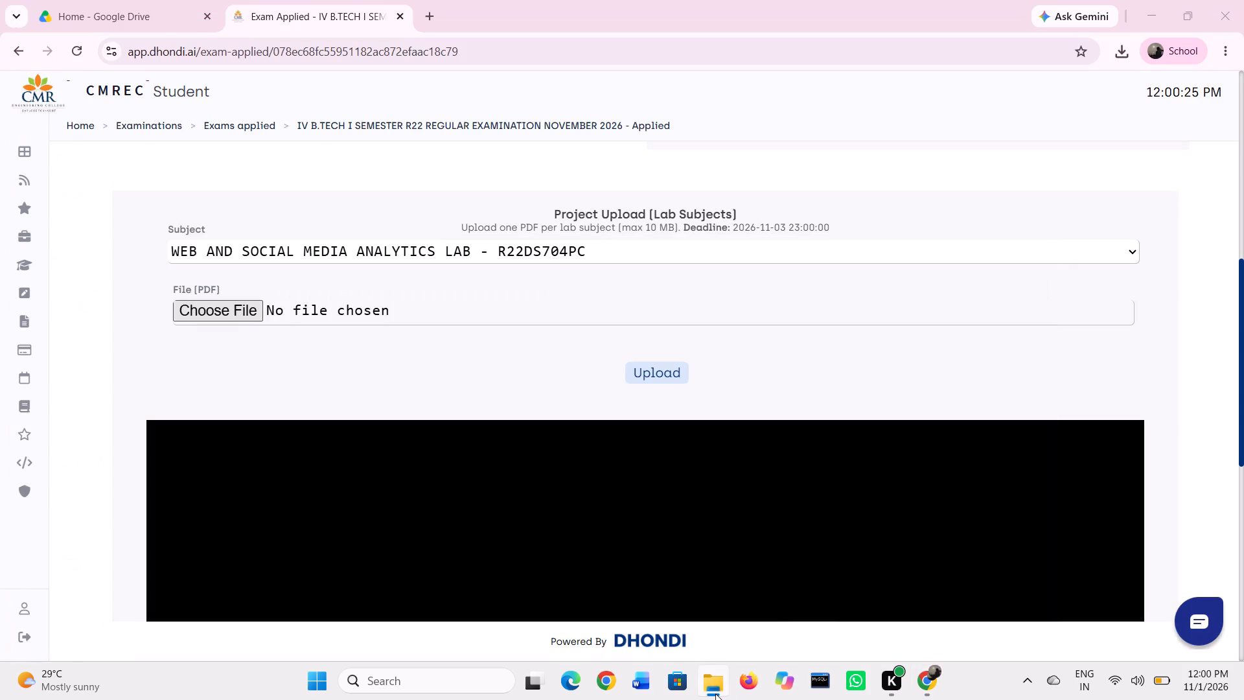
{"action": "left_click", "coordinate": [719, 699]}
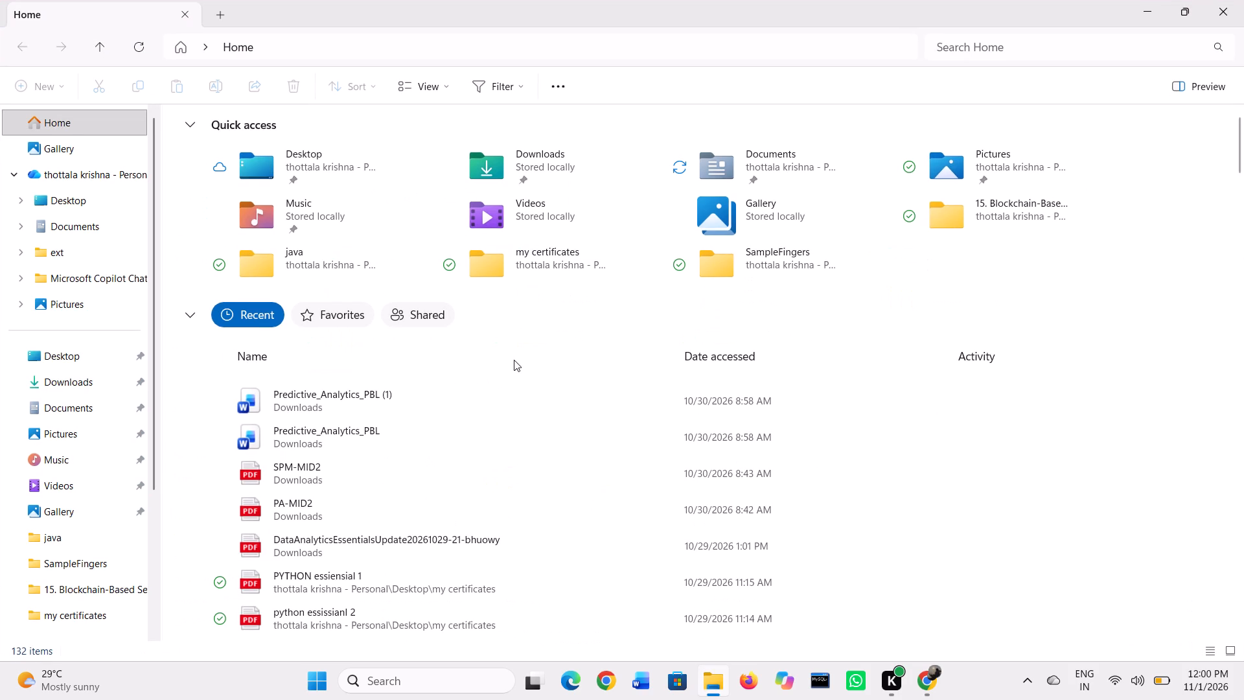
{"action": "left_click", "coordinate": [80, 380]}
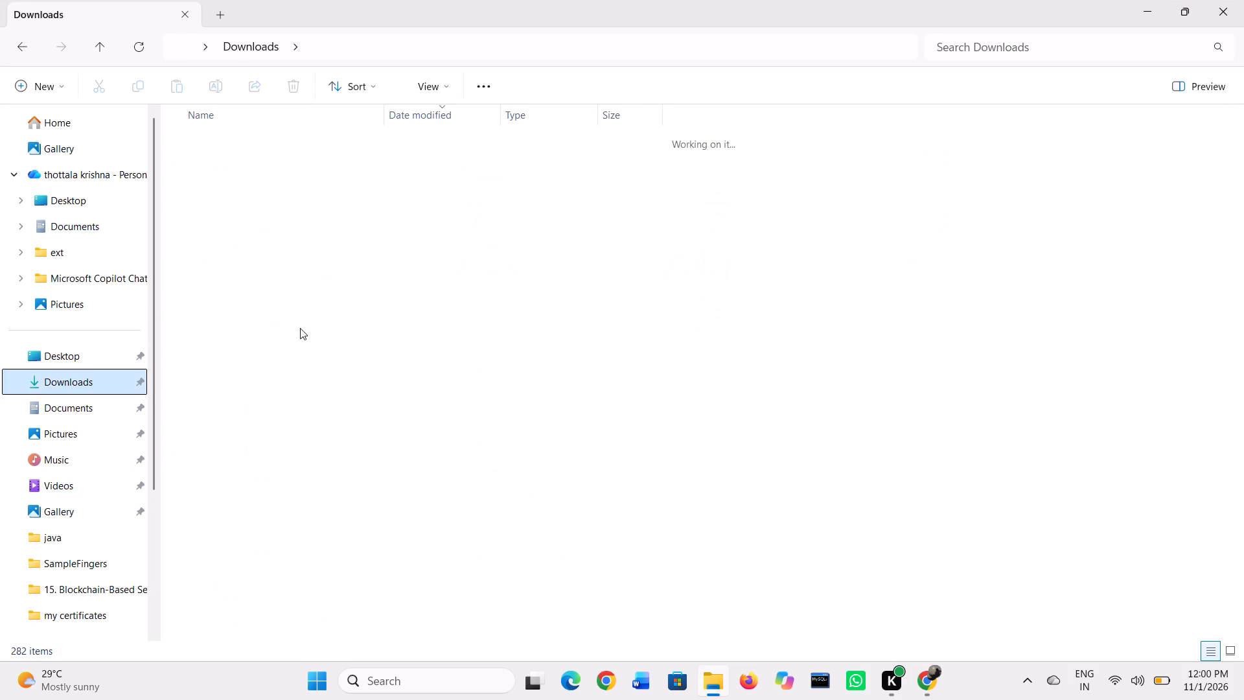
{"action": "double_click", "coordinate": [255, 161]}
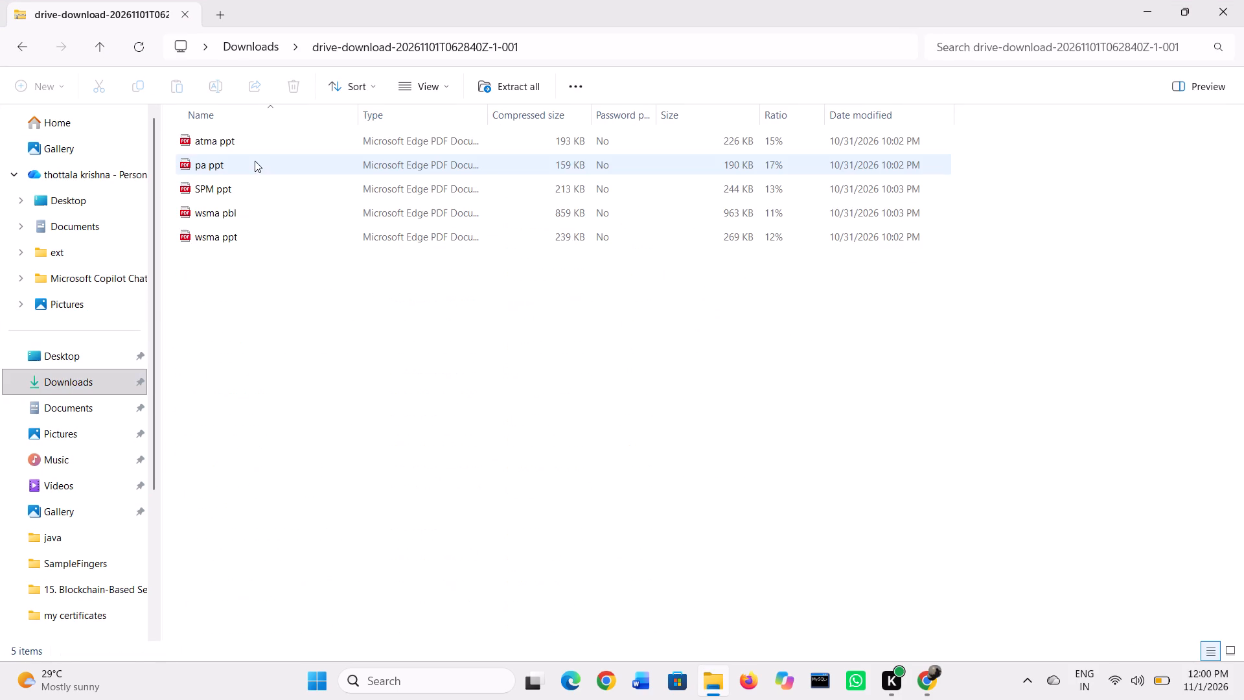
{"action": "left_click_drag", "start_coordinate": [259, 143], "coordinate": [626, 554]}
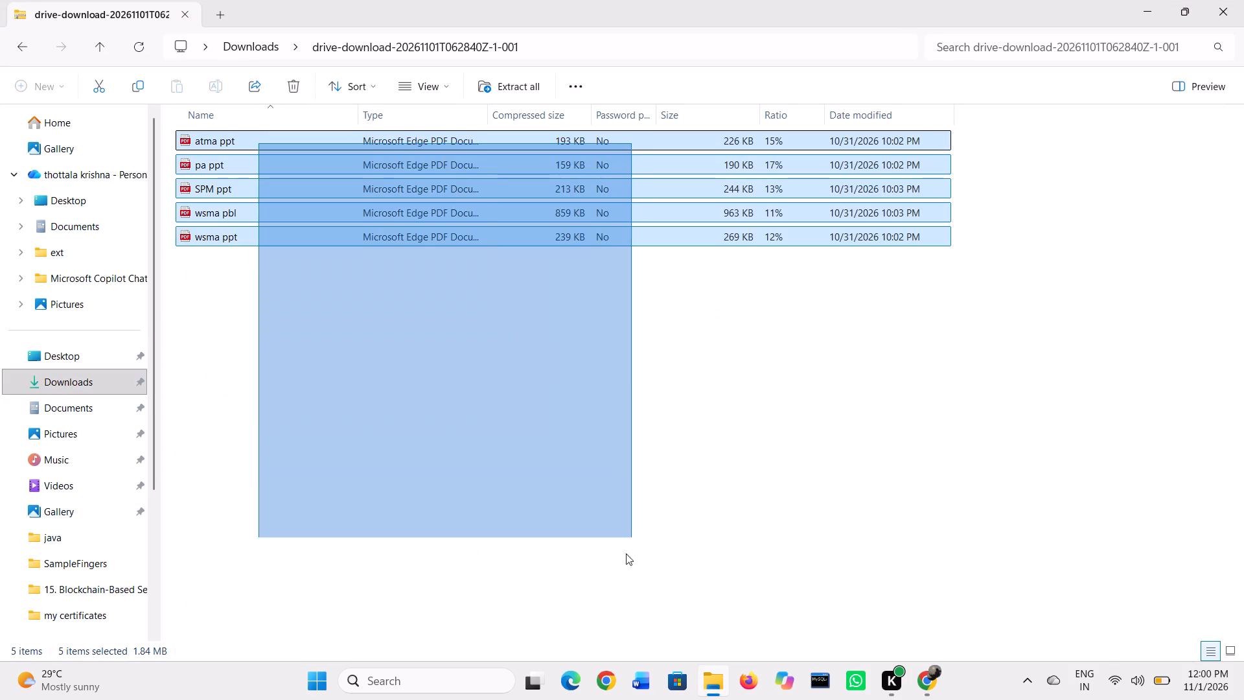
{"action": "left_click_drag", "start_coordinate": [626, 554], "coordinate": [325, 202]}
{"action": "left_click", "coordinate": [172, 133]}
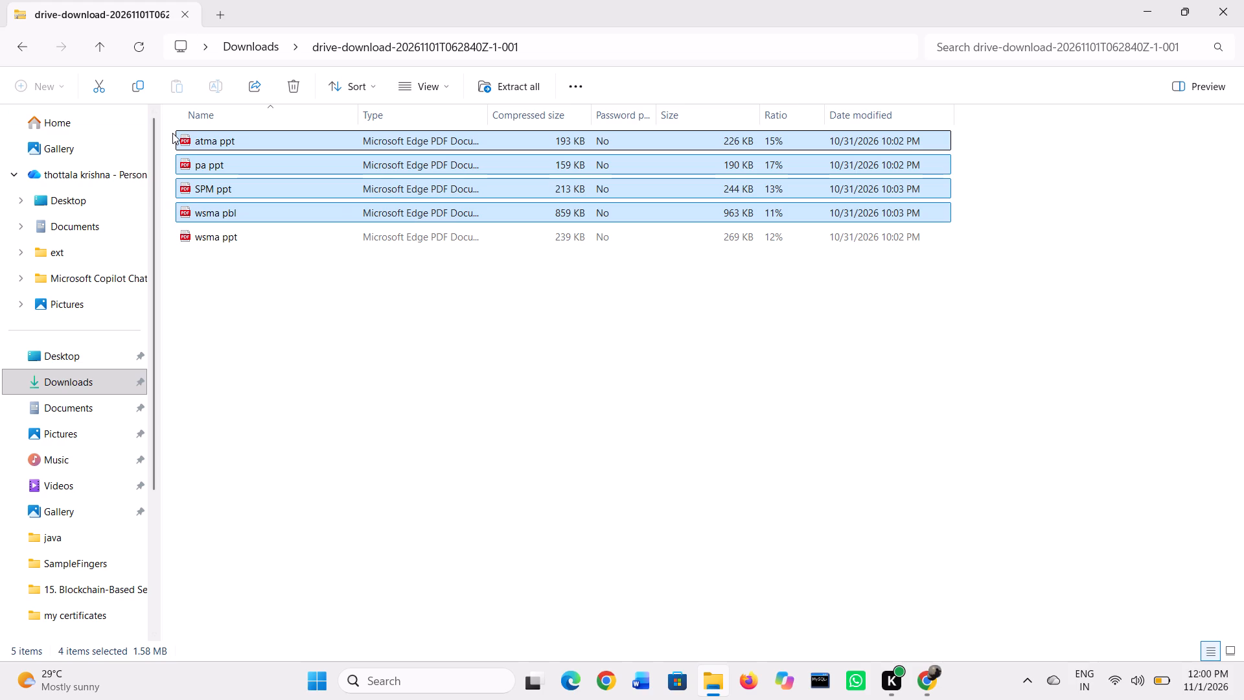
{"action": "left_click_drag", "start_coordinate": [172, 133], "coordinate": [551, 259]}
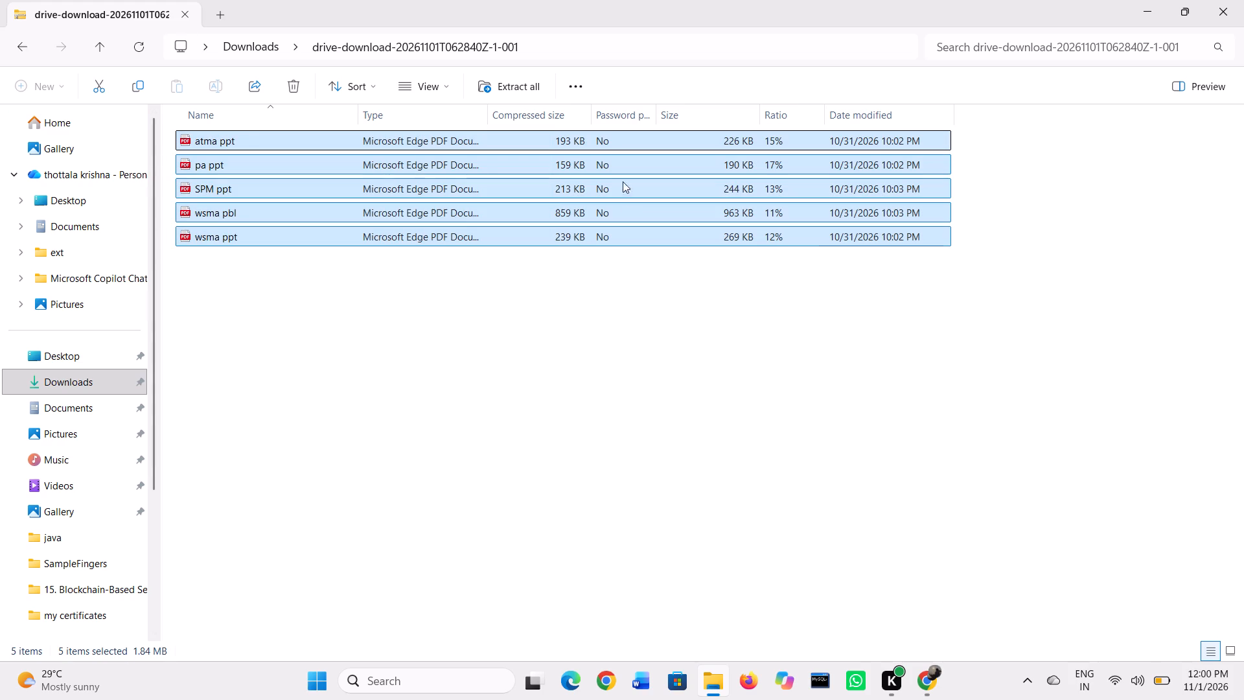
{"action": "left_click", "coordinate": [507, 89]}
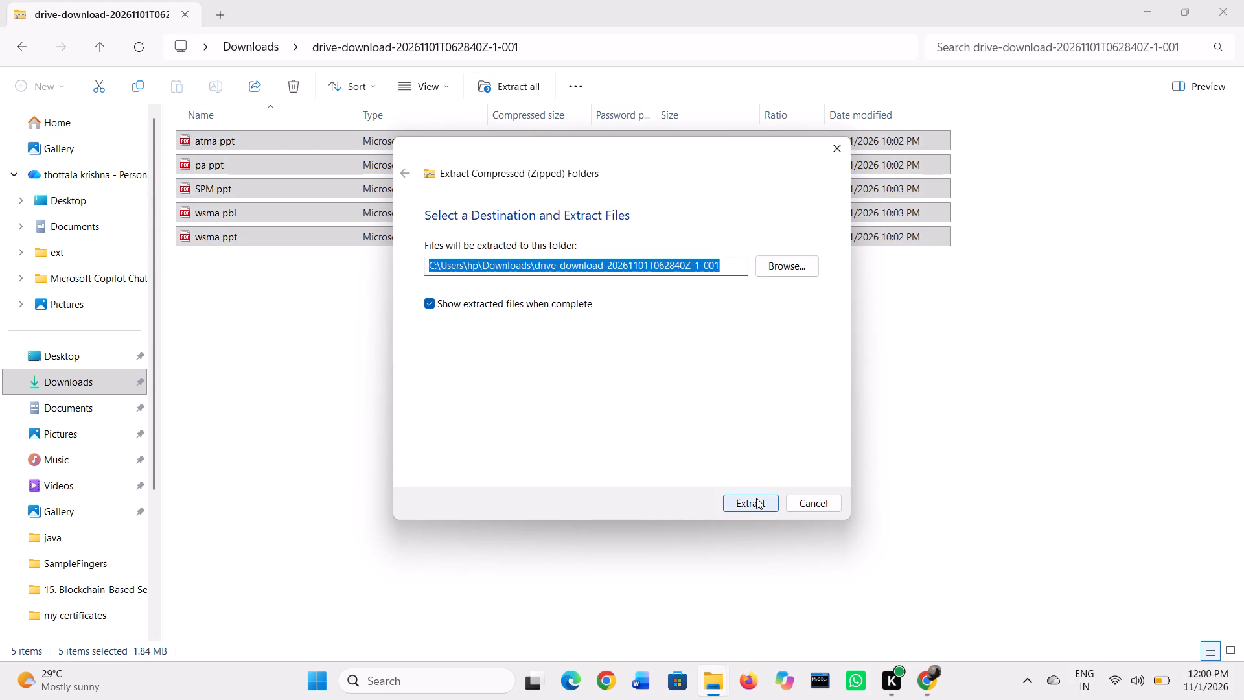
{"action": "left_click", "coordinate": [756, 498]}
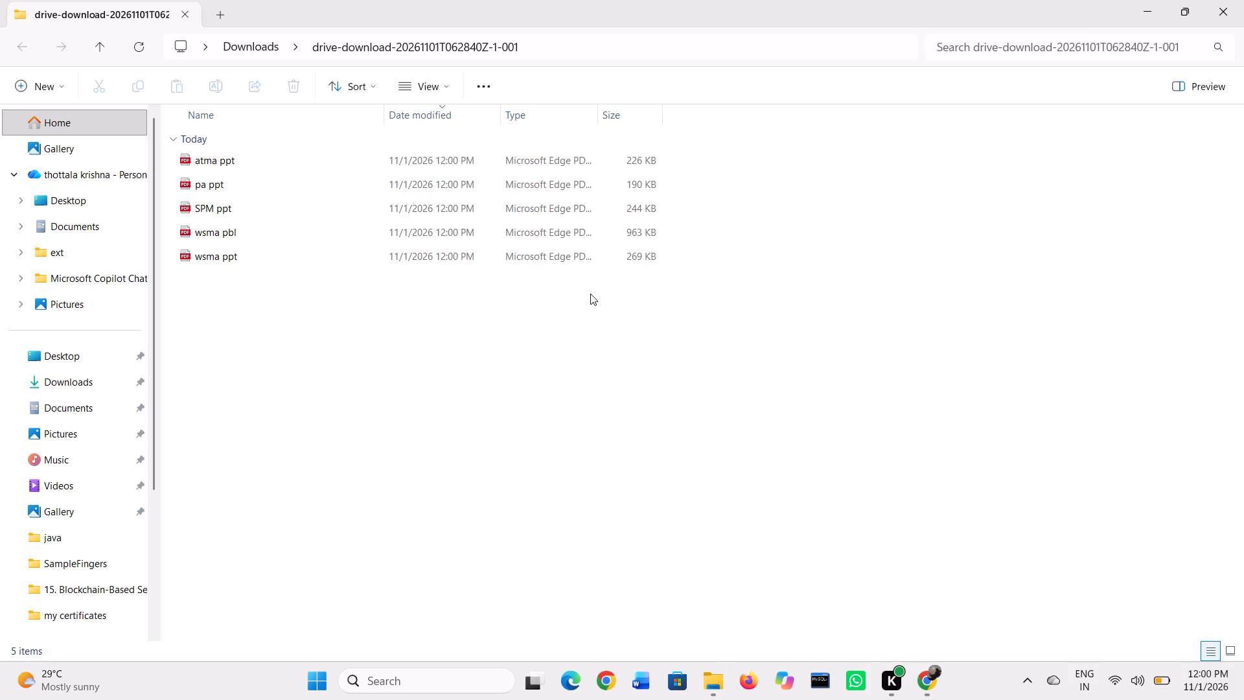
Delete both the extracted drive-download folder and its zip archive from Downloads.
{"action": "left_click", "coordinate": [319, 384]}
{"action": "left_click", "coordinate": [238, 44]}
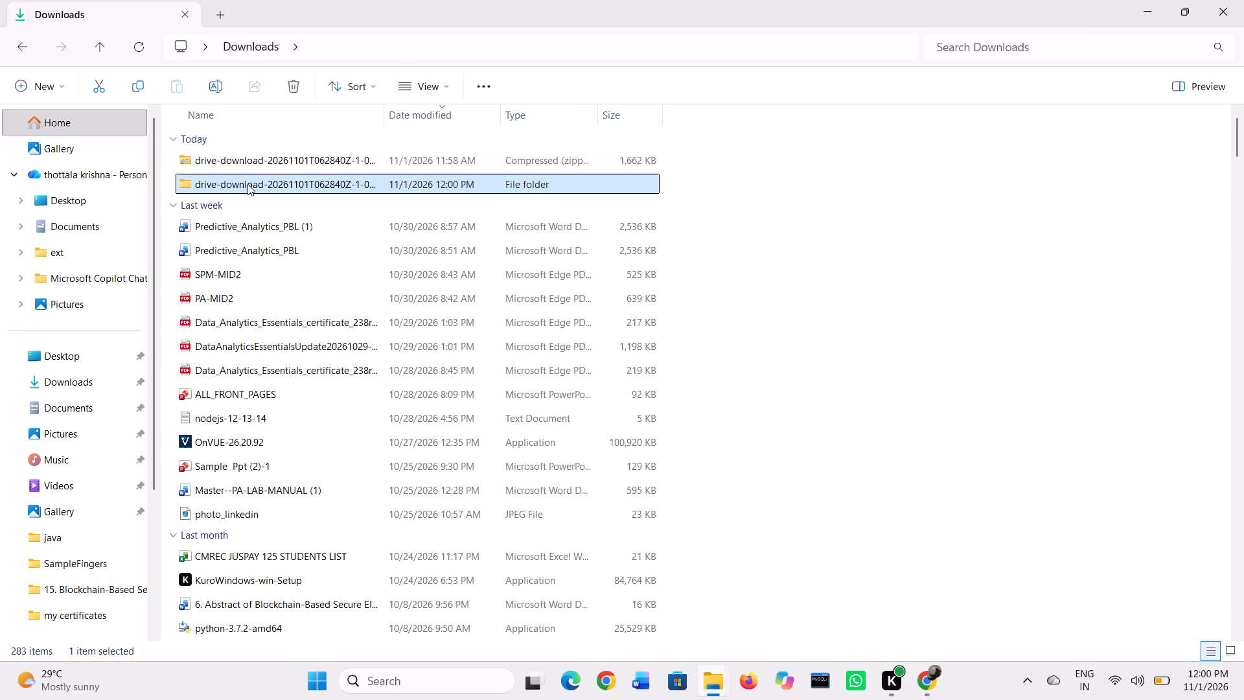
{"action": "left_click", "coordinate": [262, 182]}
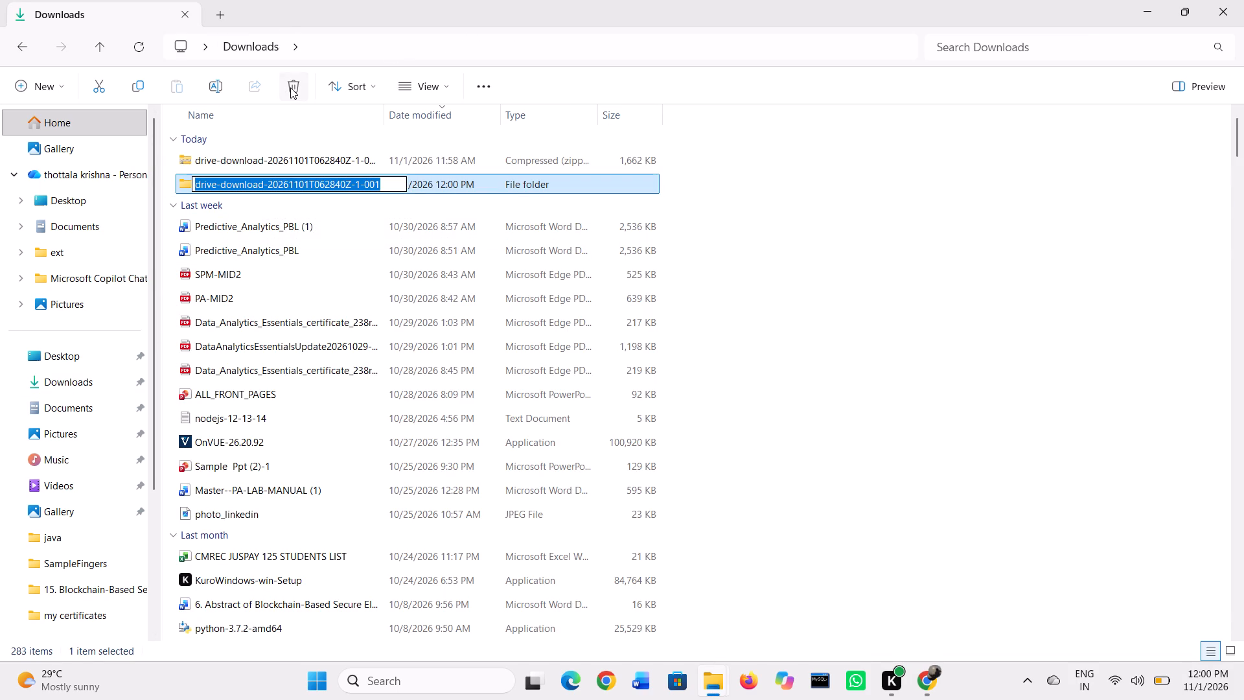
{"action": "left_click", "coordinate": [290, 87]}
{"action": "left_click", "coordinate": [267, 163]}
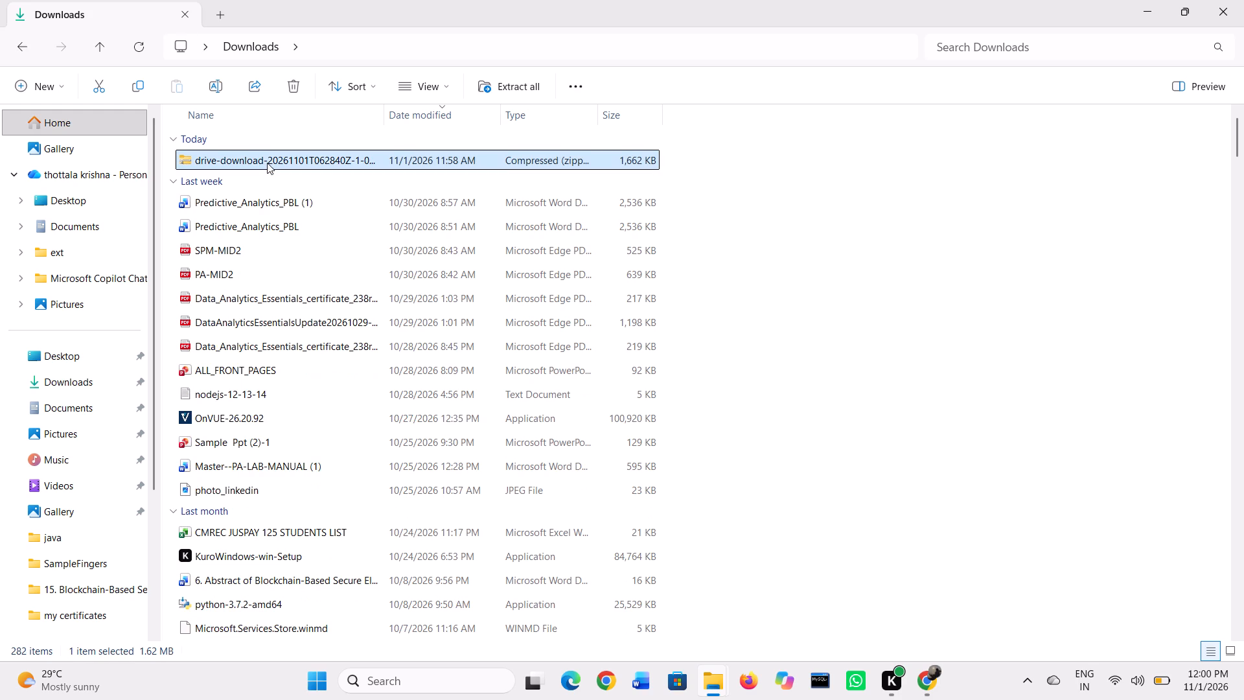
{"action": "left_click", "coordinate": [292, 86]}
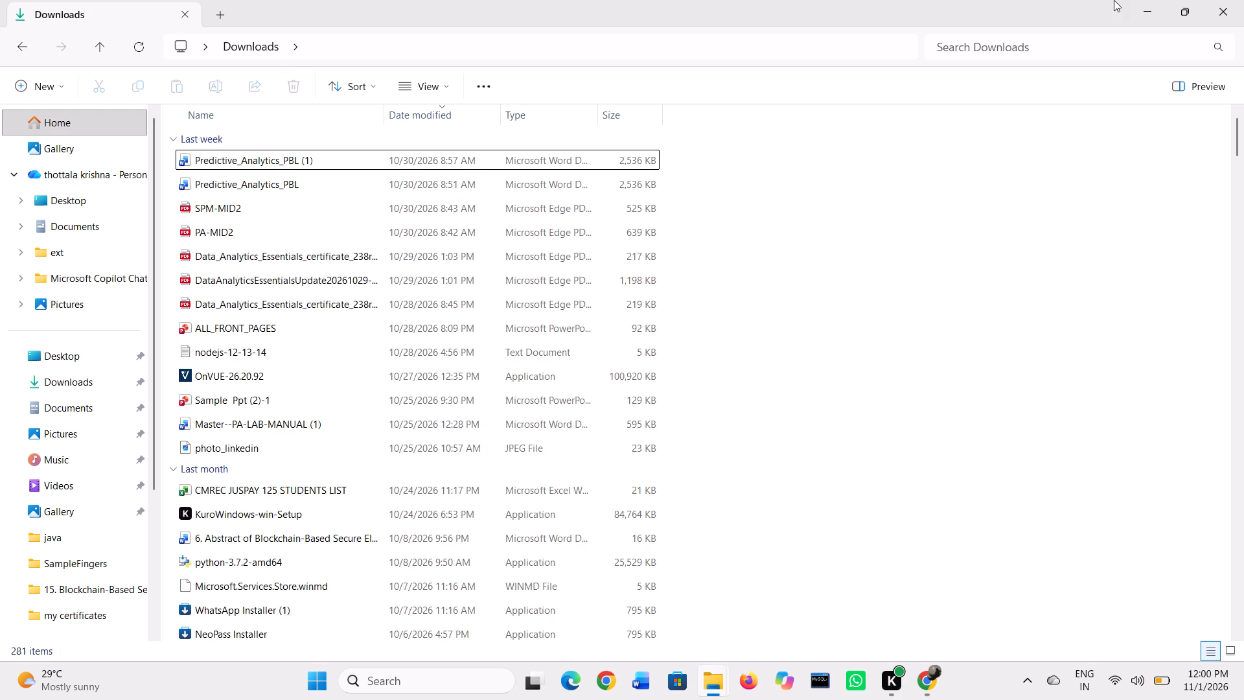
{"action": "left_click", "coordinate": [1127, 5]}
{"action": "left_click", "coordinate": [1135, 5]}
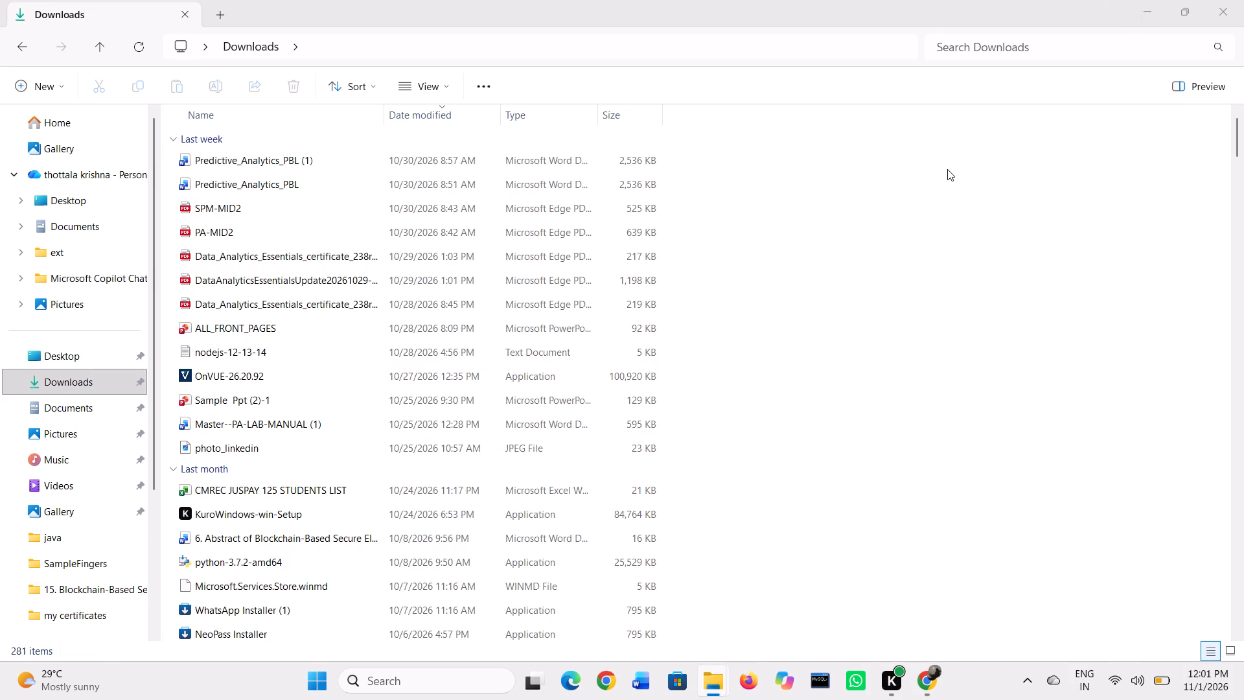
Download wsma pbl.pdf on its own from Google Drive and dismiss the notifications request.
{"action": "scroll", "coordinate": [947, 169], "scroll_direction": "up", "scroll_amount": 1}
{"action": "left_click", "coordinate": [917, 587]}
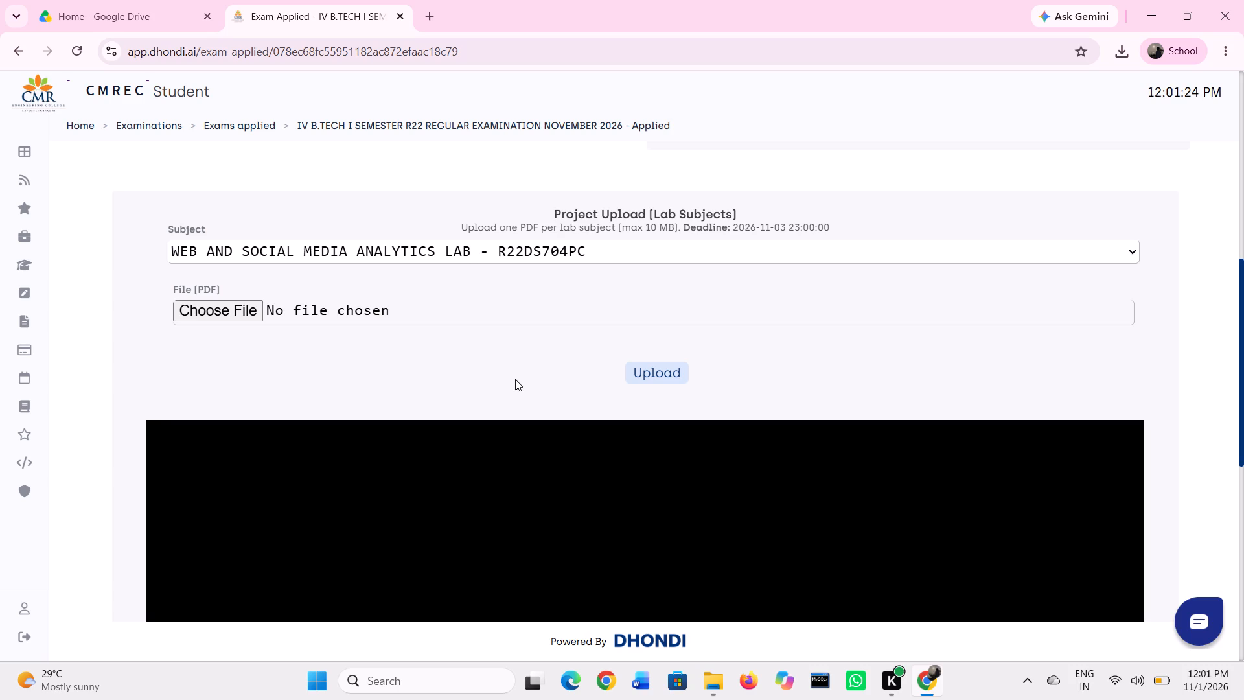
{"action": "left_click", "coordinate": [180, 18]}
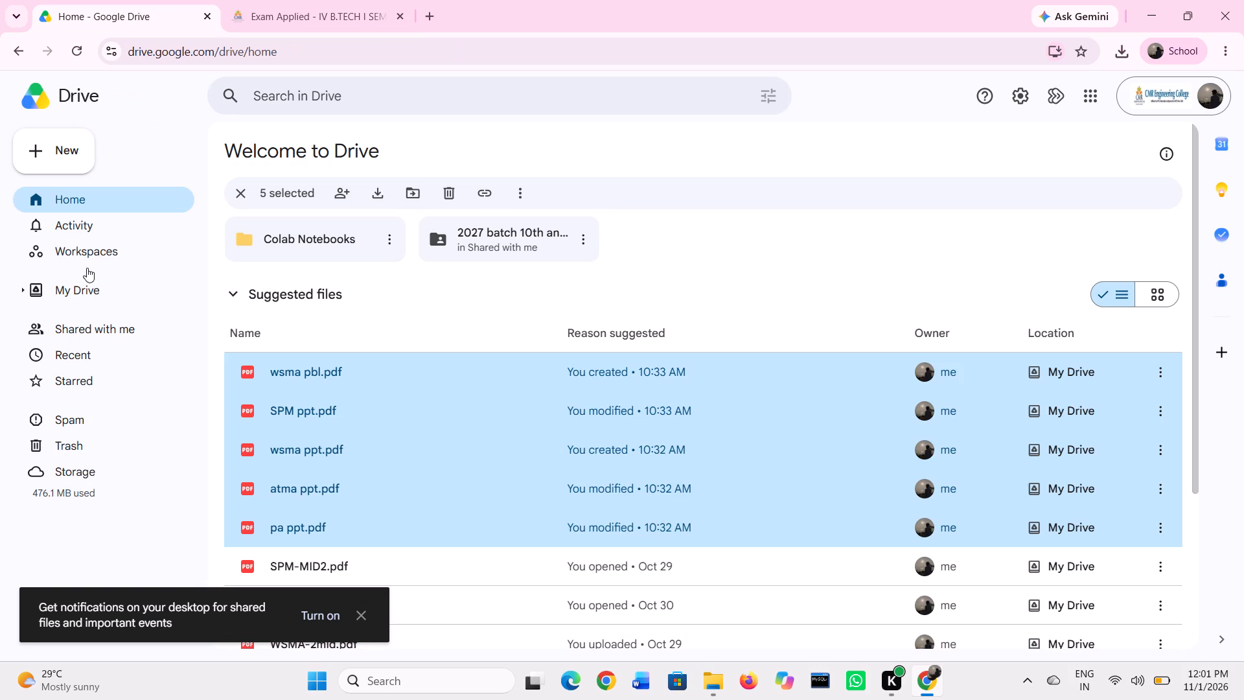
{"action": "left_click", "coordinate": [313, 387]}
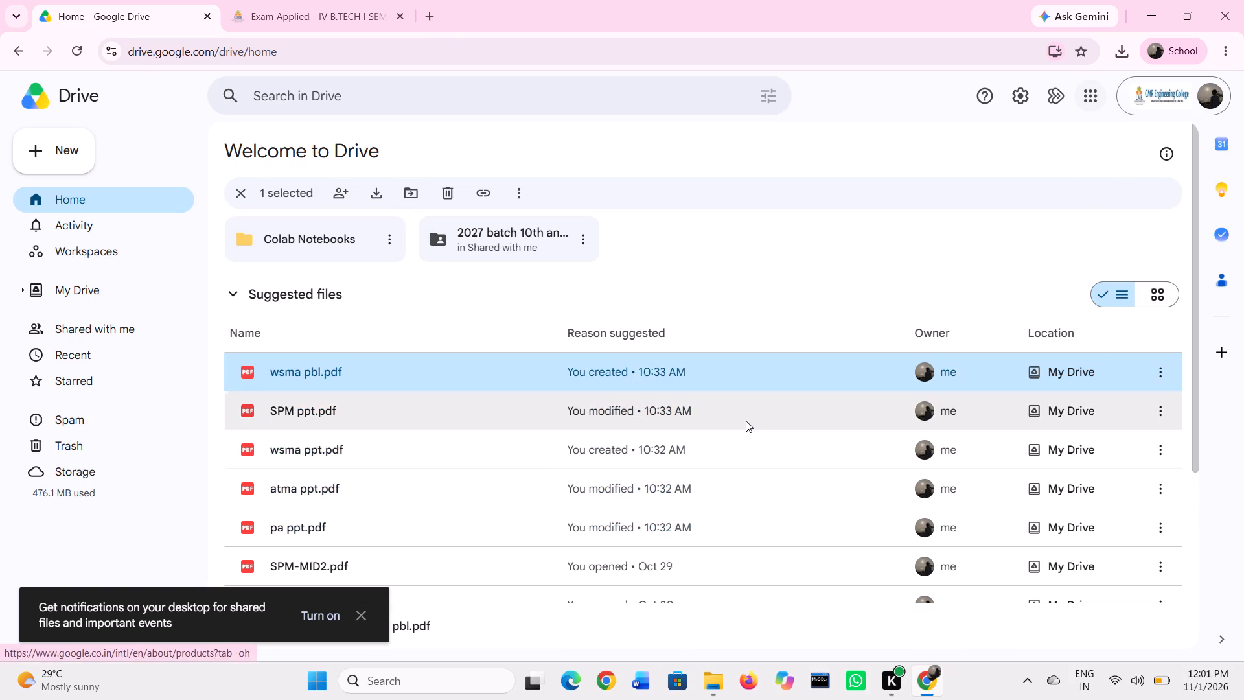
{"action": "left_click", "coordinate": [373, 191]}
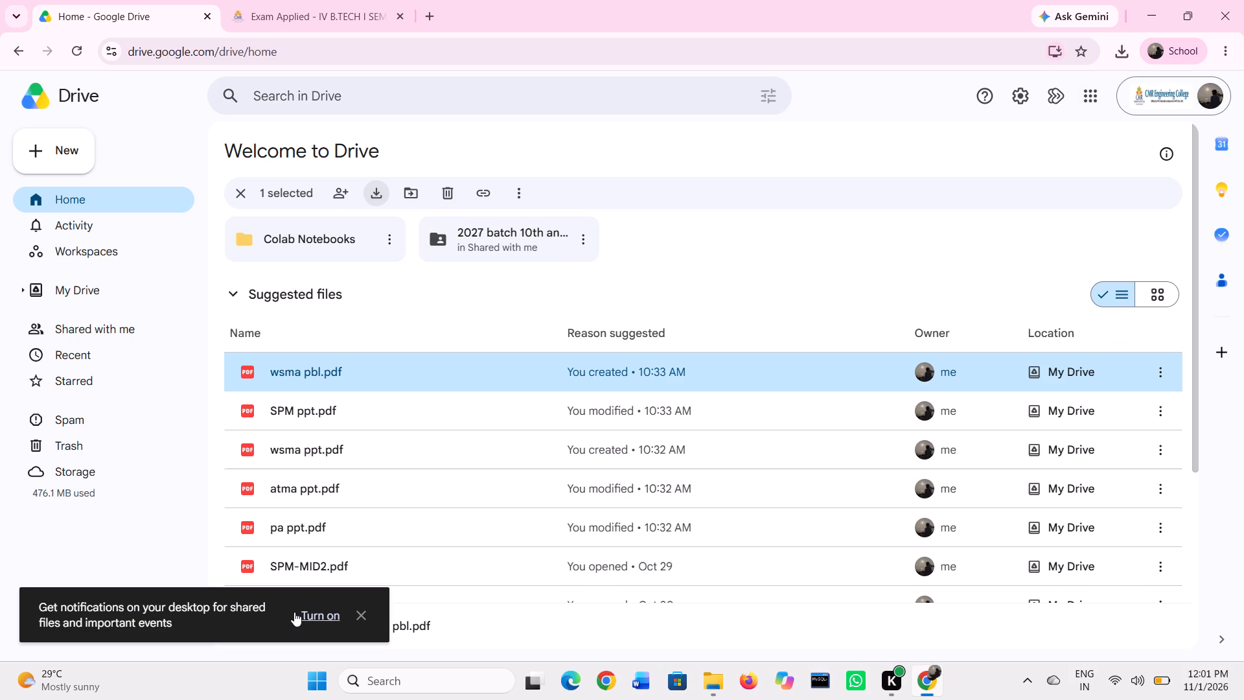
{"action": "left_click", "coordinate": [308, 611]}
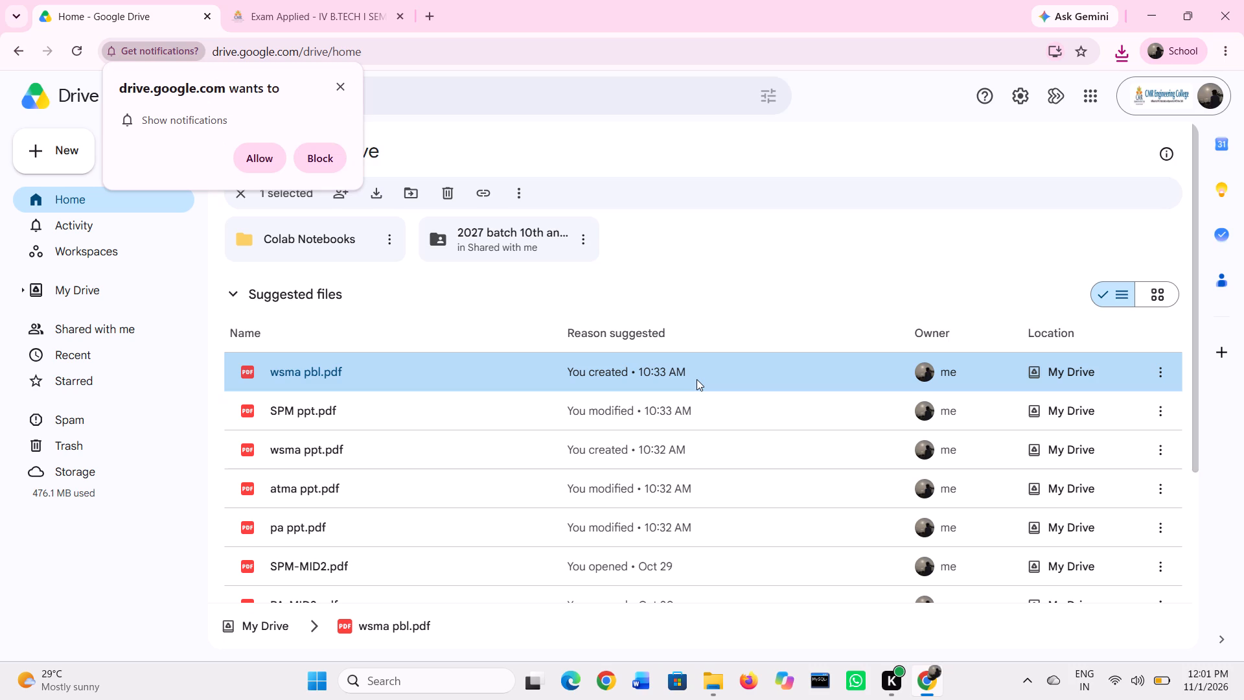
{"action": "left_click", "coordinate": [1114, 55]}
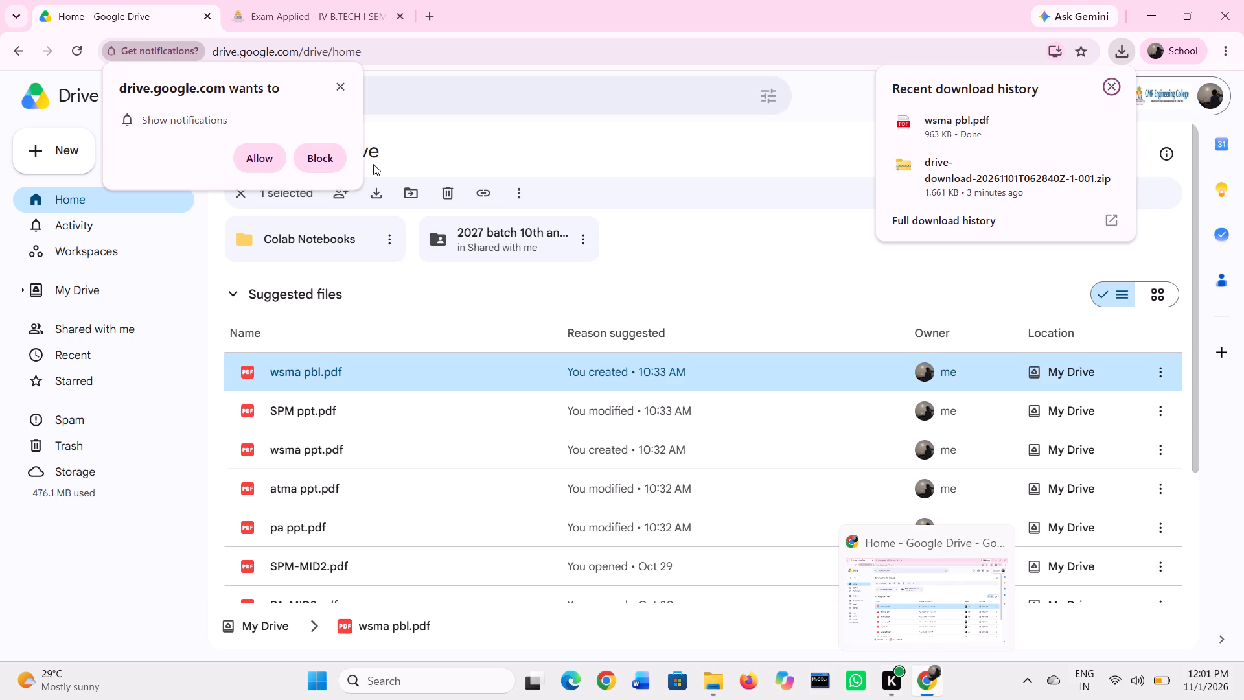
{"action": "left_click", "coordinate": [342, 89]}
Switch to the DHONDI exam page and upload wsma pbl.pdf from Downloads as the Web and Social Media Analytics Lab project.
{"action": "left_click", "coordinate": [318, 24]}
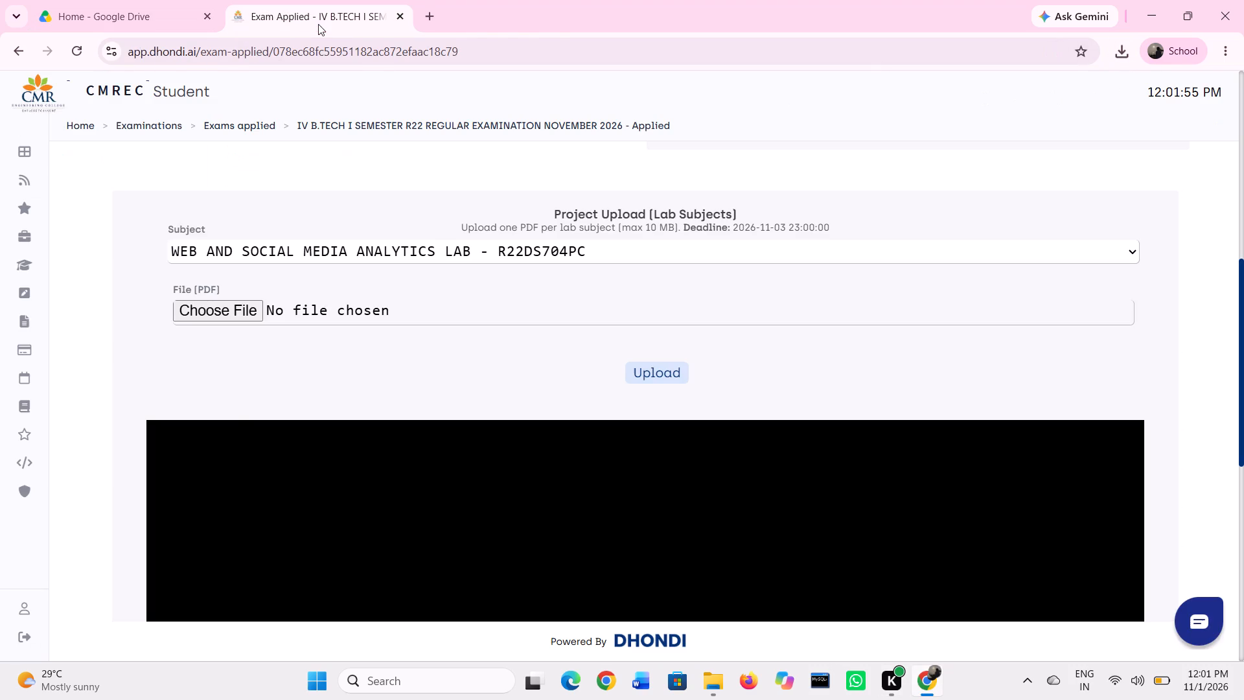
{"action": "left_click", "coordinate": [241, 310]}
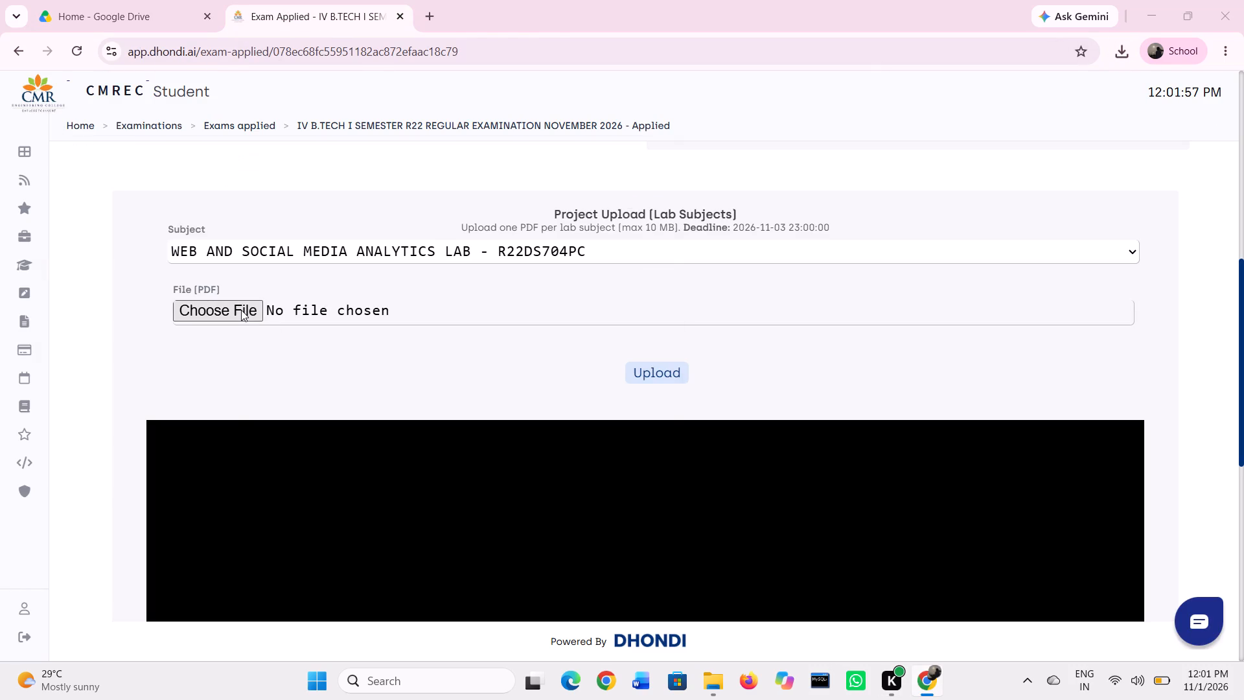
{"action": "left_click", "coordinate": [227, 240]}
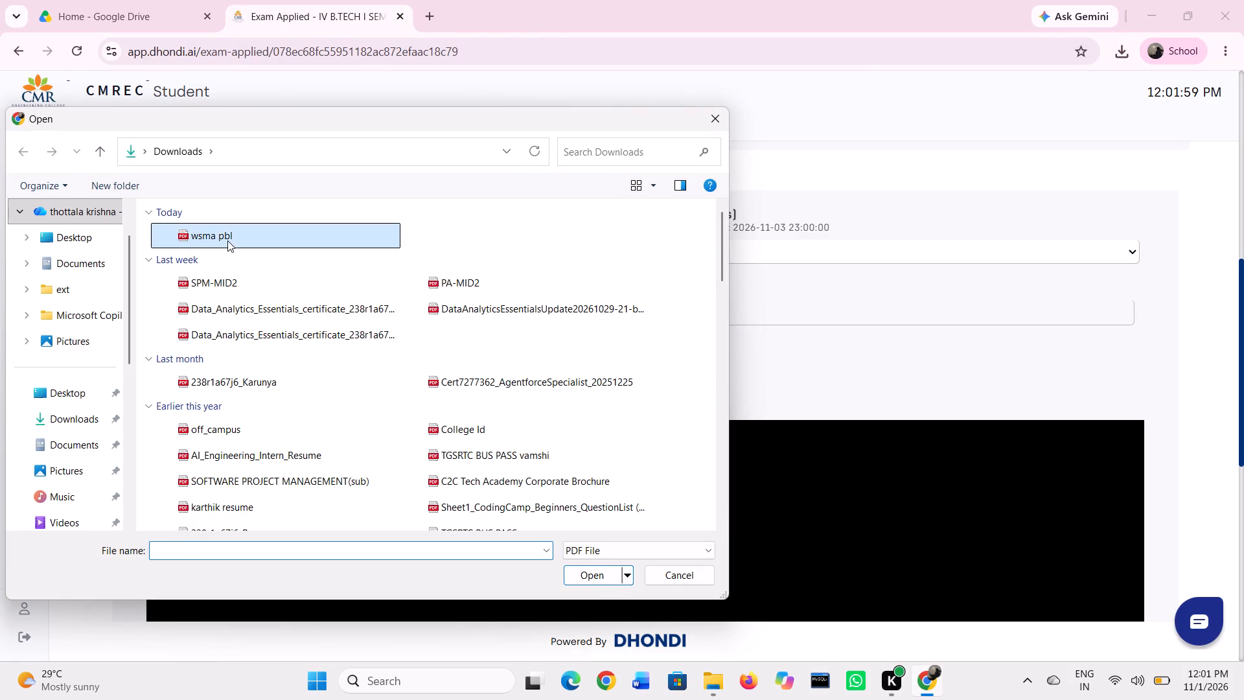
{"action": "left_click", "coordinate": [577, 571]}
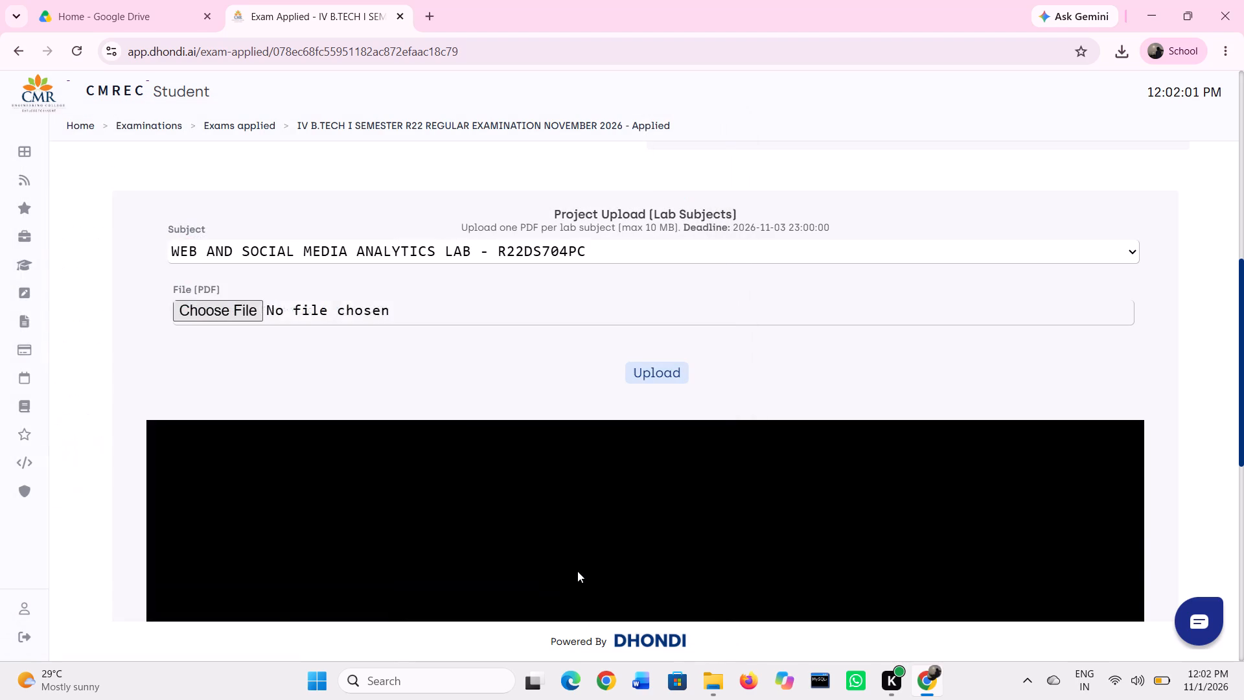
{"action": "left_click", "coordinate": [662, 368]}
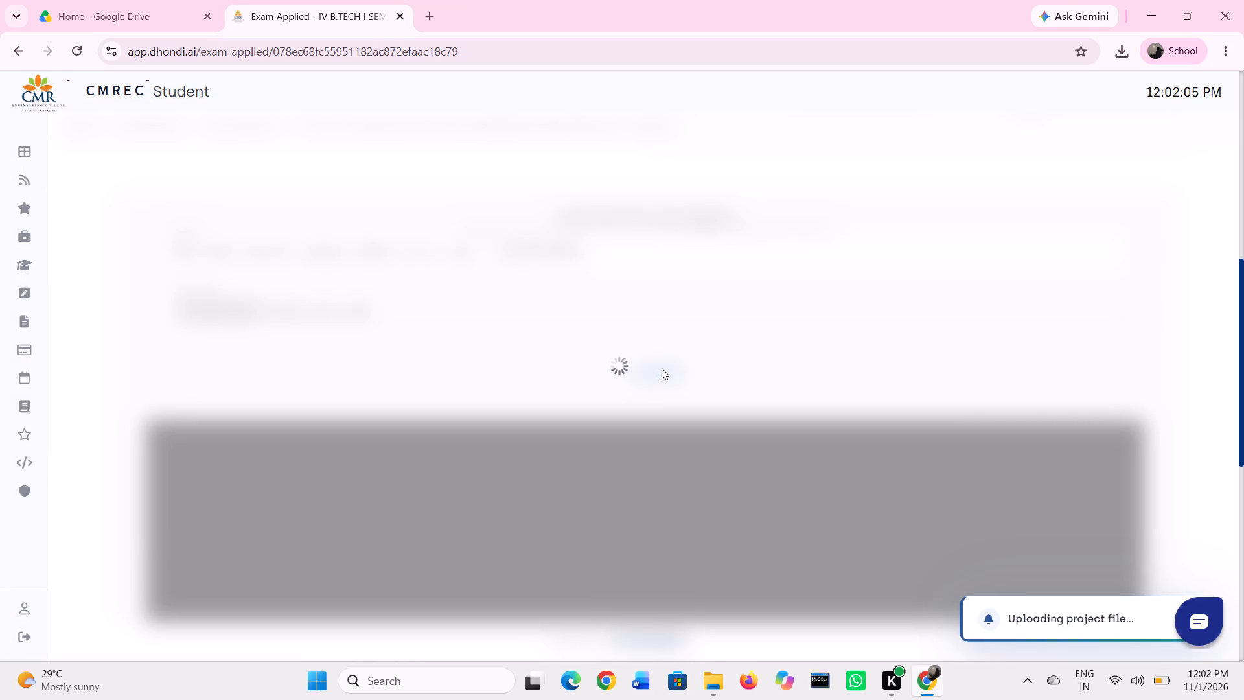
Check the exam page and the WEB AND SOCIAL MEDIA ANALYTICS LAB - R22DS704PC entry in the project upload subjects.
{"action": "scroll", "coordinate": [513, 402], "scroll_direction": "up", "scroll_amount": 2}
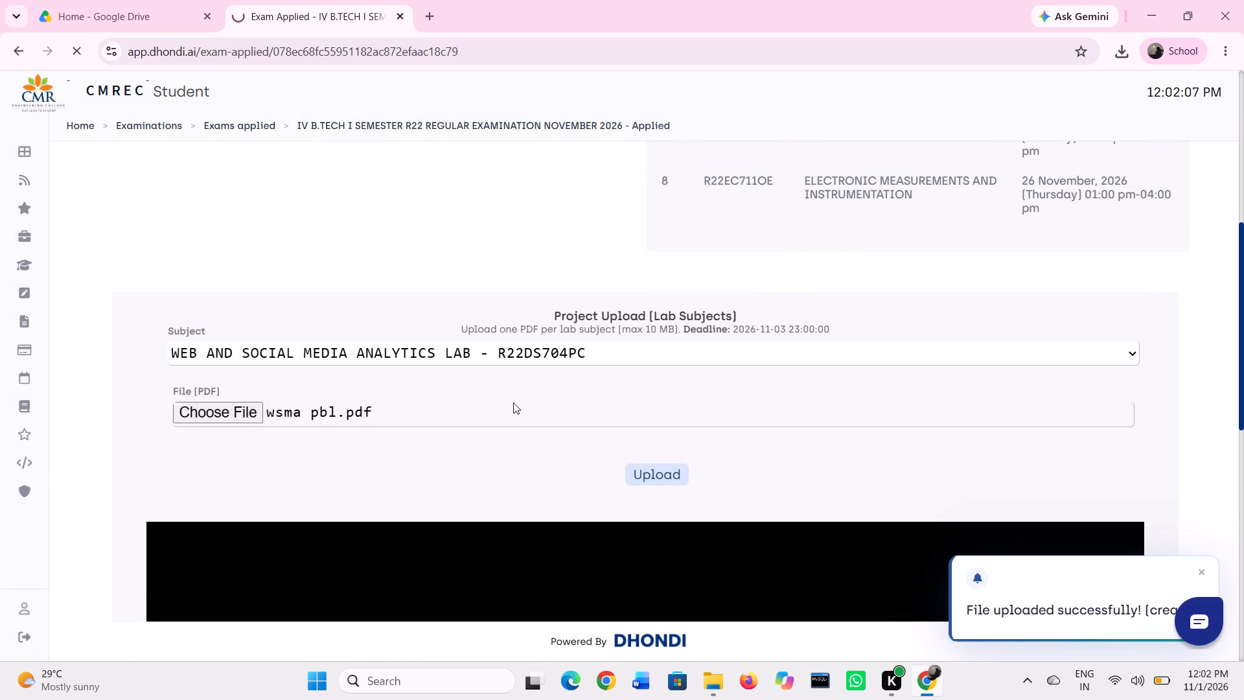
{"action": "scroll", "coordinate": [513, 402], "scroll_direction": "up", "scroll_amount": 4}
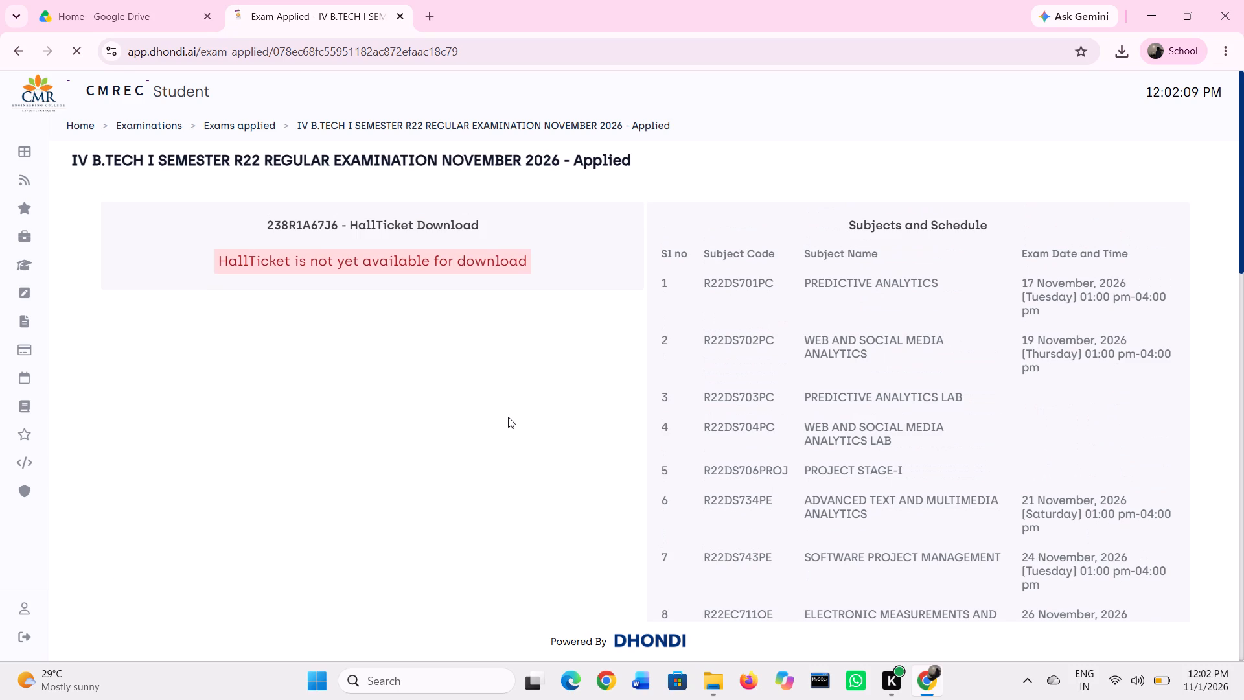
{"action": "scroll", "coordinate": [508, 417], "scroll_direction": "down", "scroll_amount": 5}
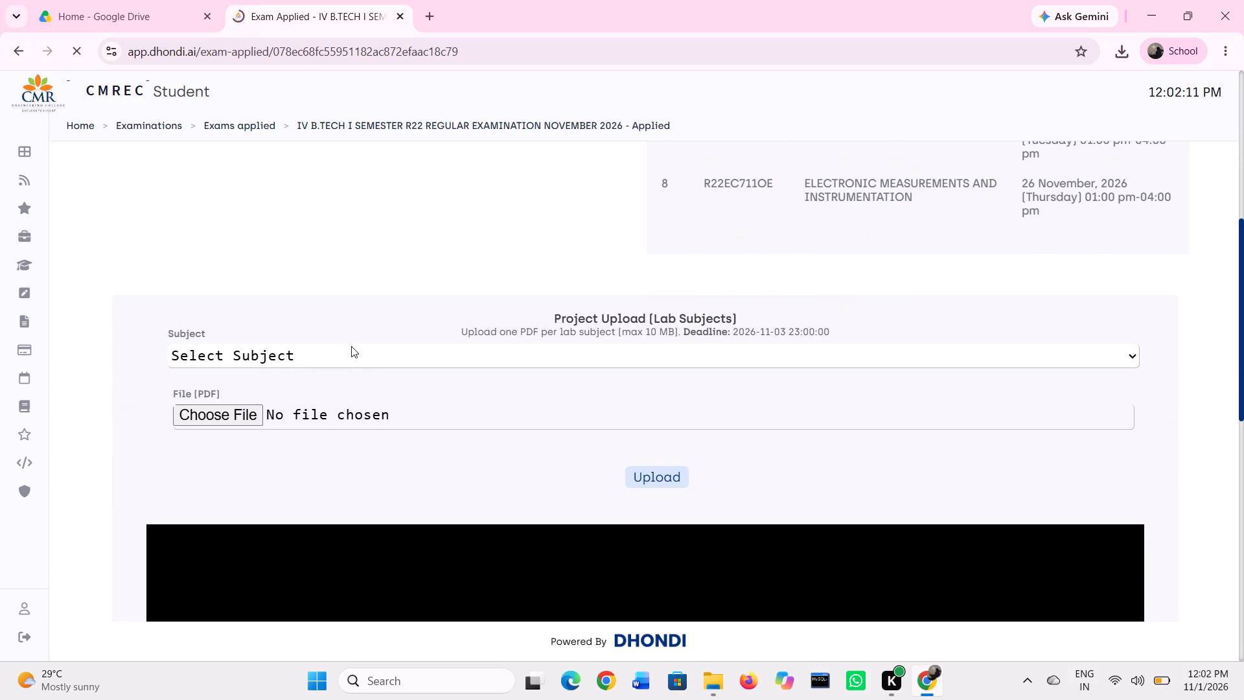
{"action": "left_click", "coordinate": [352, 349]}
{"action": "left_click", "coordinate": [343, 427]}
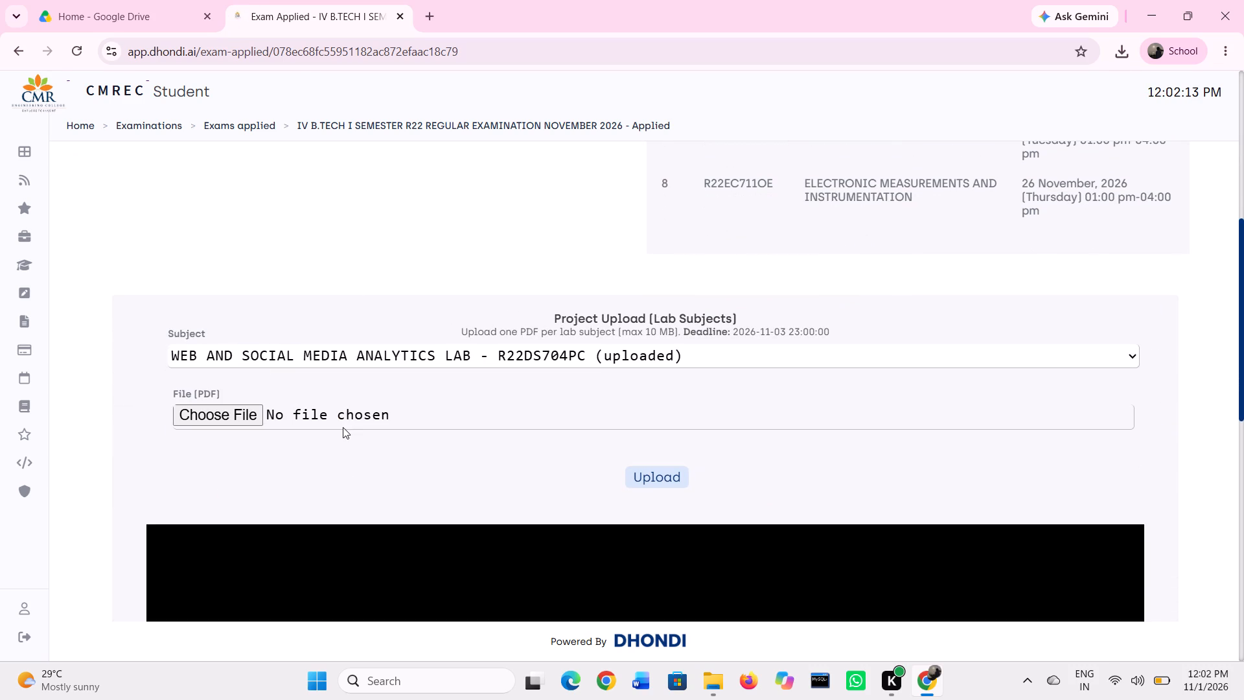
{"action": "left_click", "coordinate": [364, 365]}
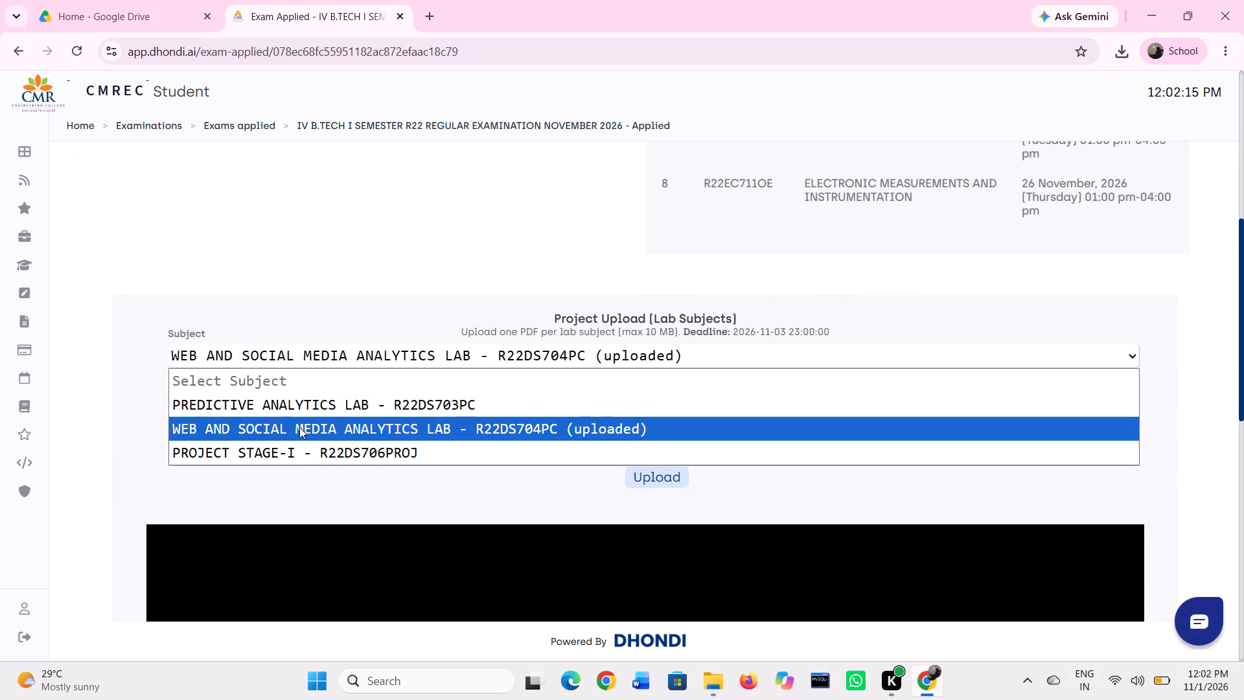
{"action": "left_click", "coordinate": [304, 364]}
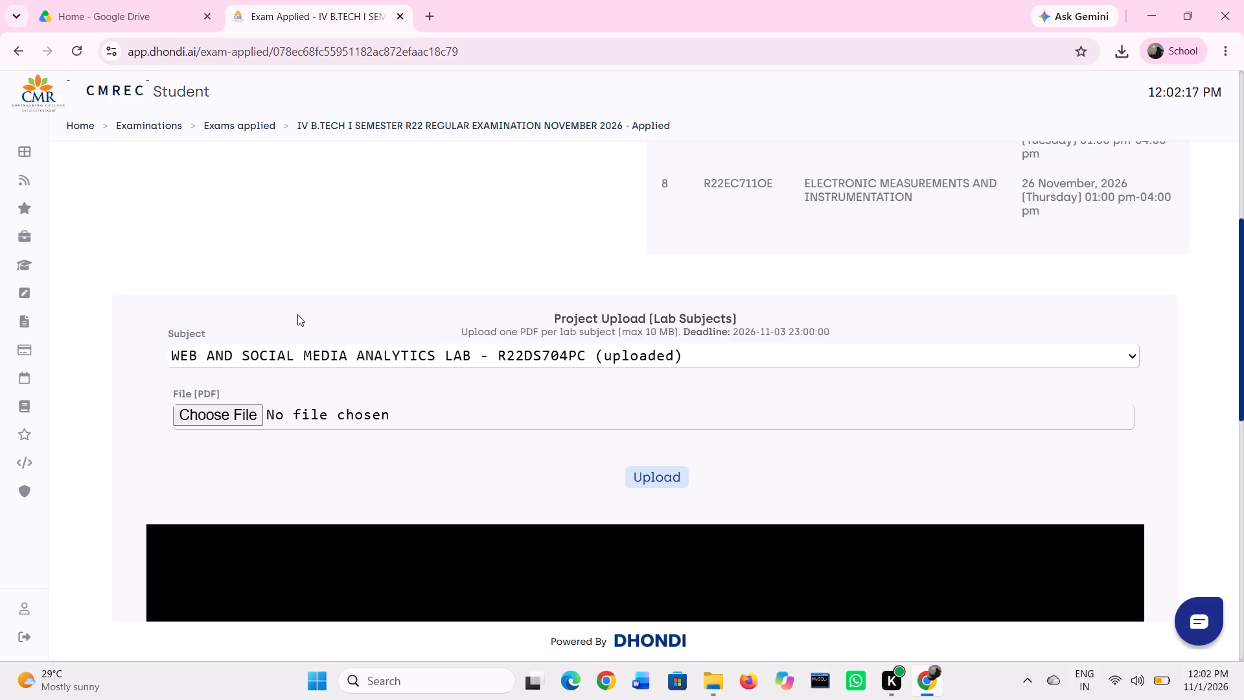
Reopen the IV B.TECH I SEMESTER R22 REGULAR EXAMINATION NOVEMBER 2026 details from the main exams applied for.
{"action": "scroll", "coordinate": [297, 314], "scroll_direction": "up", "scroll_amount": 7}
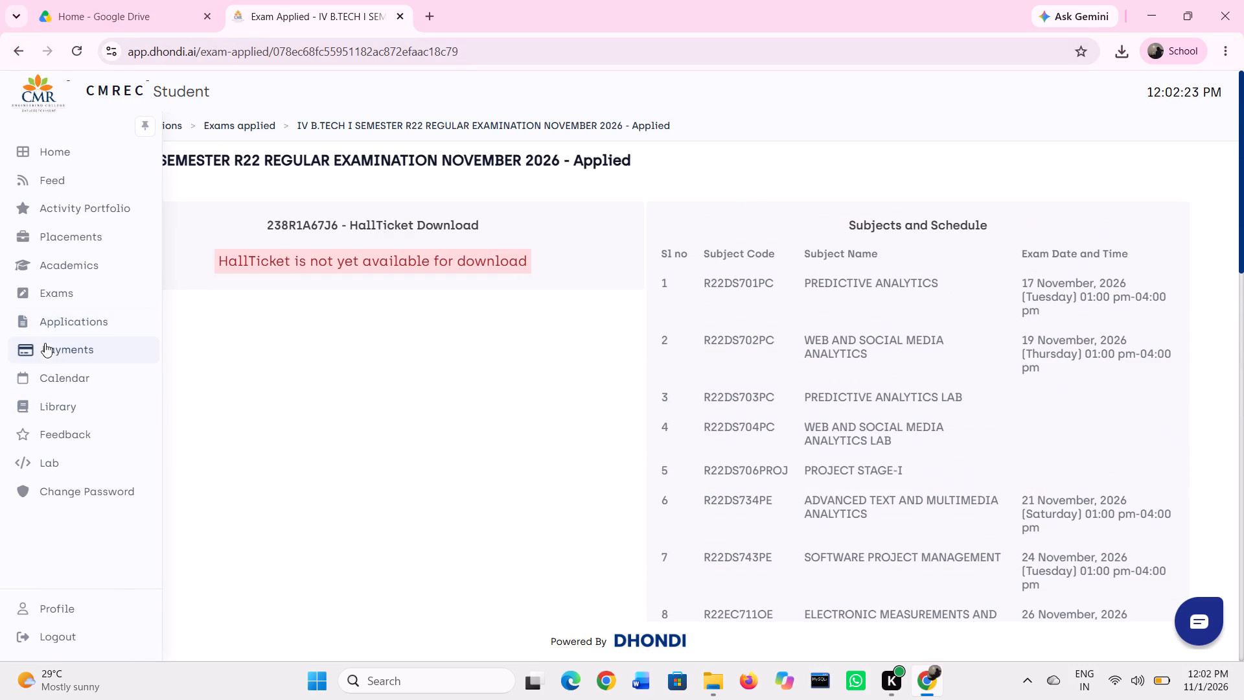
{"action": "left_click", "coordinate": [63, 283]}
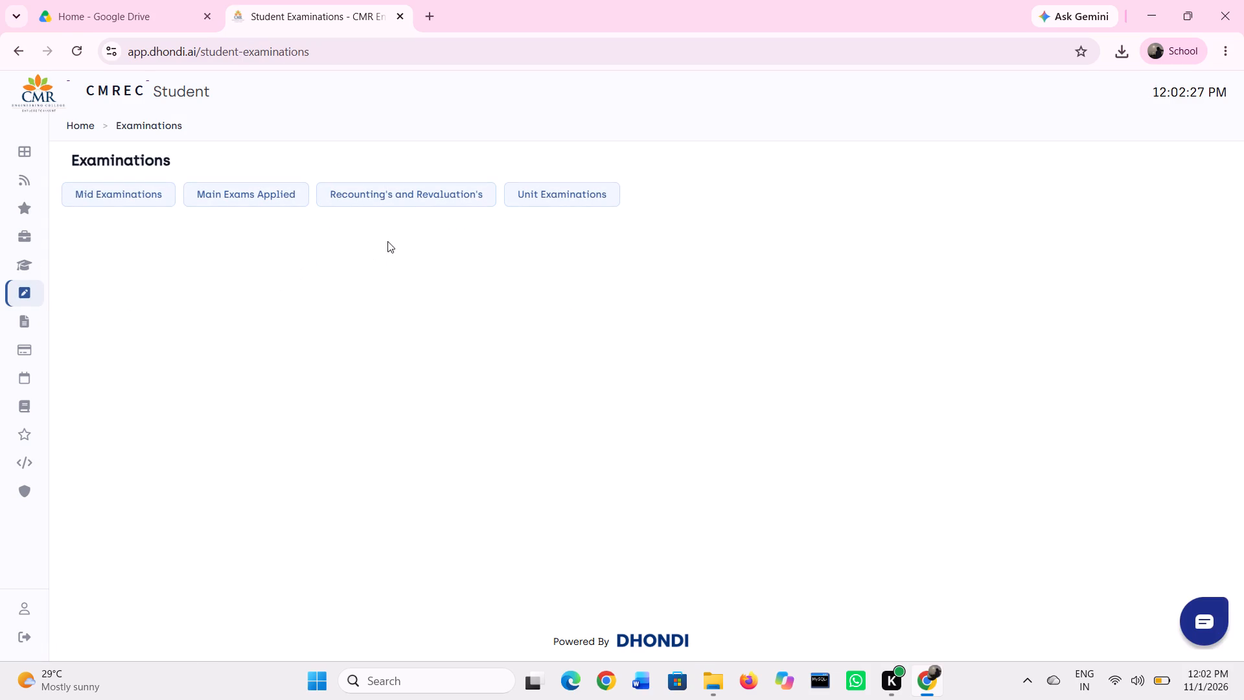
{"action": "left_click", "coordinate": [242, 207]}
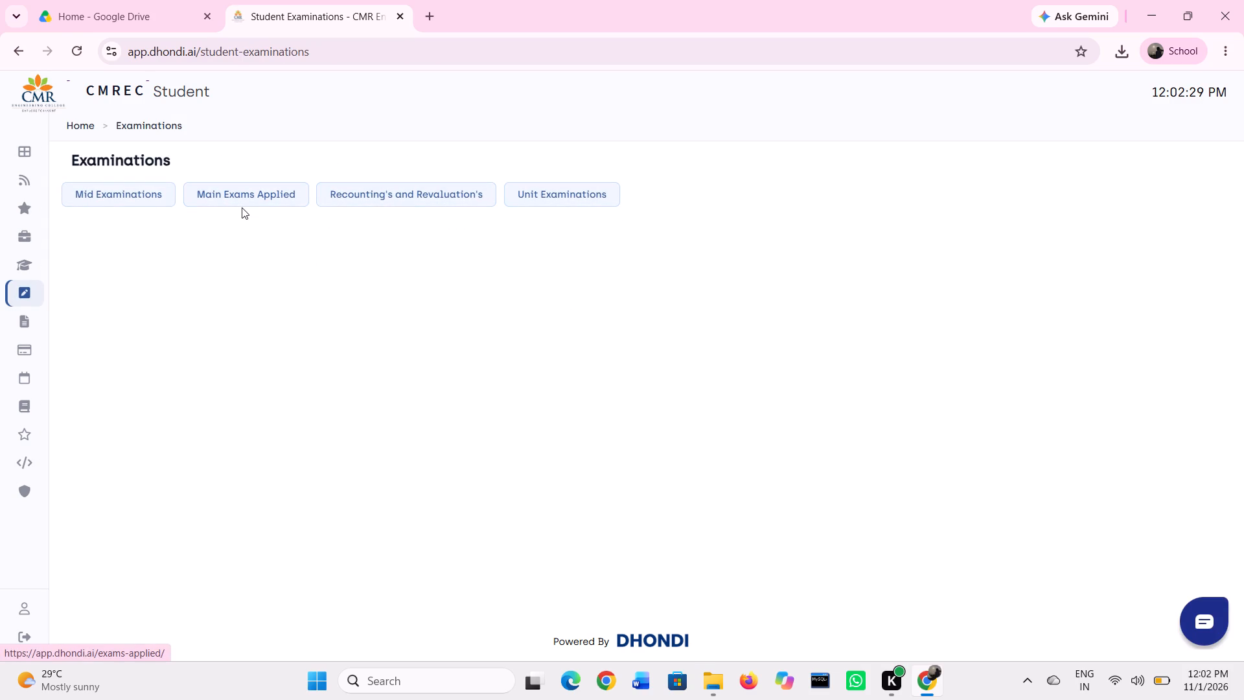
{"action": "left_click", "coordinate": [242, 205]}
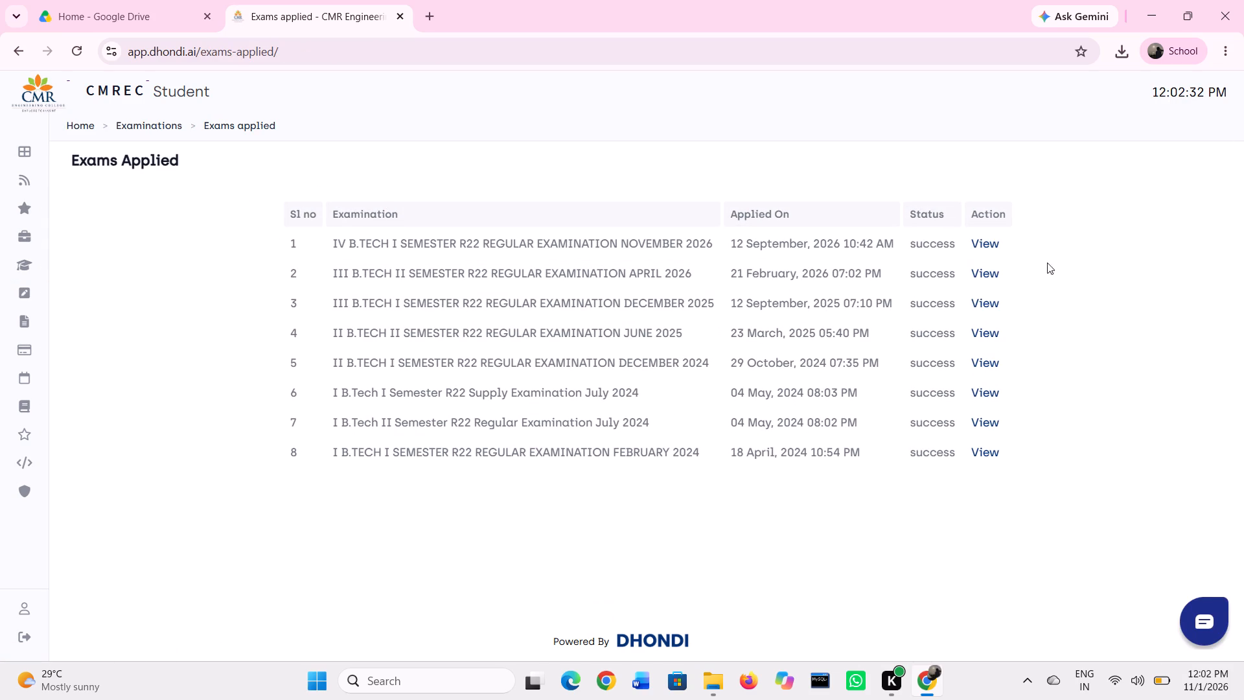
{"action": "left_click", "coordinate": [989, 251]}
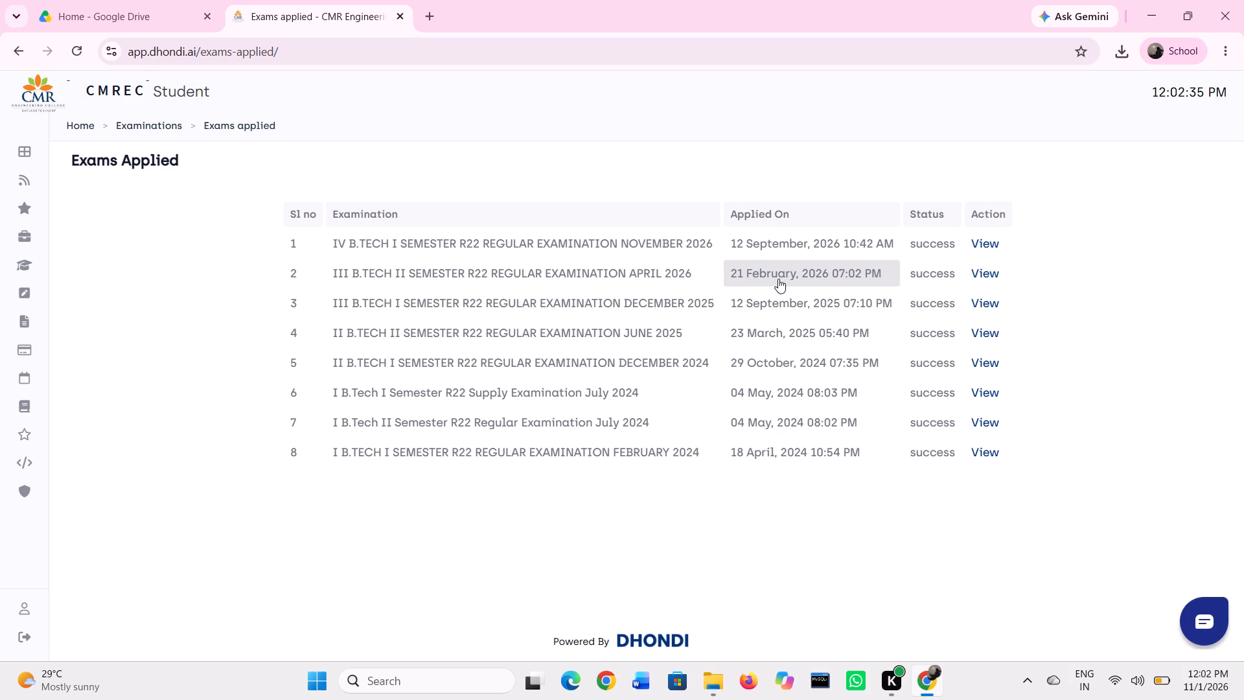
{"action": "left_click", "coordinate": [981, 246]}
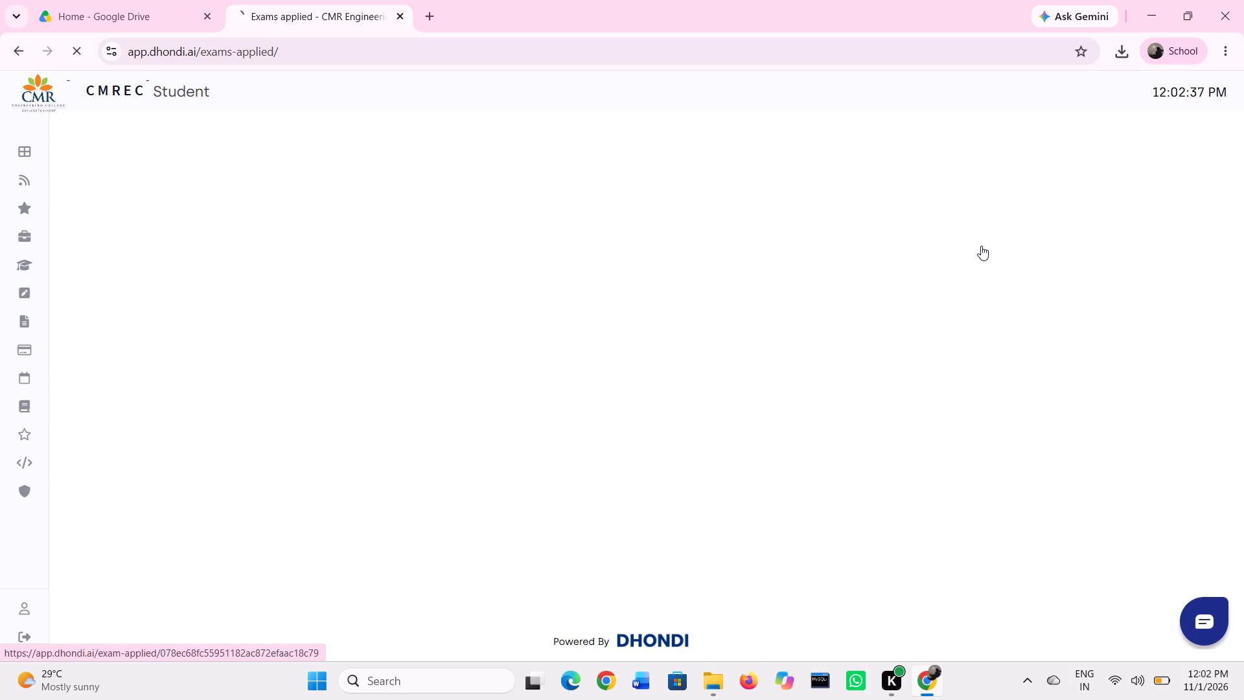
Examine the subject choices in the reopened exam's Project Upload section for their upload status, leaving no subject selected.
{"action": "scroll", "coordinate": [556, 297], "scroll_direction": "down", "scroll_amount": 1}
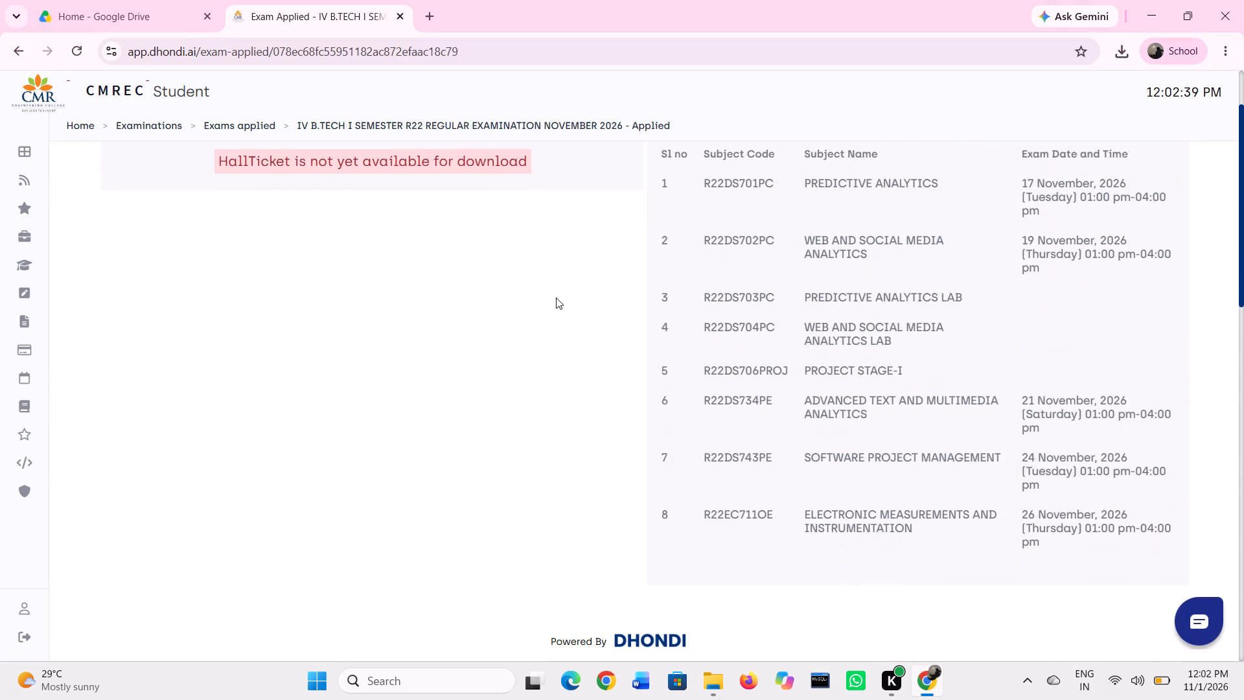
{"action": "scroll", "coordinate": [556, 297], "scroll_direction": "down", "scroll_amount": 3}
{"action": "scroll", "coordinate": [556, 297], "scroll_direction": "up", "scroll_amount": 1}
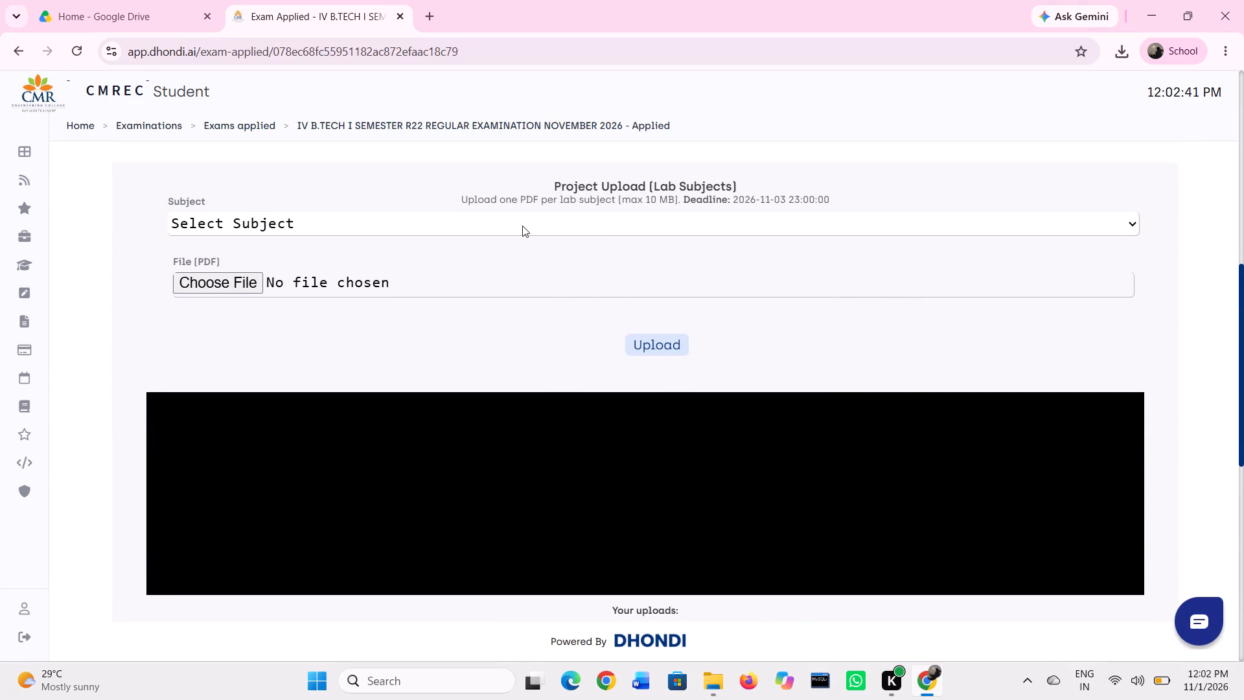
{"action": "left_click", "coordinate": [522, 226]}
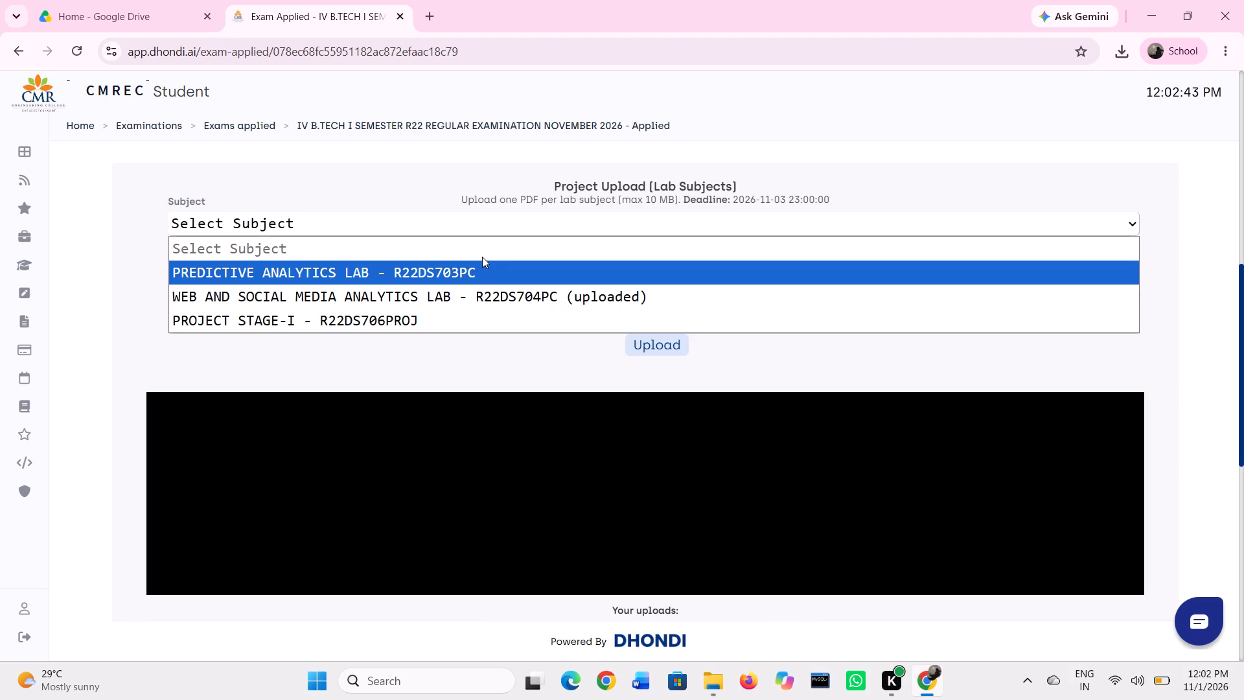
{"action": "left_click", "coordinate": [455, 212]}
{"action": "scroll", "coordinate": [334, 200], "scroll_direction": "up", "scroll_amount": 3}
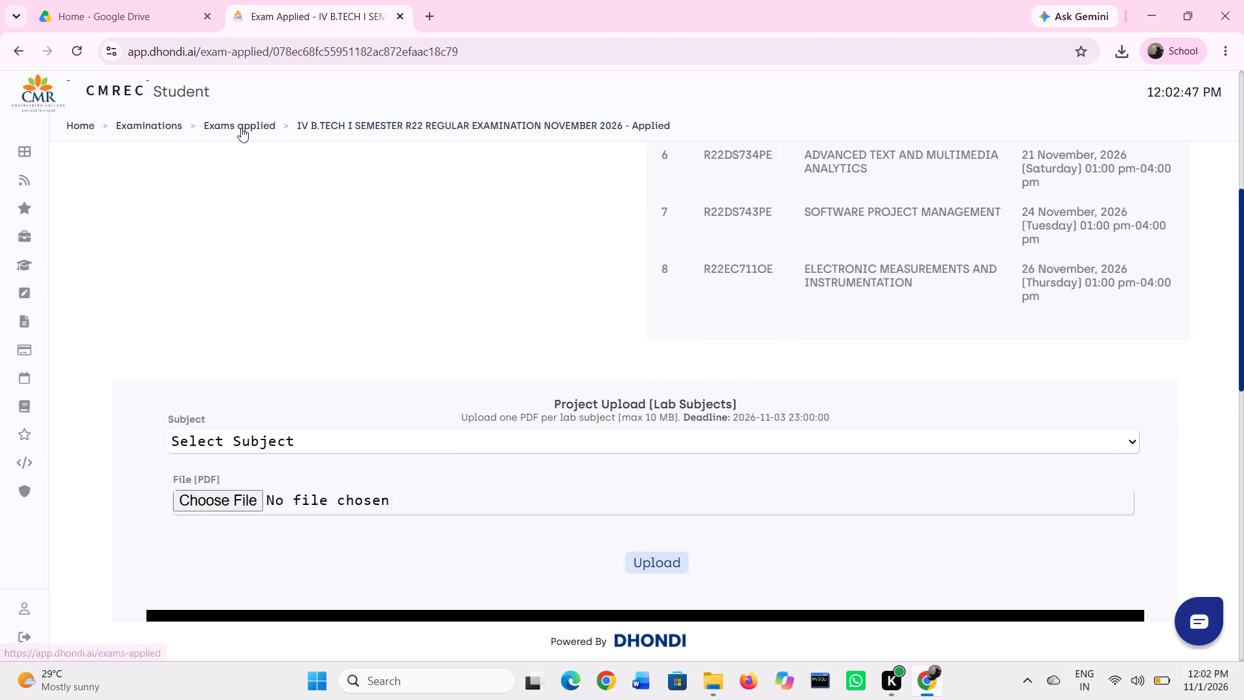
Return to the list of exams applied for.
{"action": "left_click", "coordinate": [241, 128]}
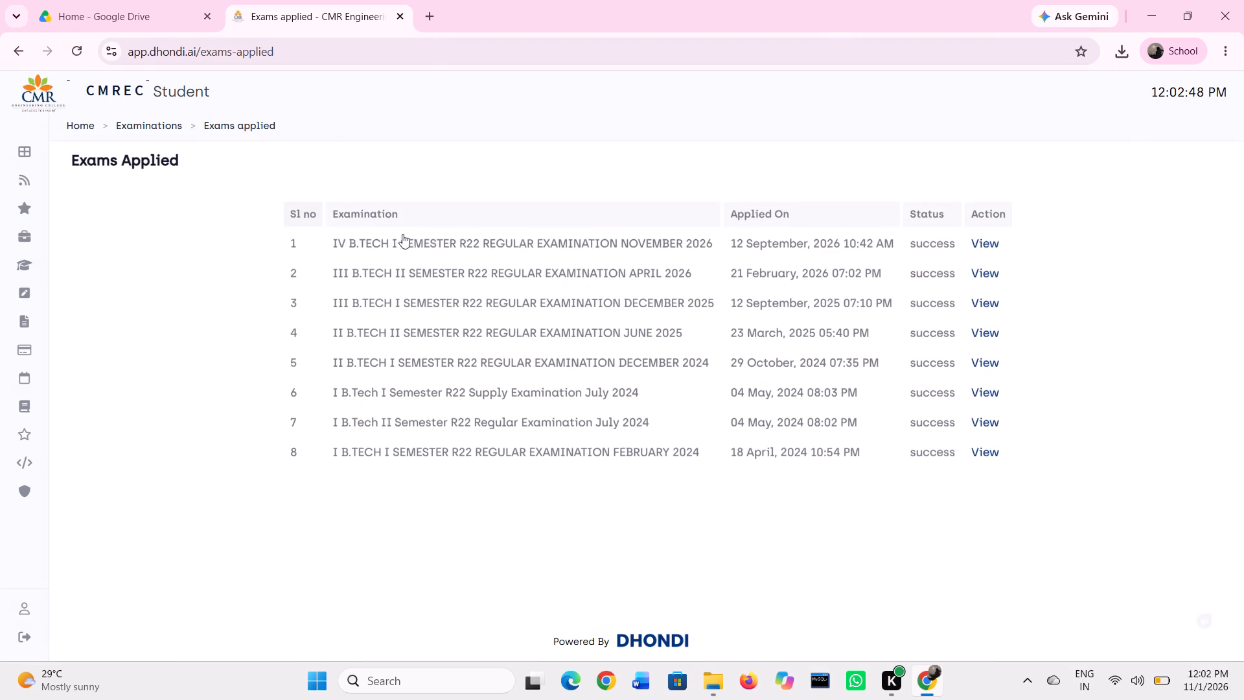
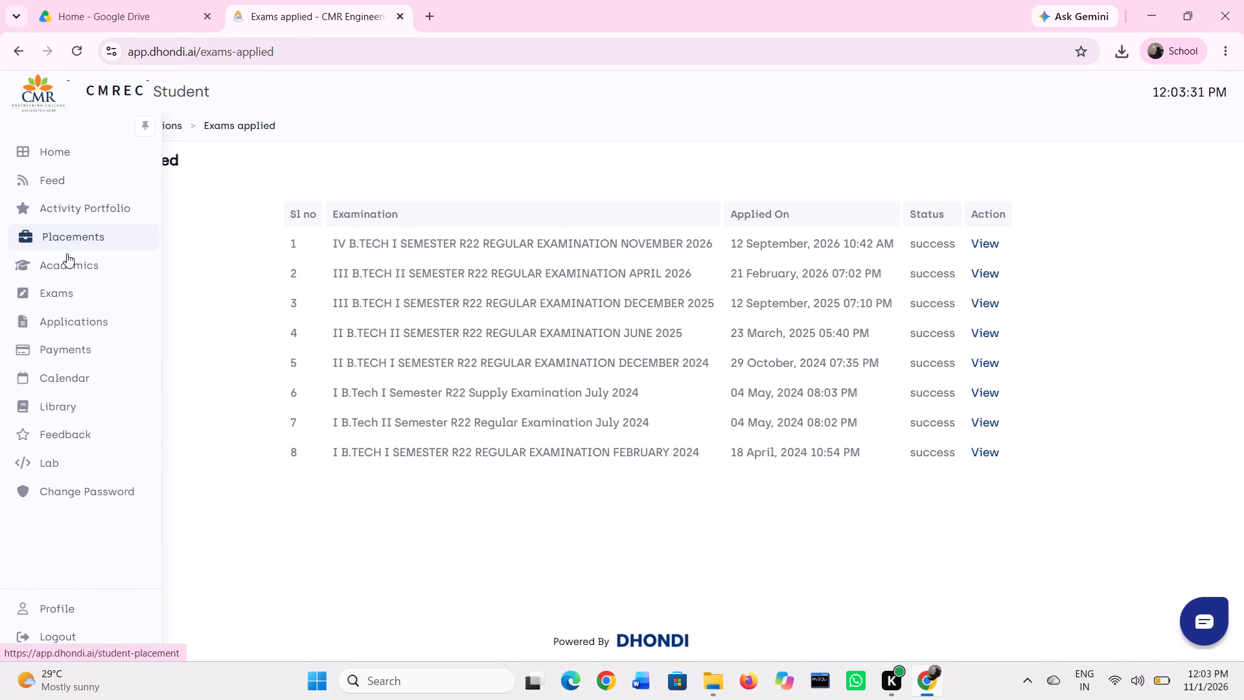
Open the Examinations section of the student portal.
{"action": "left_click", "coordinate": [68, 288]}
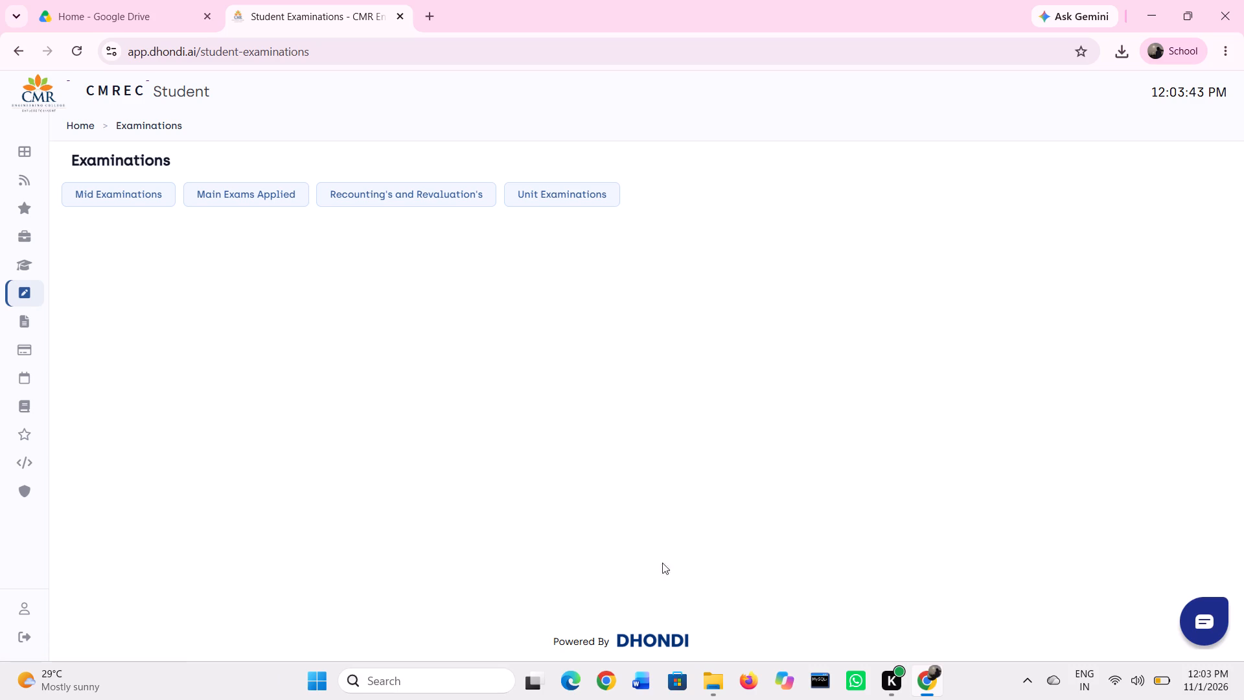
Switch to File Explorer and look through the recent files in the Downloads folder.
{"action": "left_click", "coordinate": [706, 684]}
{"action": "left_click", "coordinate": [665, 598]}
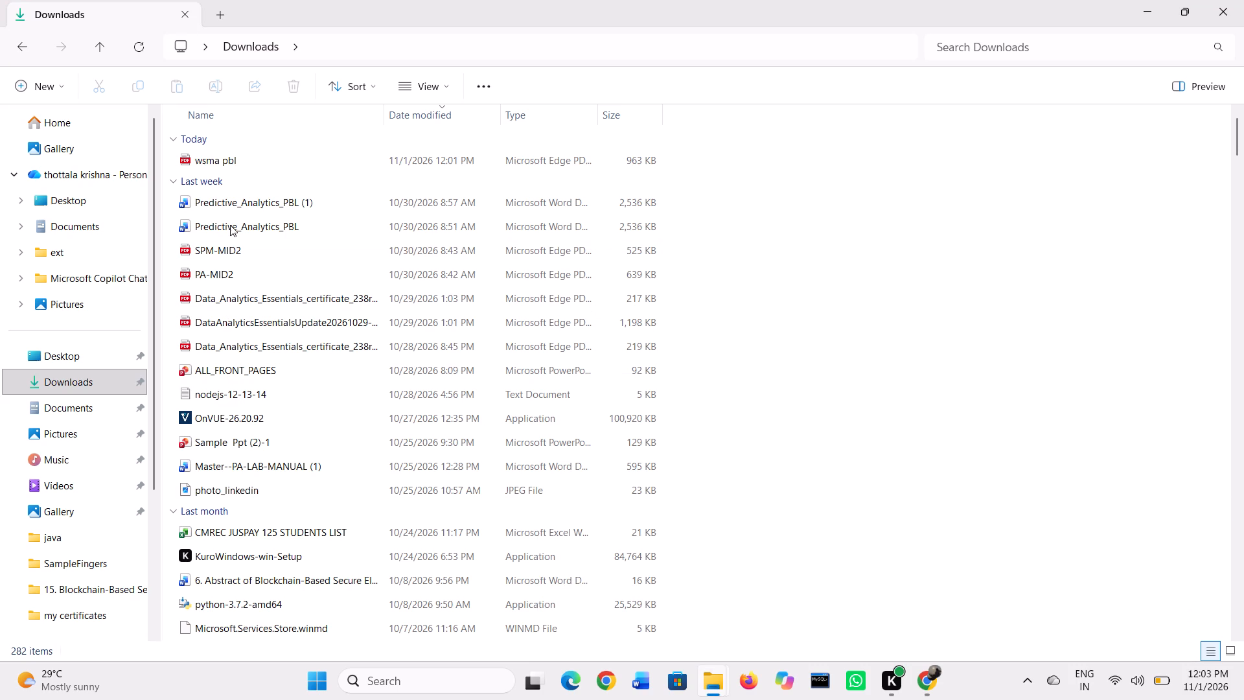
{"action": "scroll", "coordinate": [229, 397], "scroll_direction": "down", "scroll_amount": 2}
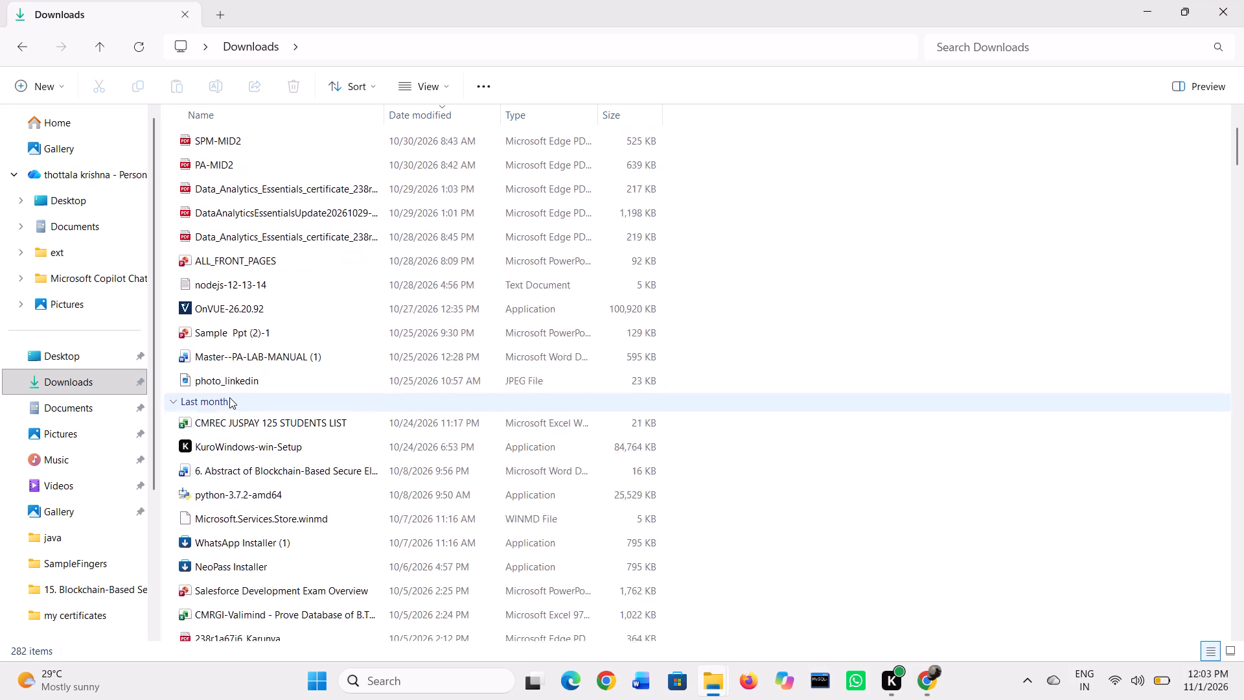
{"action": "scroll", "coordinate": [229, 397], "scroll_direction": "down", "scroll_amount": 1}
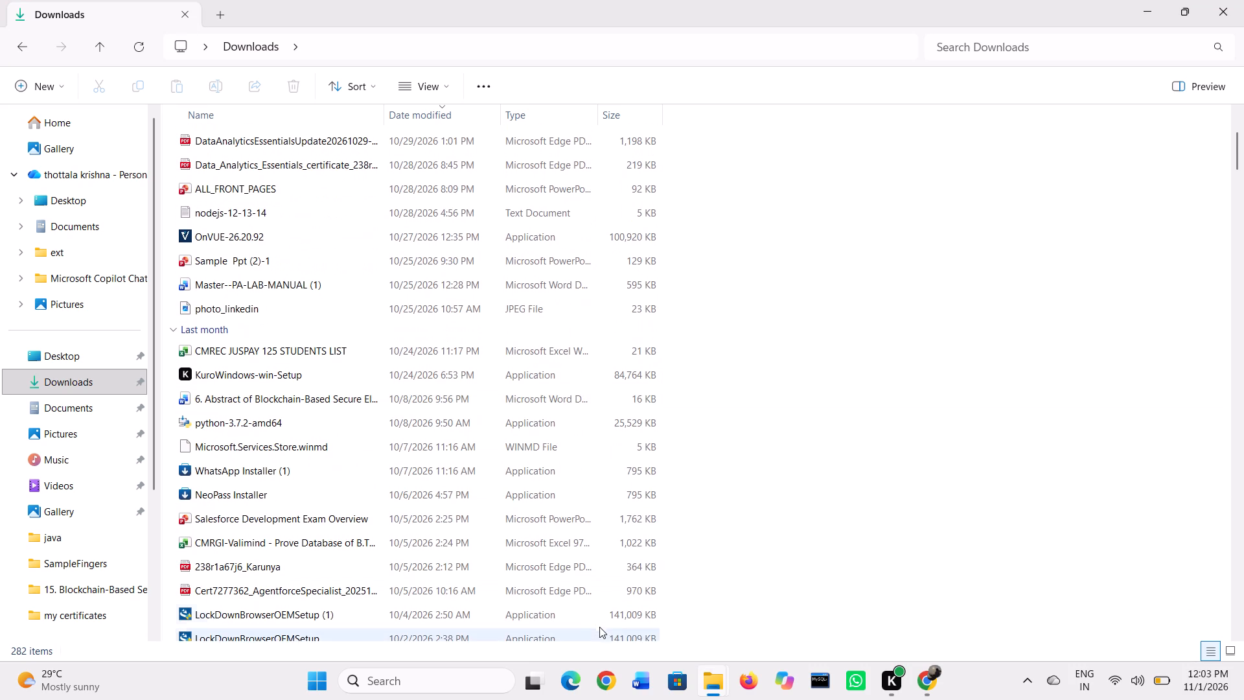
Open a new Chrome window using the last personal profile in the profile list.
{"action": "left_click", "coordinate": [606, 689]}
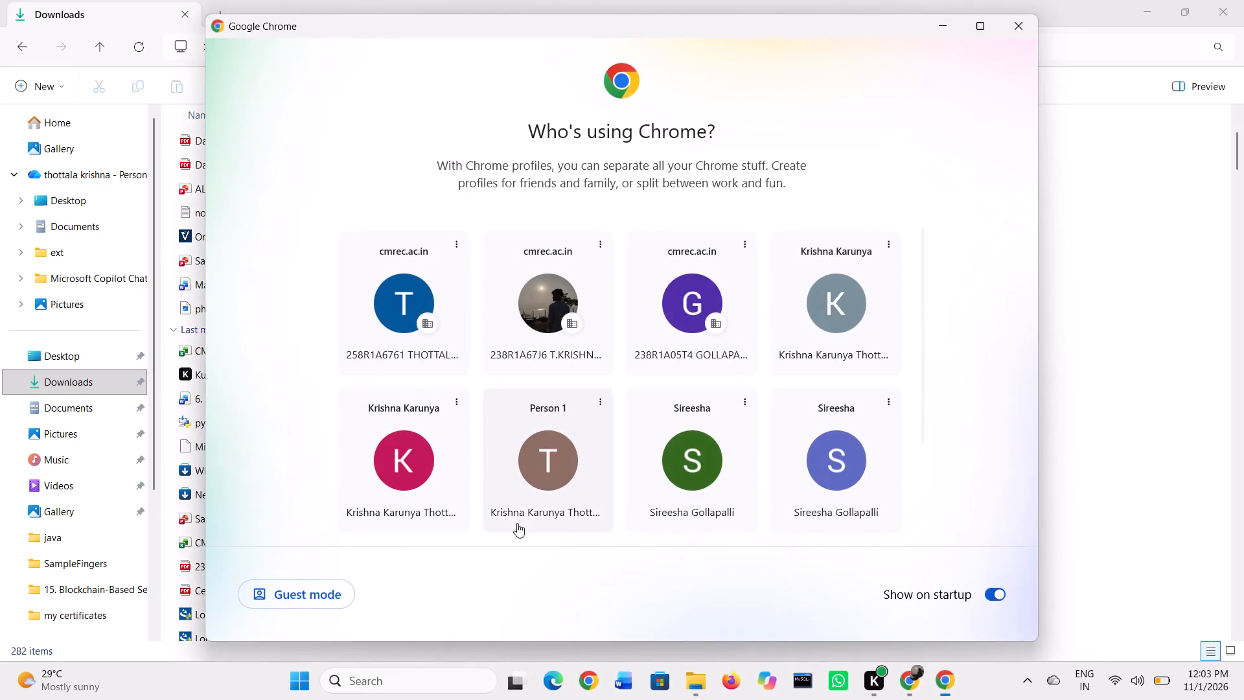
{"action": "scroll", "coordinate": [631, 450], "scroll_direction": "down", "scroll_amount": 1}
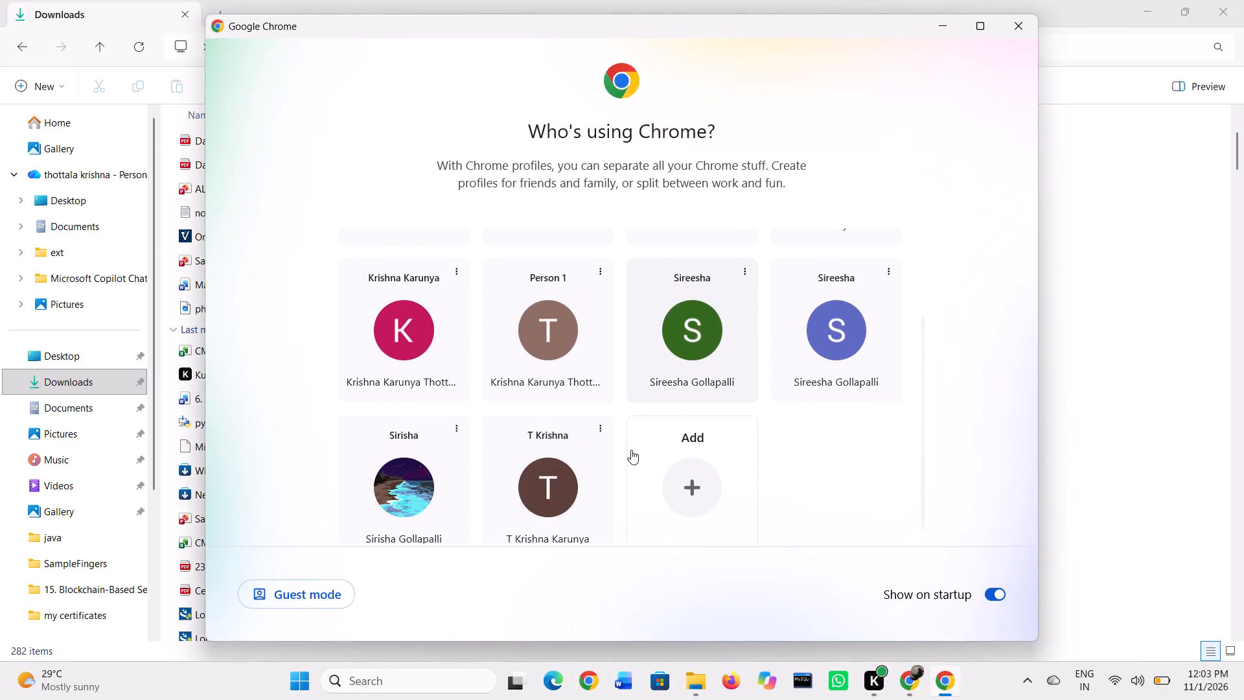
{"action": "left_click", "coordinate": [553, 498]}
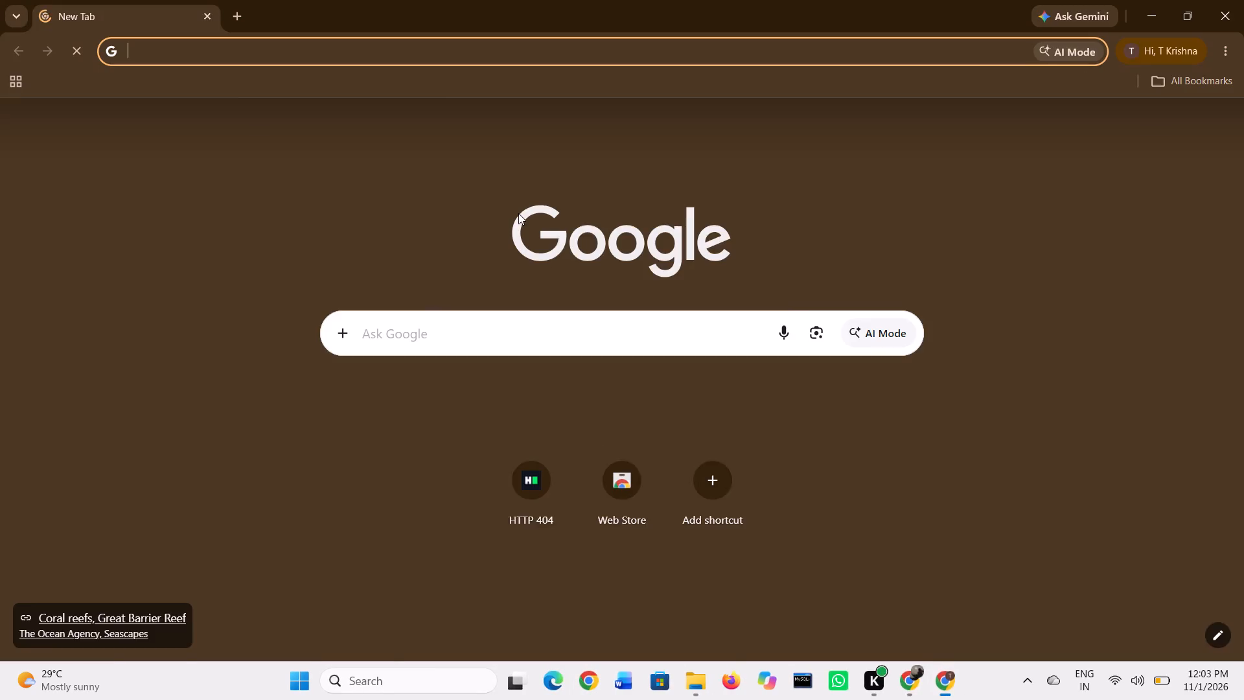
Search the web for ddrive and open Google Drive from the results.
{"action": "type", "text": "mail"}
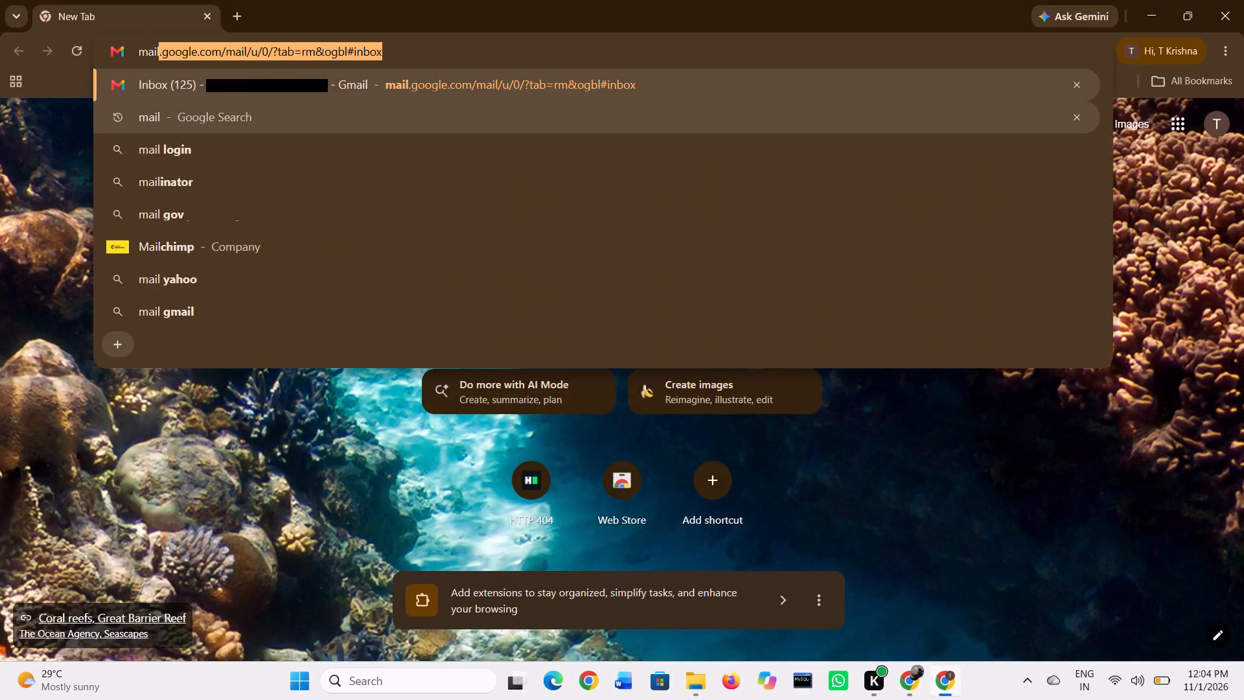
{"action": "key", "text": "BackSpace"}
{"action": "key", "text": "BackSpace"}
{"action": "key", "text": "BackSpace"}
{"action": "key", "text": "BackSpace"}
{"action": "key", "text": "BackSpace"}
{"action": "key", "text": "BackSpace"}
{"action": "type", "text": "ddrive"}
{"action": "key", "text": "Return"}
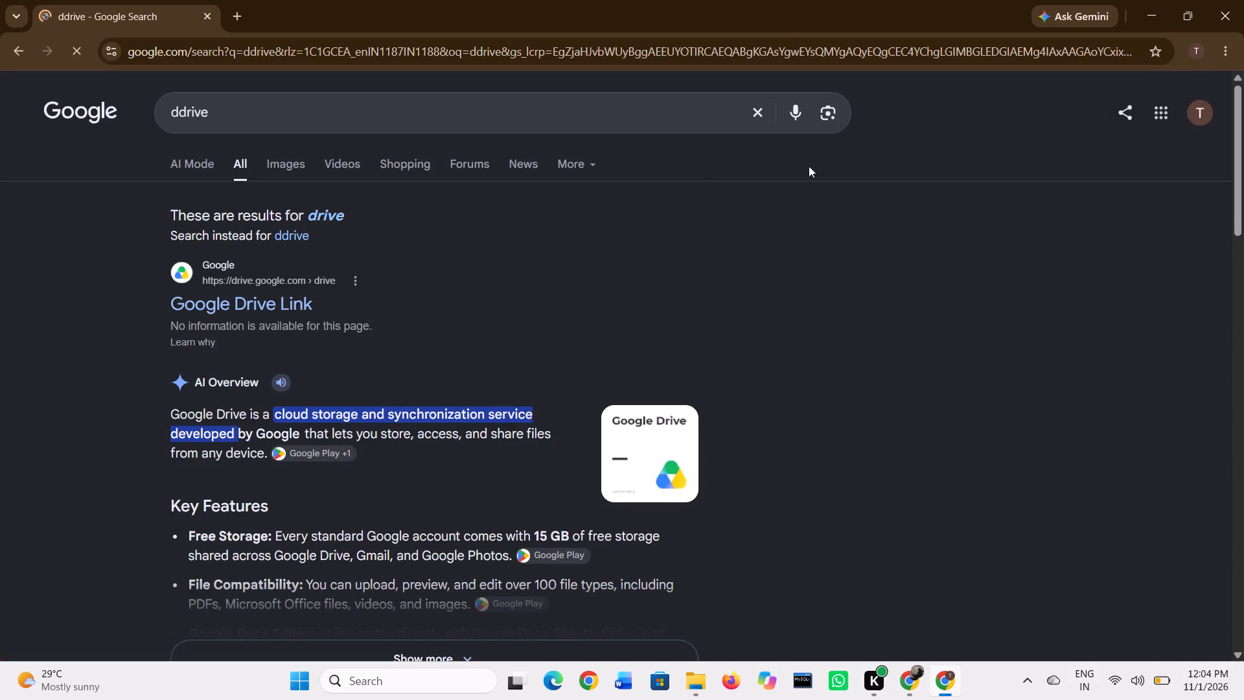
{"action": "left_click", "coordinate": [209, 305]}
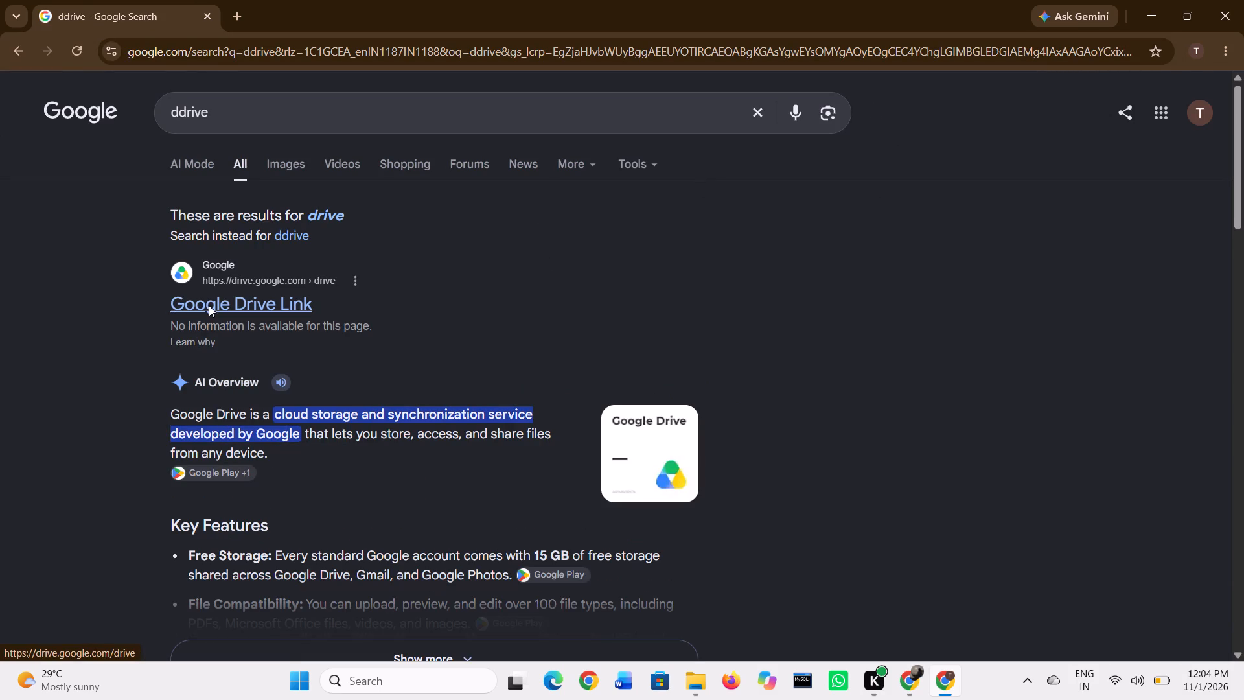
Open platform developer_salesforce.pdf from the suggested Drive files, view the certificate, and close the preview.
{"action": "double_click", "coordinate": [347, 358]}
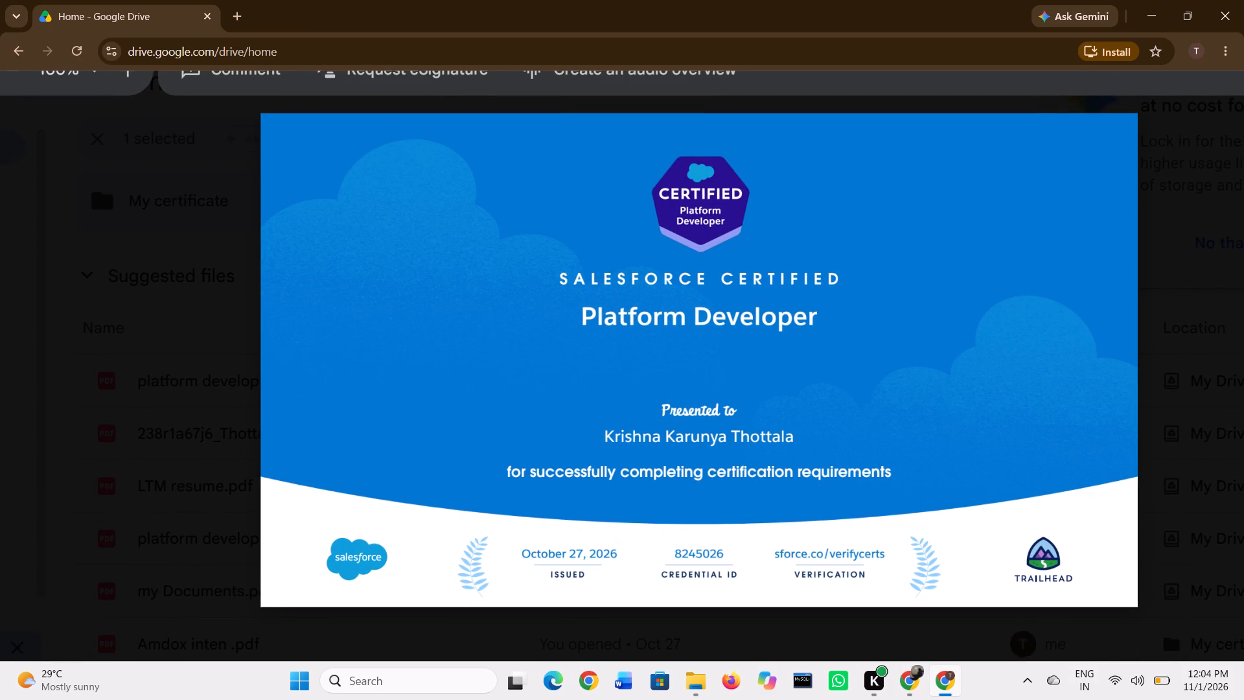
{"action": "left_click", "coordinate": [572, 562]}
{"action": "scroll", "coordinate": [574, 312], "scroll_direction": "up", "scroll_amount": 2}
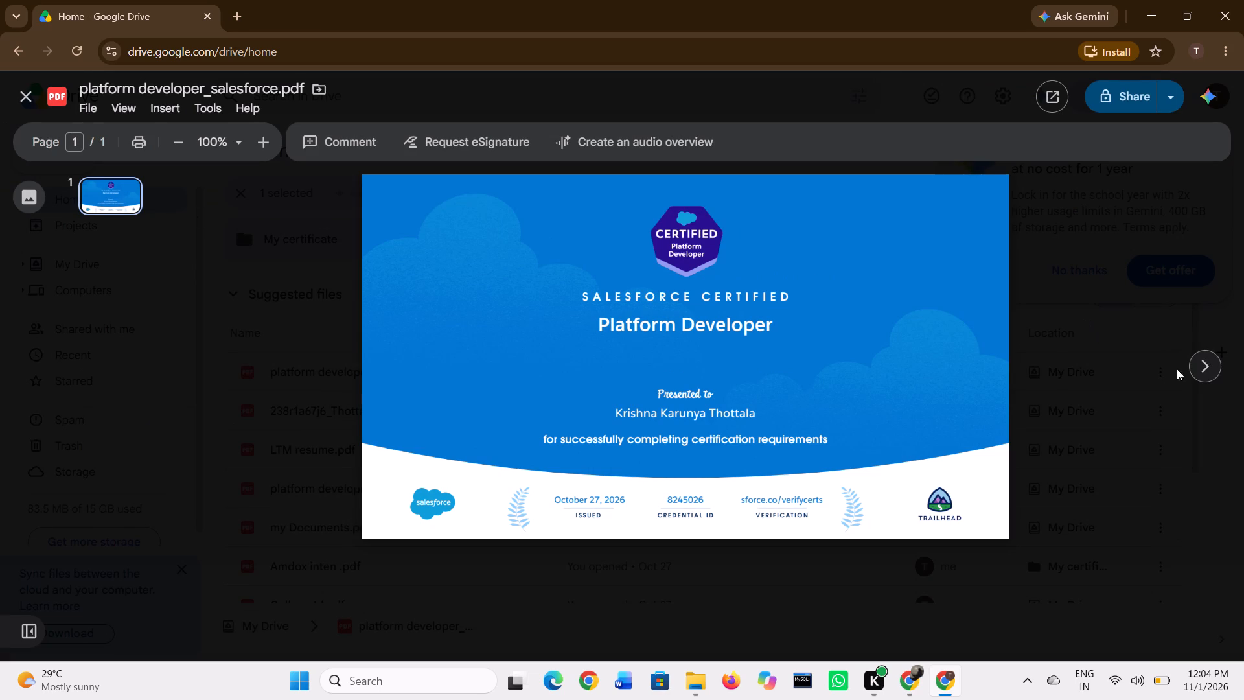
{"action": "left_click", "coordinate": [981, 182]}
{"action": "left_click", "coordinate": [56, 301]}
{"action": "left_click", "coordinate": [98, 216]}
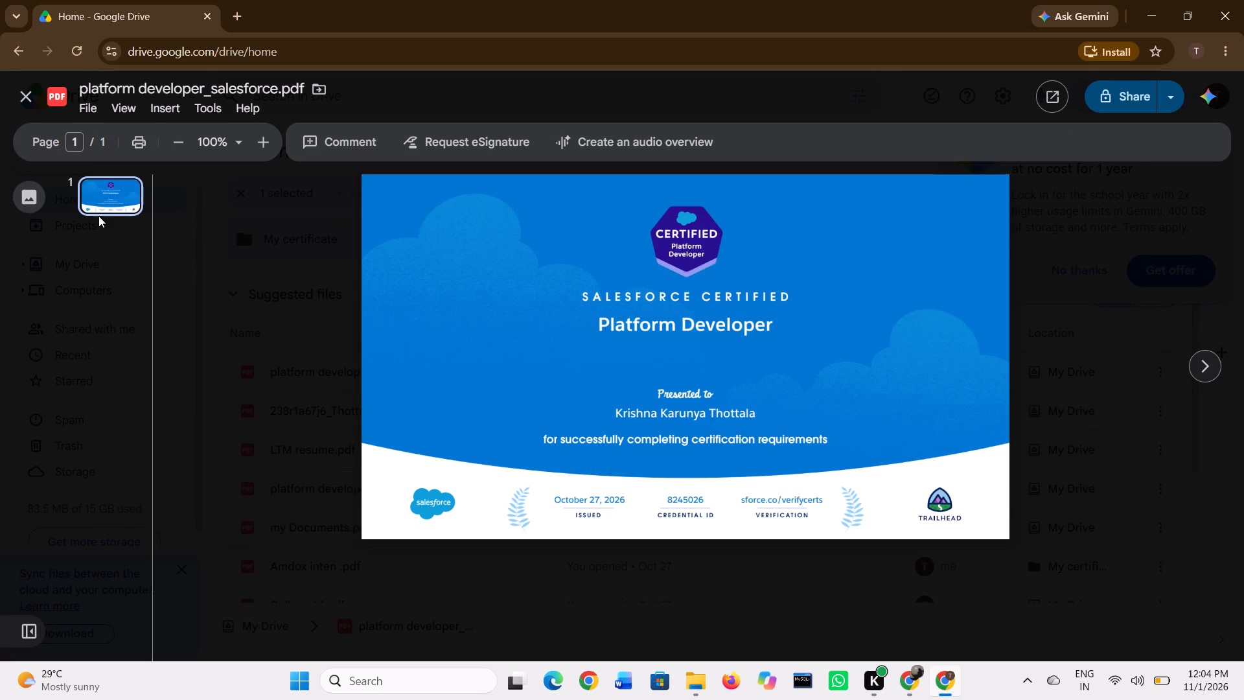
{"action": "double_click", "coordinate": [101, 213]}
{"action": "left_click", "coordinate": [328, 341]}
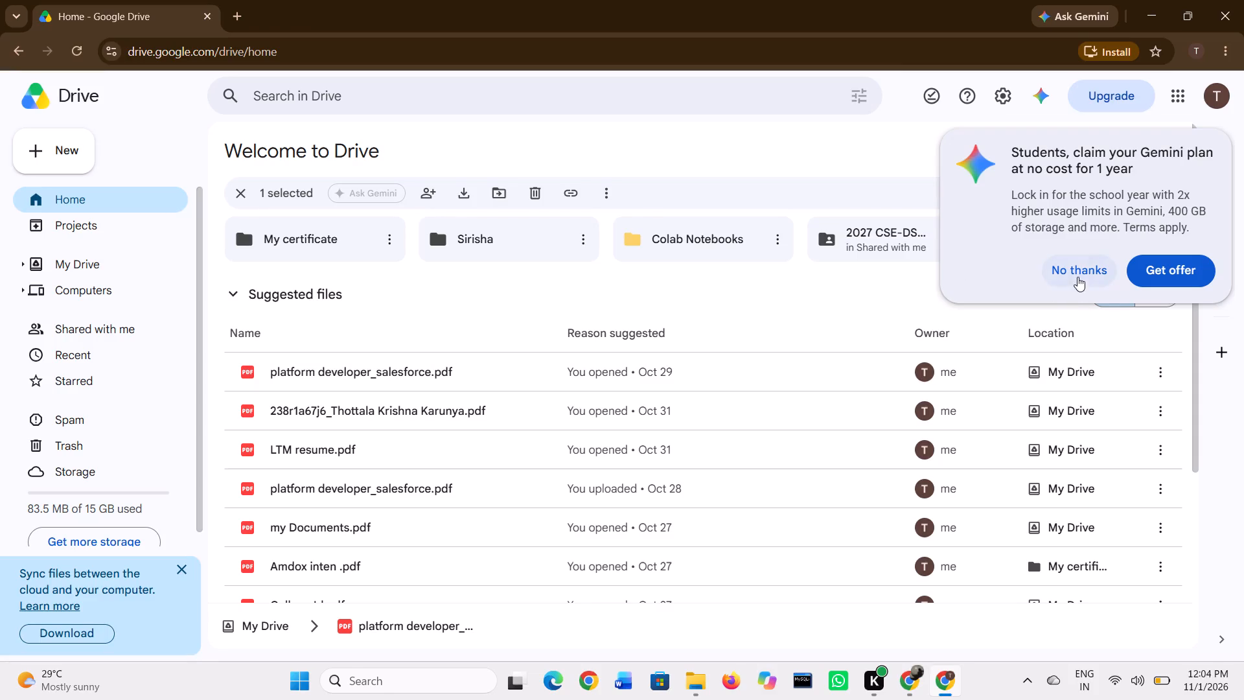
Decline the Gemini student plan offer and close this Drive window.
{"action": "left_click", "coordinate": [1096, 257]}
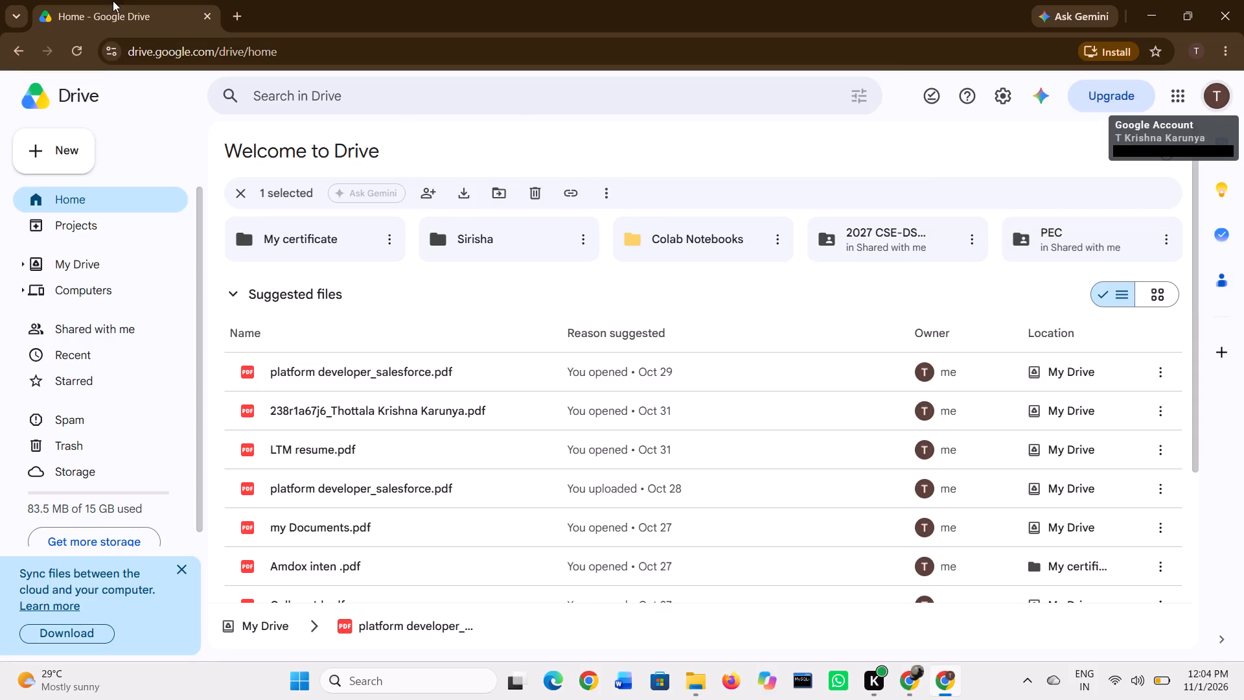
{"action": "left_click", "coordinate": [1243, 0]}
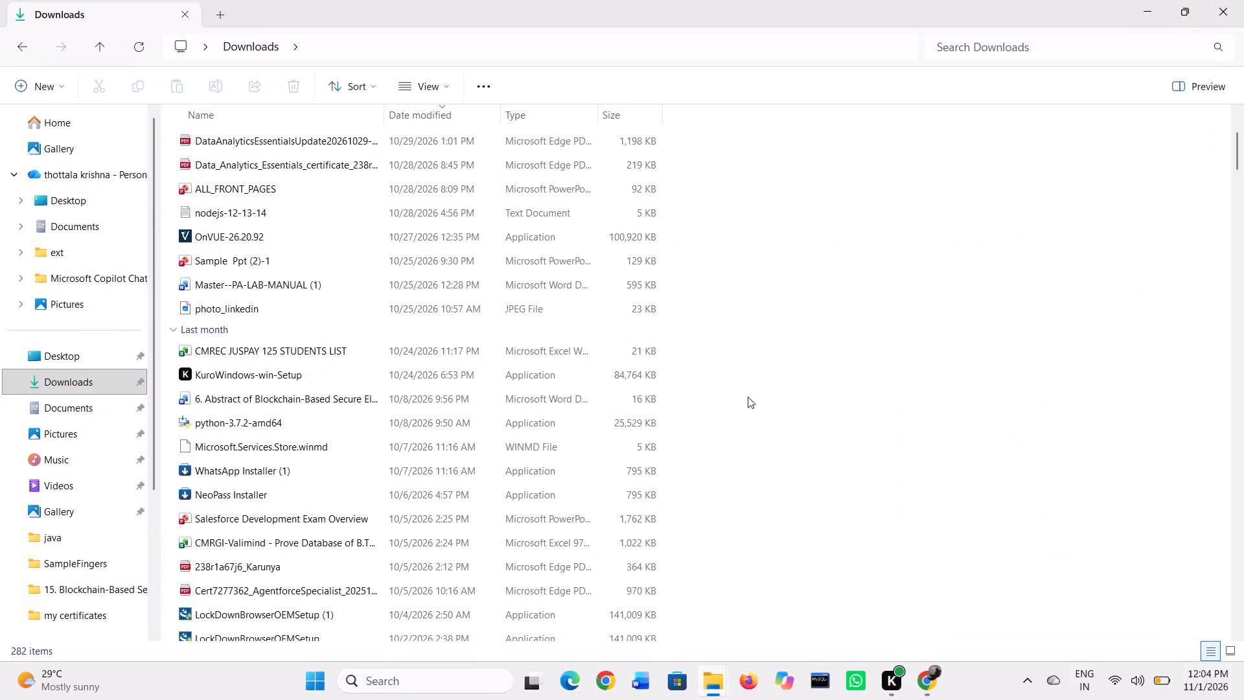
Check the newest files in the Downloads folder and close File Explorer.
{"action": "scroll", "coordinate": [454, 316], "scroll_direction": "up", "scroll_amount": 6}
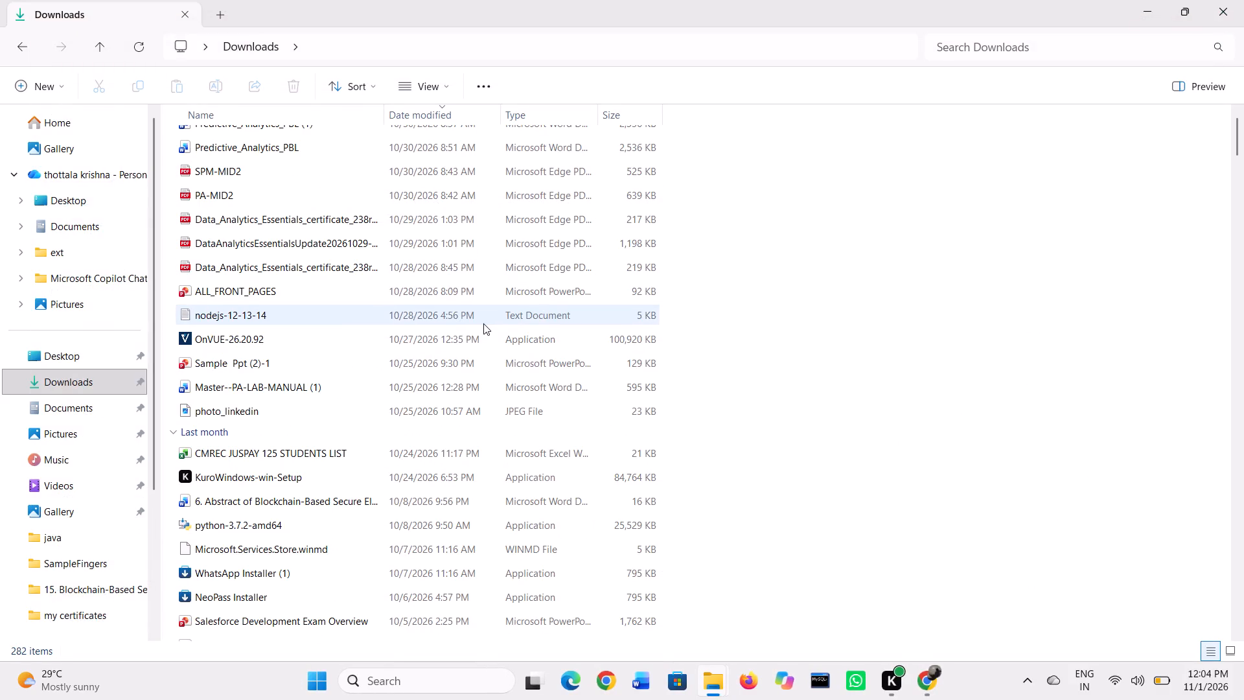
{"action": "scroll", "coordinate": [483, 323], "scroll_direction": "up", "scroll_amount": 1}
{"action": "left_click", "coordinate": [1225, 19]}
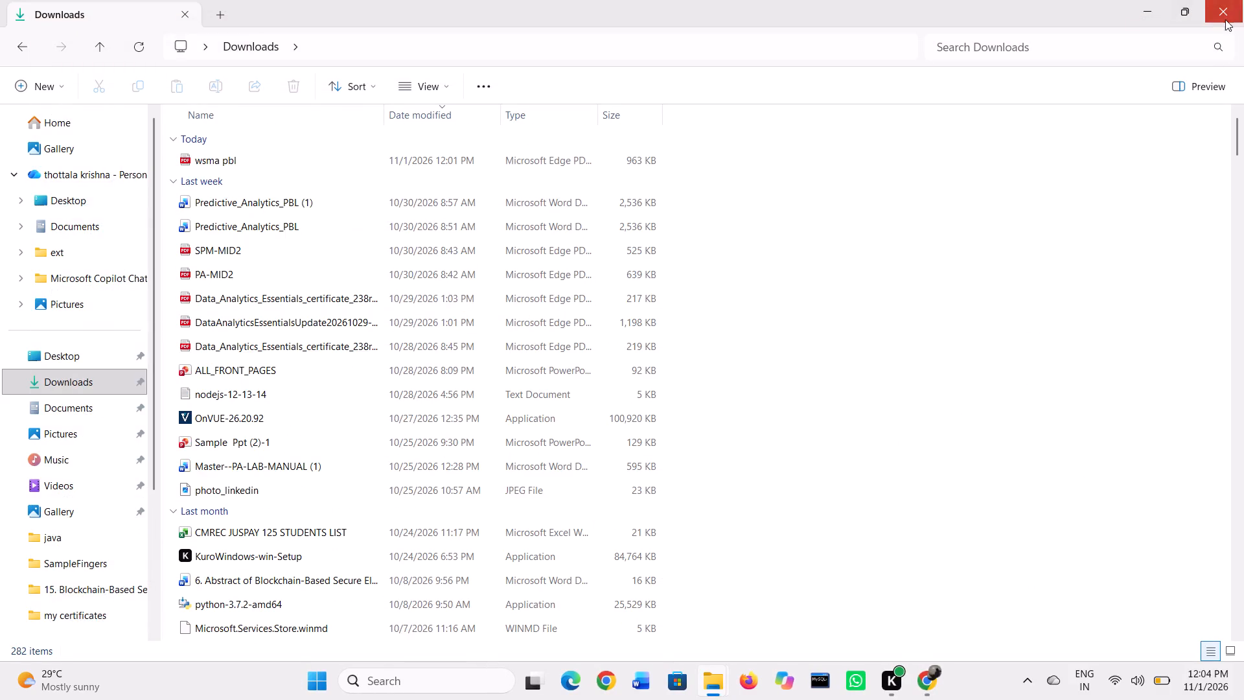
Check the Recounting's and Revaluation's list and return to the student portal's home page.
{"action": "left_click", "coordinate": [391, 189]}
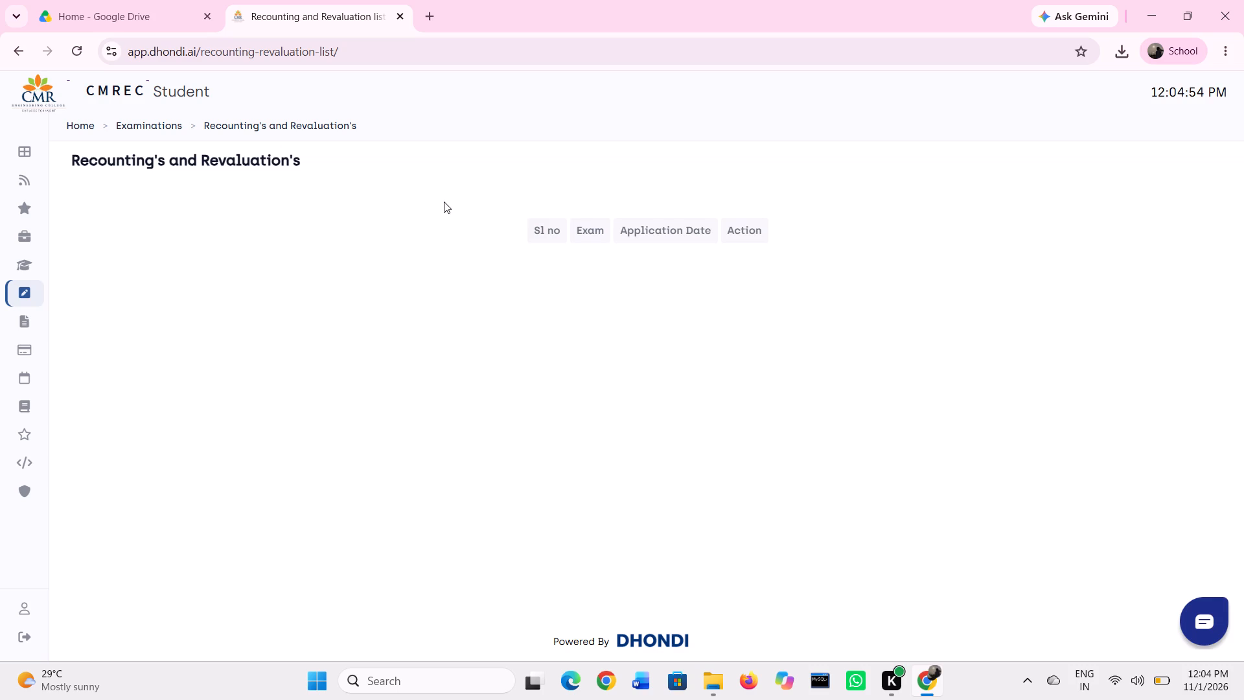
{"action": "left_click", "coordinate": [176, 14]}
{"action": "left_click", "coordinate": [290, 7]}
{"action": "left_click", "coordinate": [84, 123]}
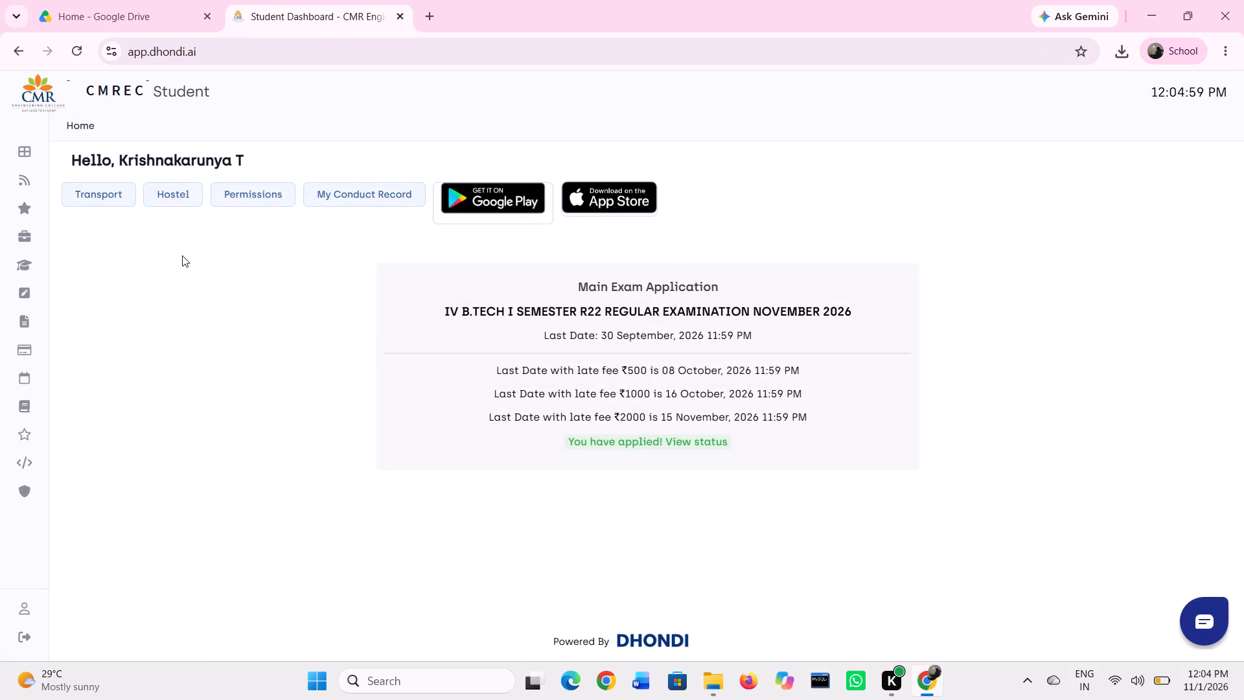
Look at the application types offered in the portal's Applications section.
{"action": "left_click", "coordinate": [24, 321]}
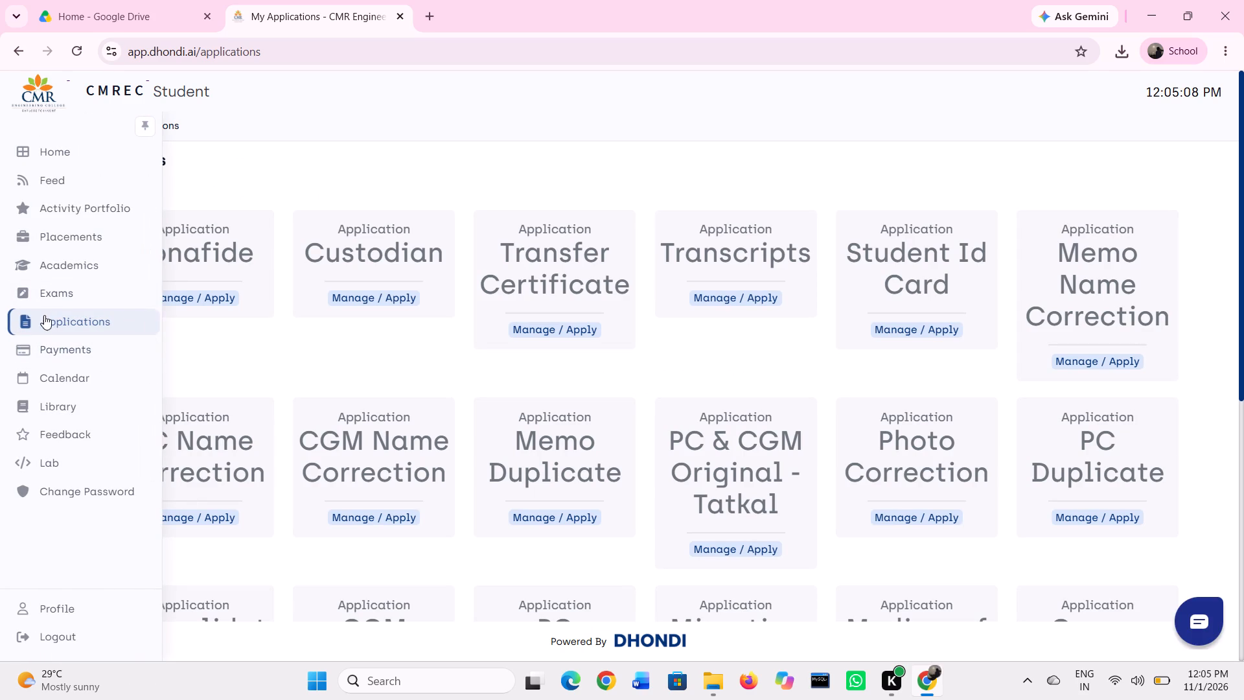
Open My Attendance under Academics and review the IV Year I Semester attendance table for all subjects.
{"action": "left_click", "coordinate": [62, 269]}
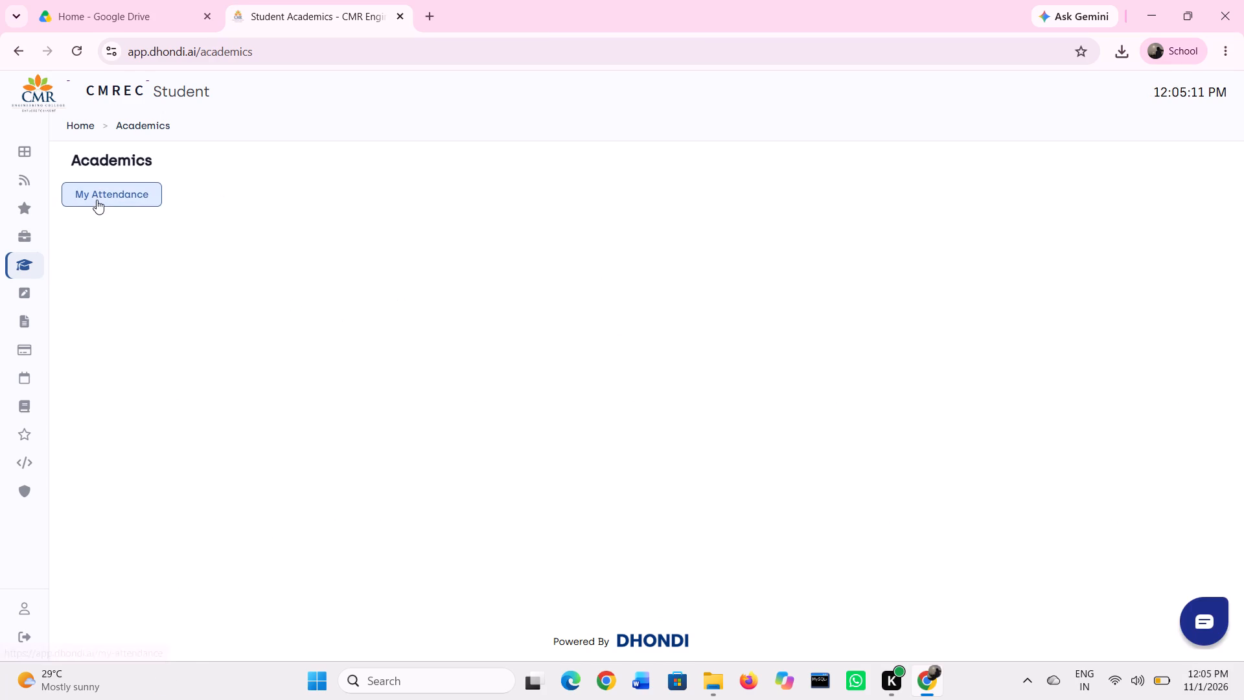
{"action": "left_click", "coordinate": [97, 200]}
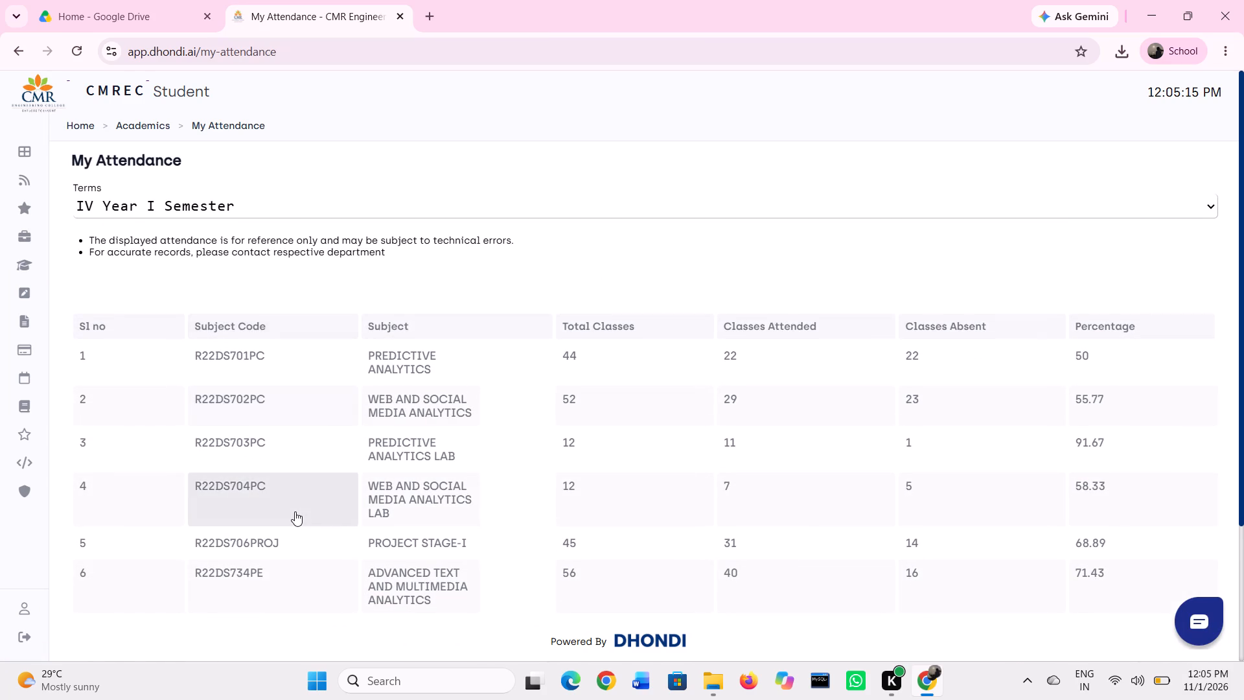
{"action": "scroll", "coordinate": [295, 511], "scroll_direction": "down", "scroll_amount": 6}
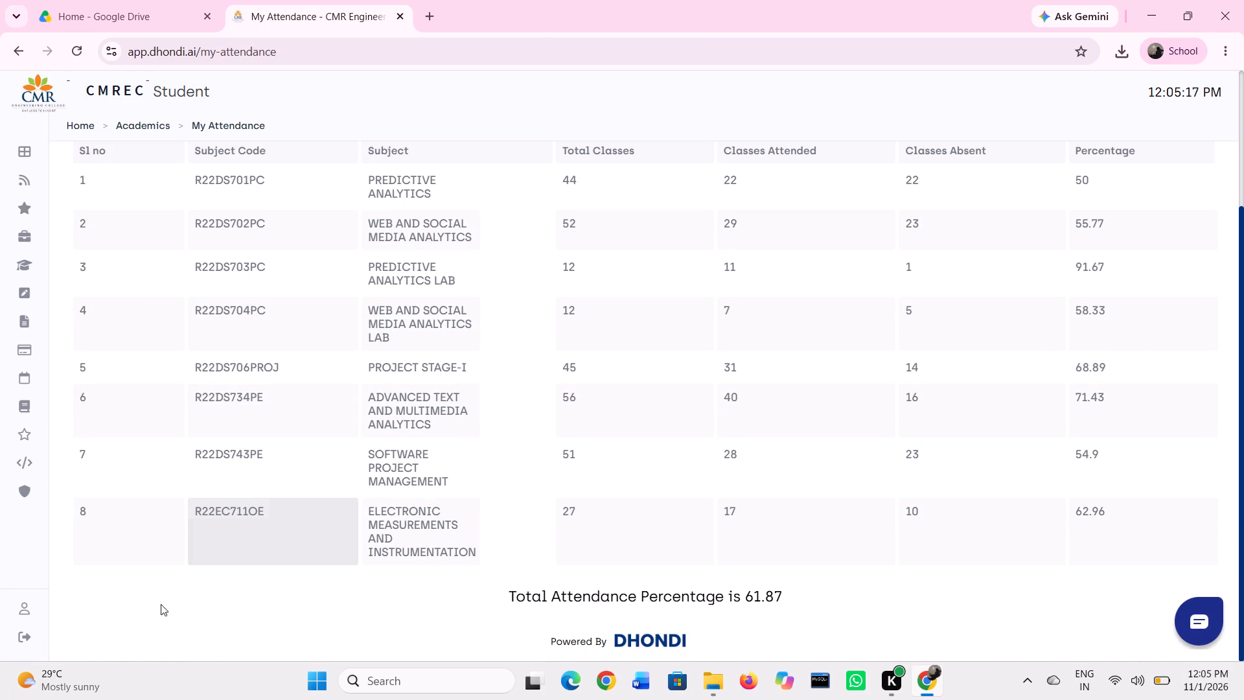
{"action": "scroll", "coordinate": [298, 479], "scroll_direction": "up", "scroll_amount": 1}
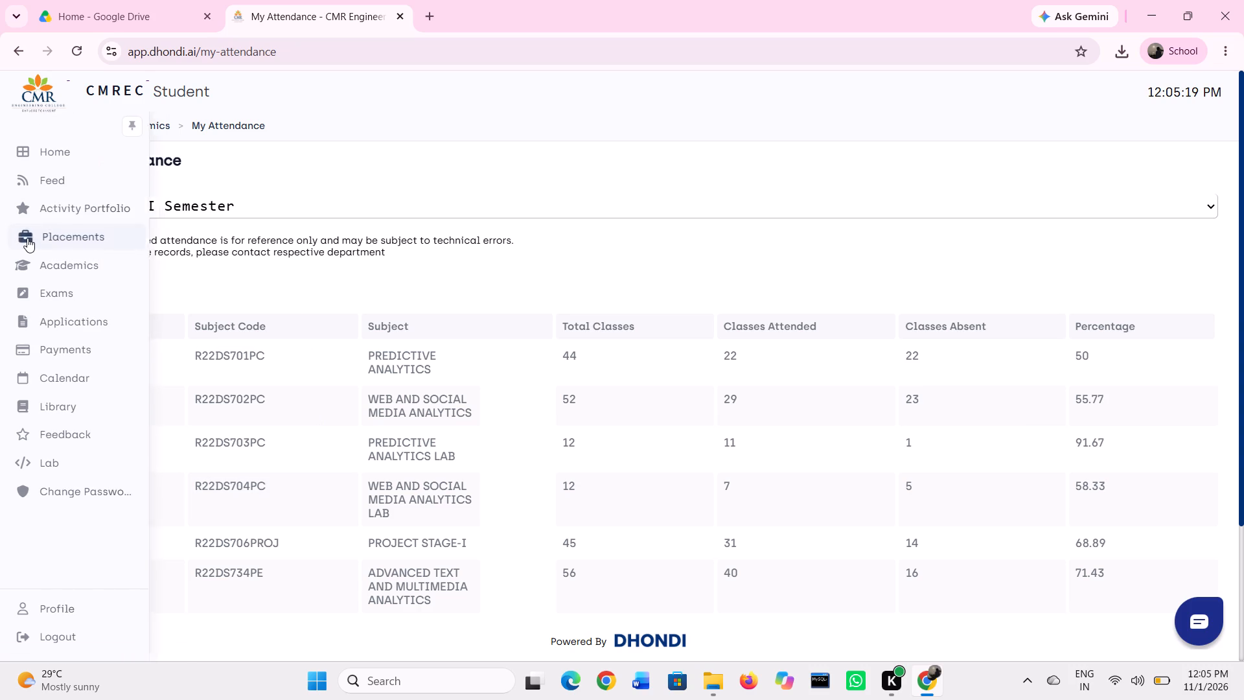
Open the Placements section and check My Applications.
{"action": "left_click", "coordinate": [33, 225]}
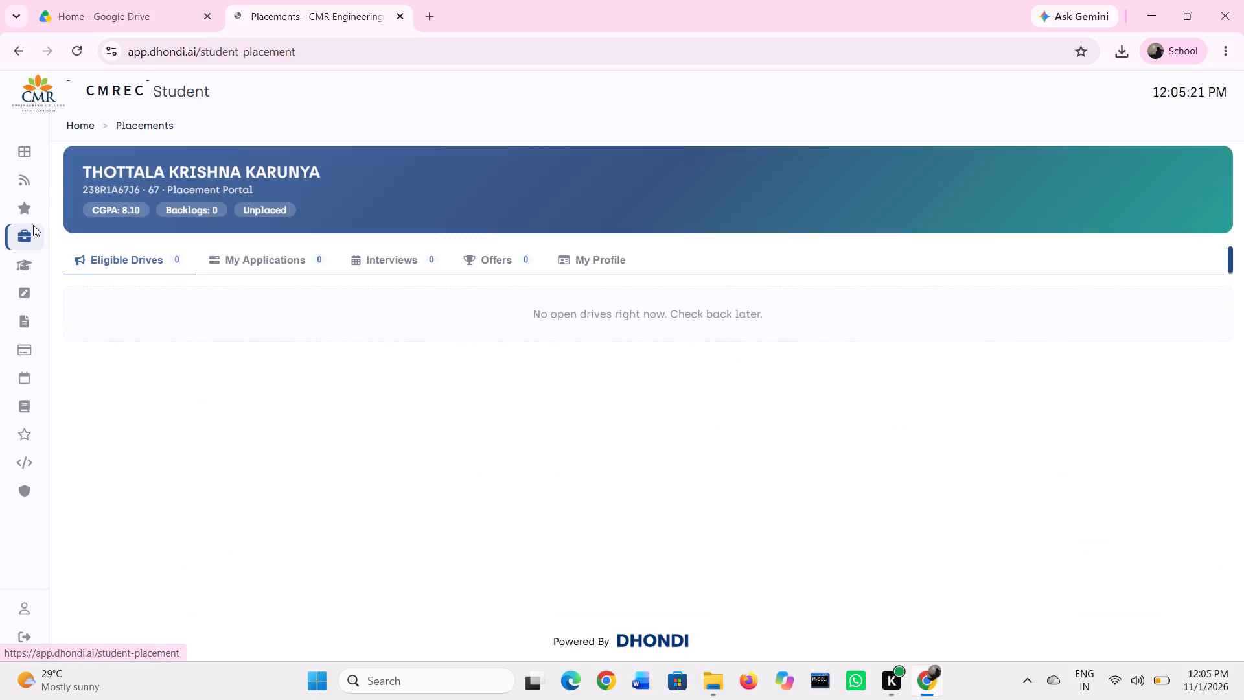
{"action": "left_click", "coordinate": [228, 268]}
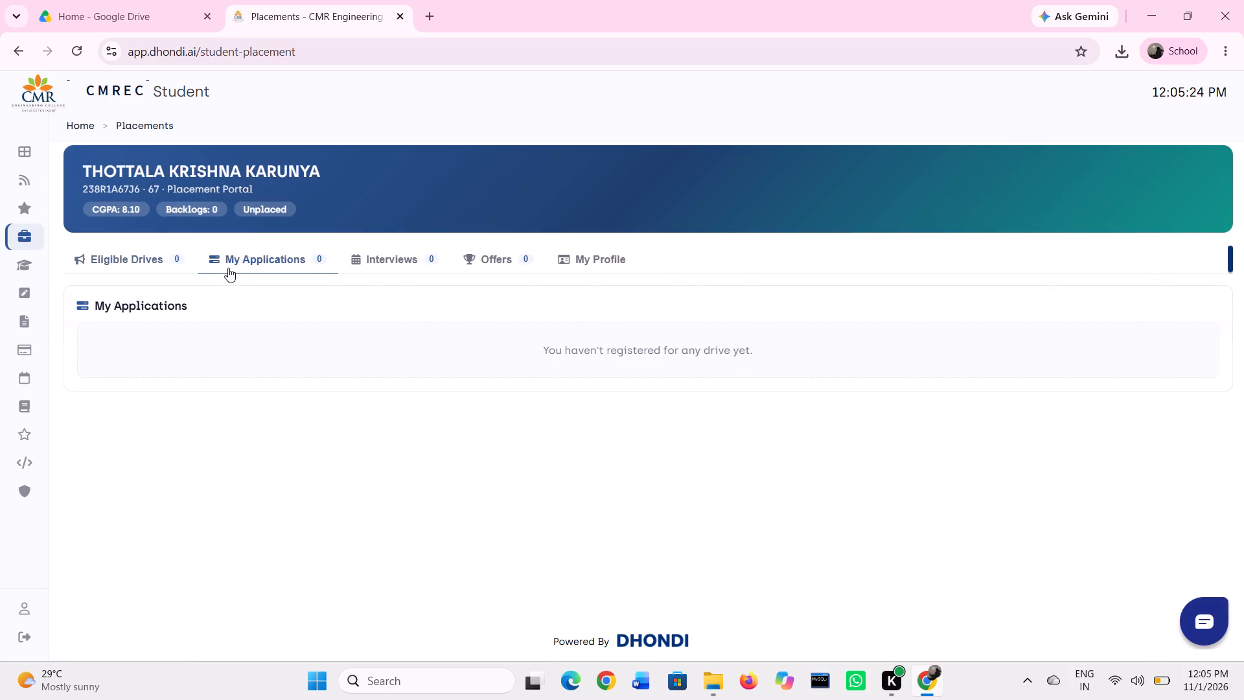
{"action": "left_click", "coordinate": [387, 277]}
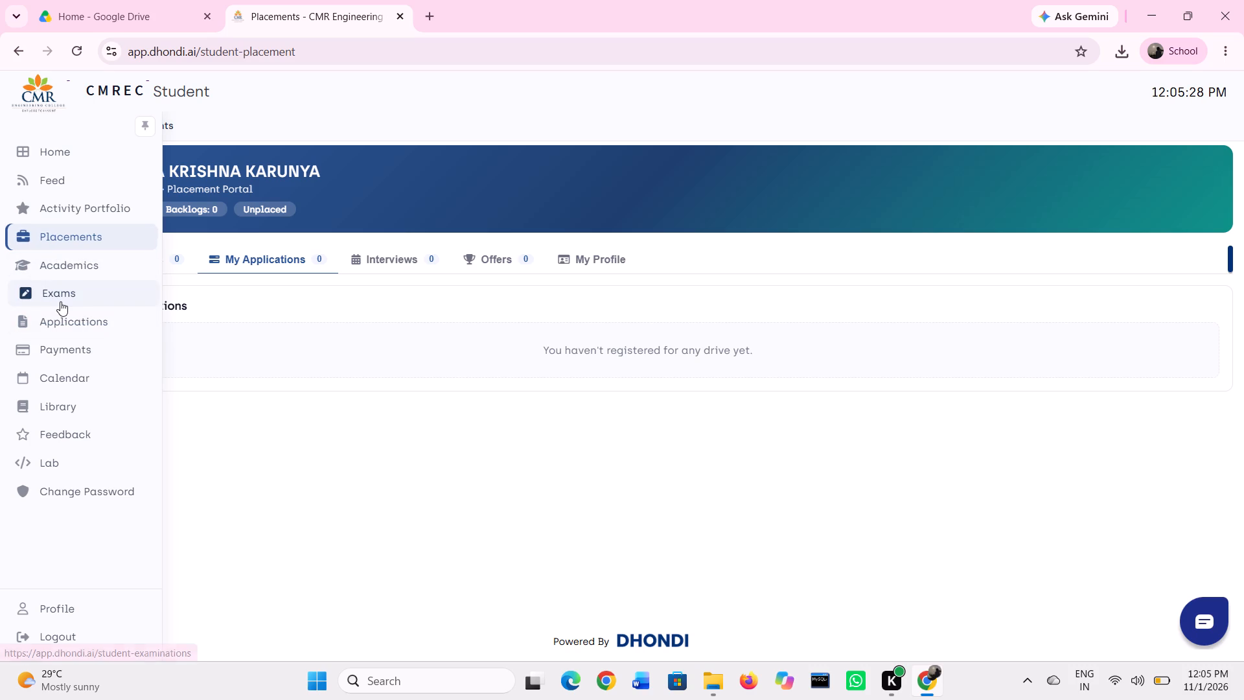
Open the IV B.TECH I SEM R22 MID II details from the Mid Examinations list under Exams.
{"action": "left_click", "coordinate": [60, 301]}
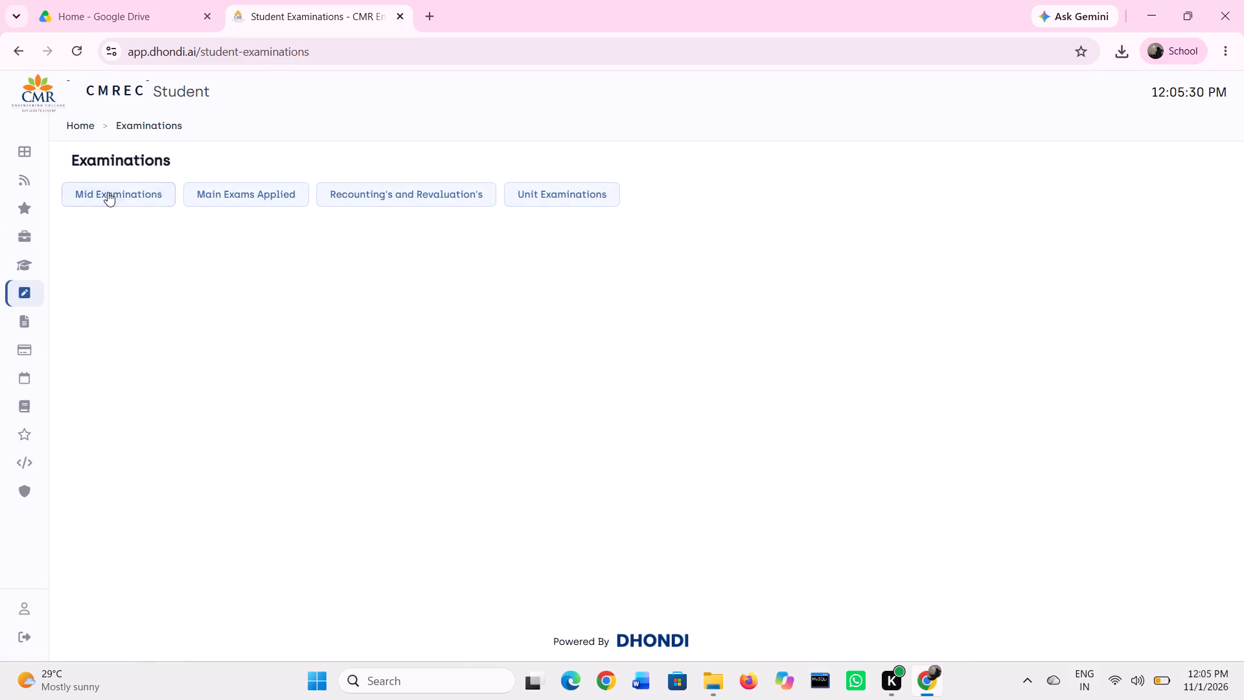
{"action": "left_click", "coordinate": [108, 192]}
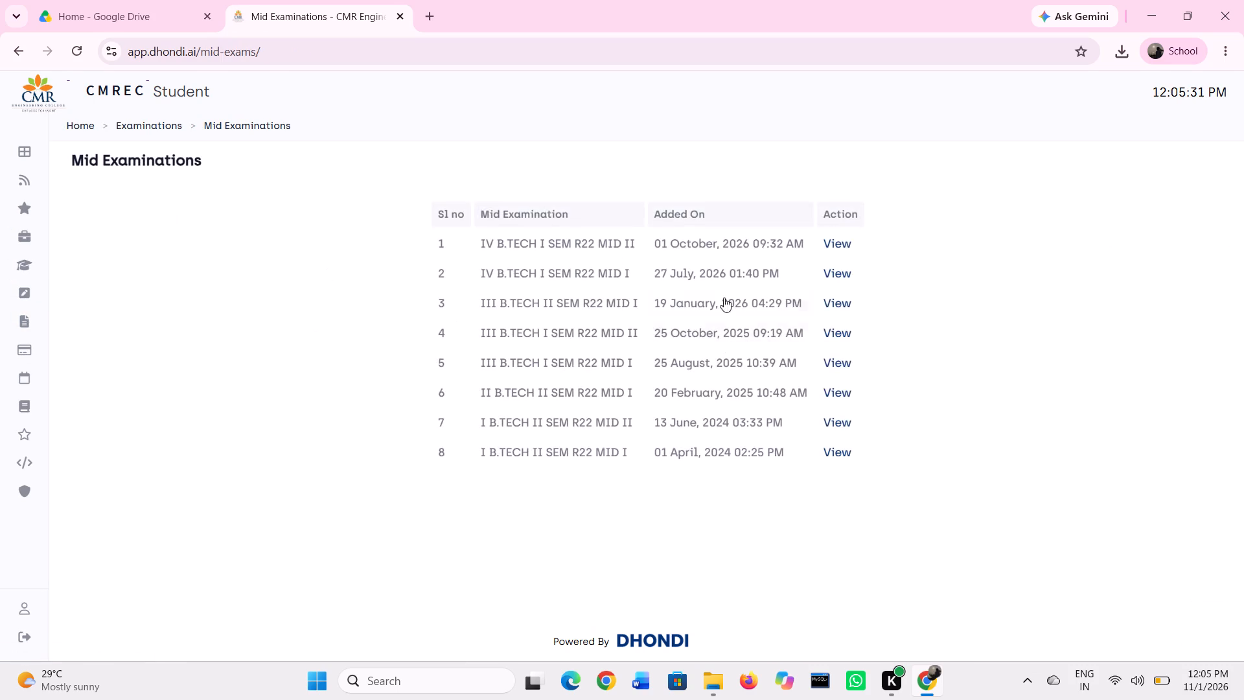
{"action": "left_click_drag", "start_coordinate": [854, 259], "coordinate": [843, 250]}
{"action": "left_click", "coordinate": [843, 250]}
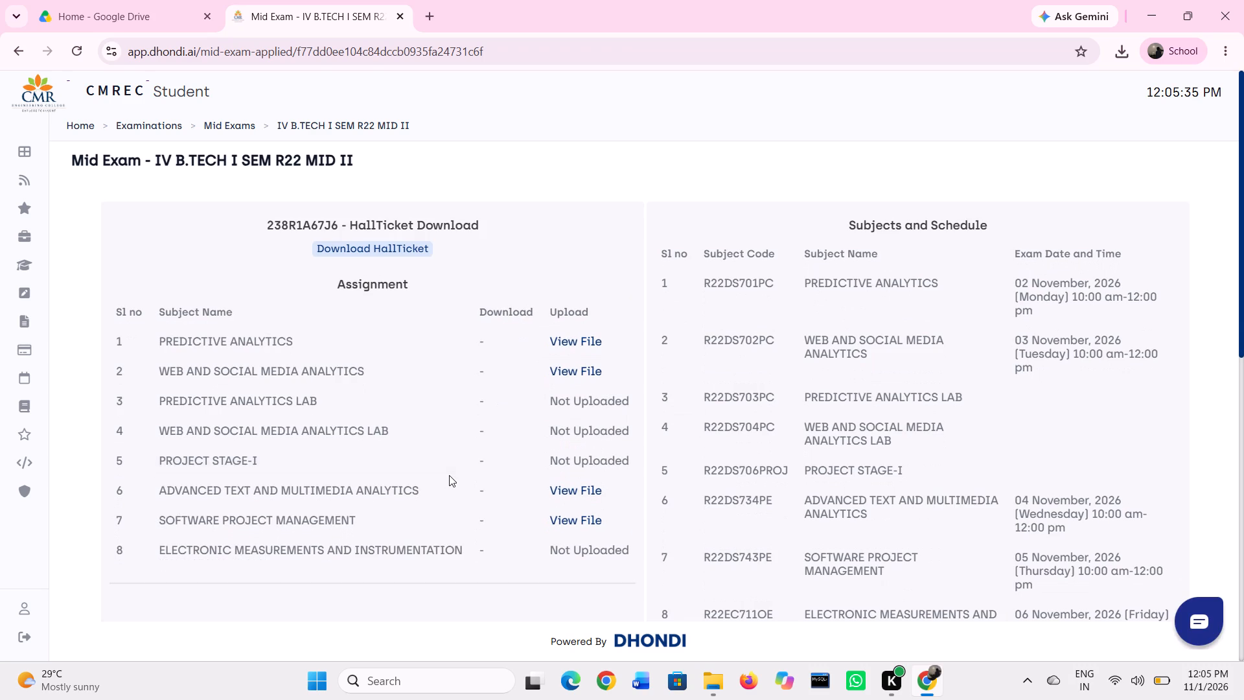
Review the assignment upload statuses for IV B.TECH I SEM R22 MID II and the courses offered in the Upload Assignments form.
{"action": "scroll", "coordinate": [449, 475], "scroll_direction": "down", "scroll_amount": 6}
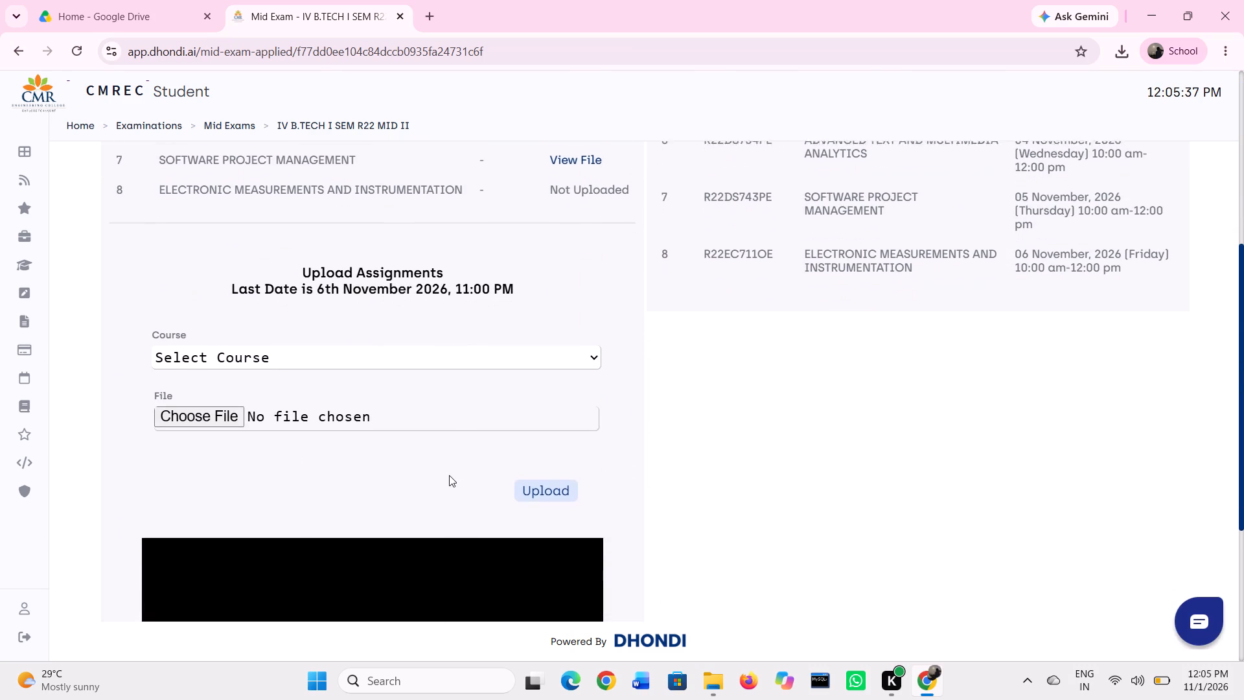
{"action": "scroll", "coordinate": [449, 475], "scroll_direction": "down", "scroll_amount": 1}
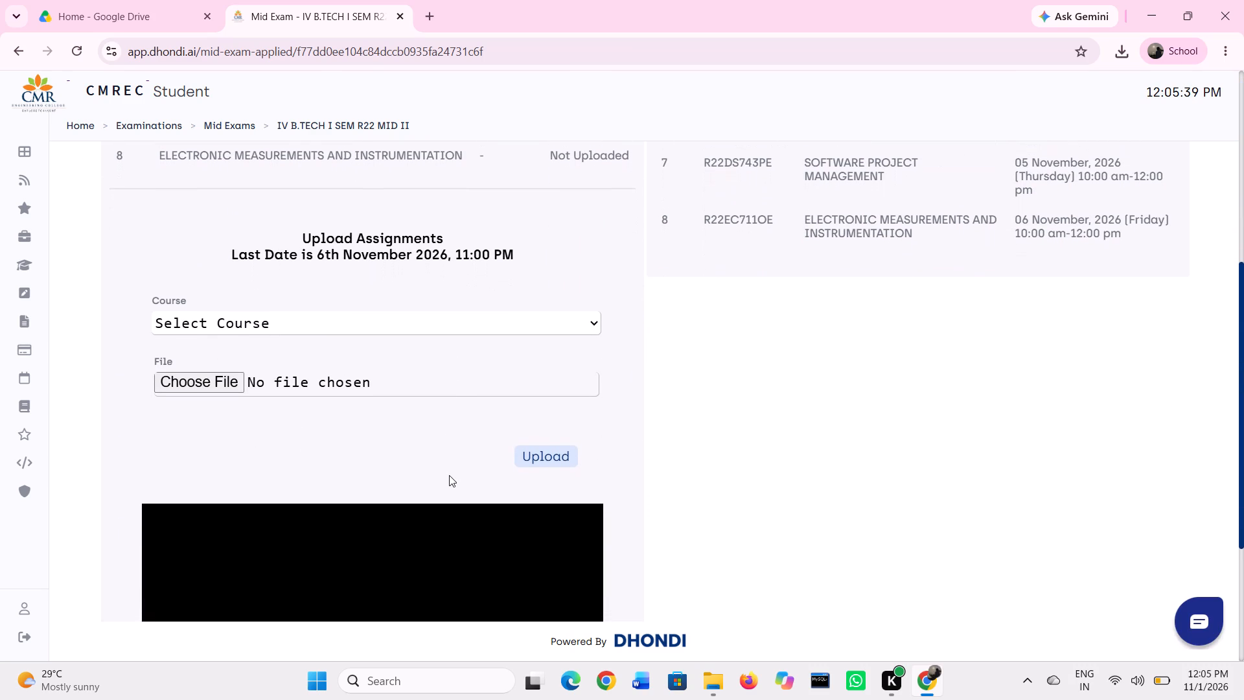
{"action": "scroll", "coordinate": [449, 475], "scroll_direction": "down", "scroll_amount": 1}
{"action": "scroll", "coordinate": [449, 475], "scroll_direction": "up", "scroll_amount": 3}
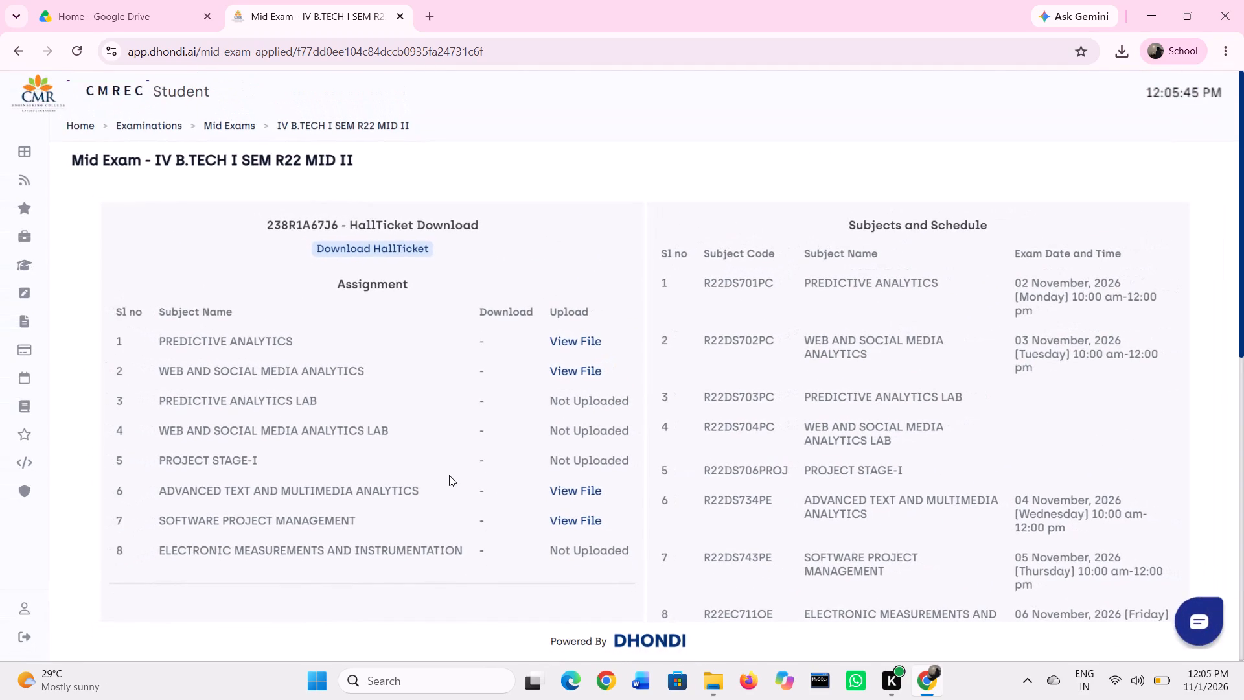
{"action": "scroll", "coordinate": [449, 475], "scroll_direction": "down", "scroll_amount": 2}
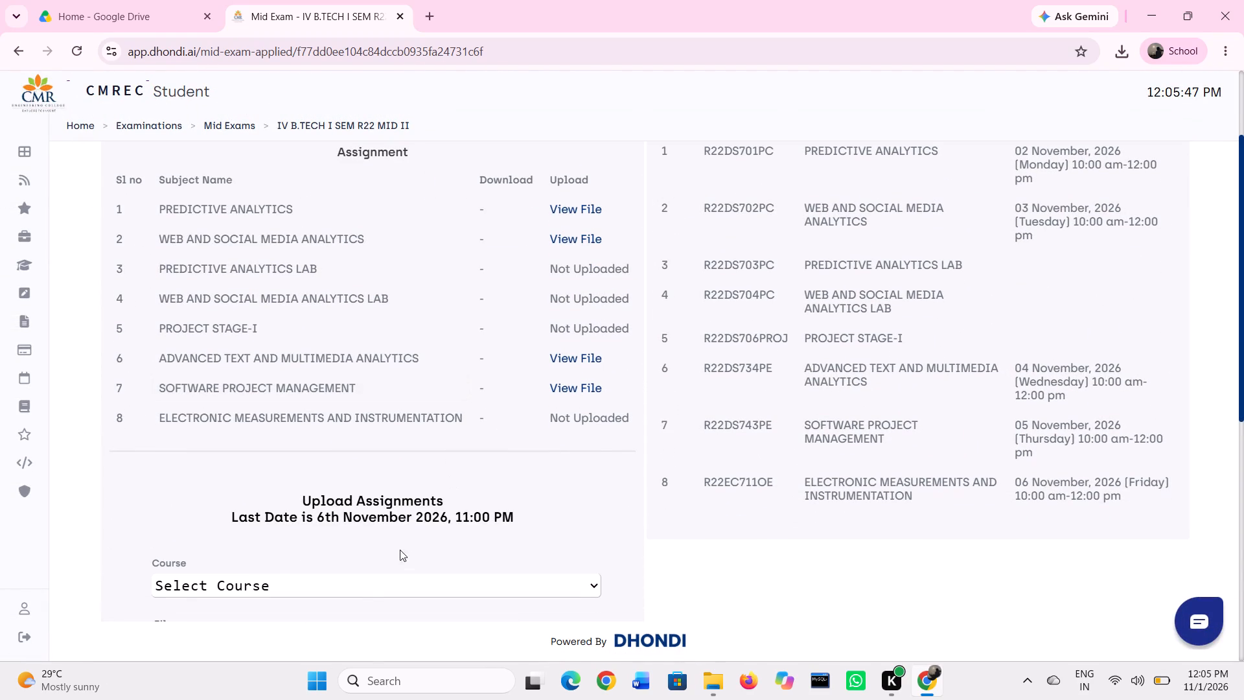
{"action": "left_click", "coordinate": [365, 582]}
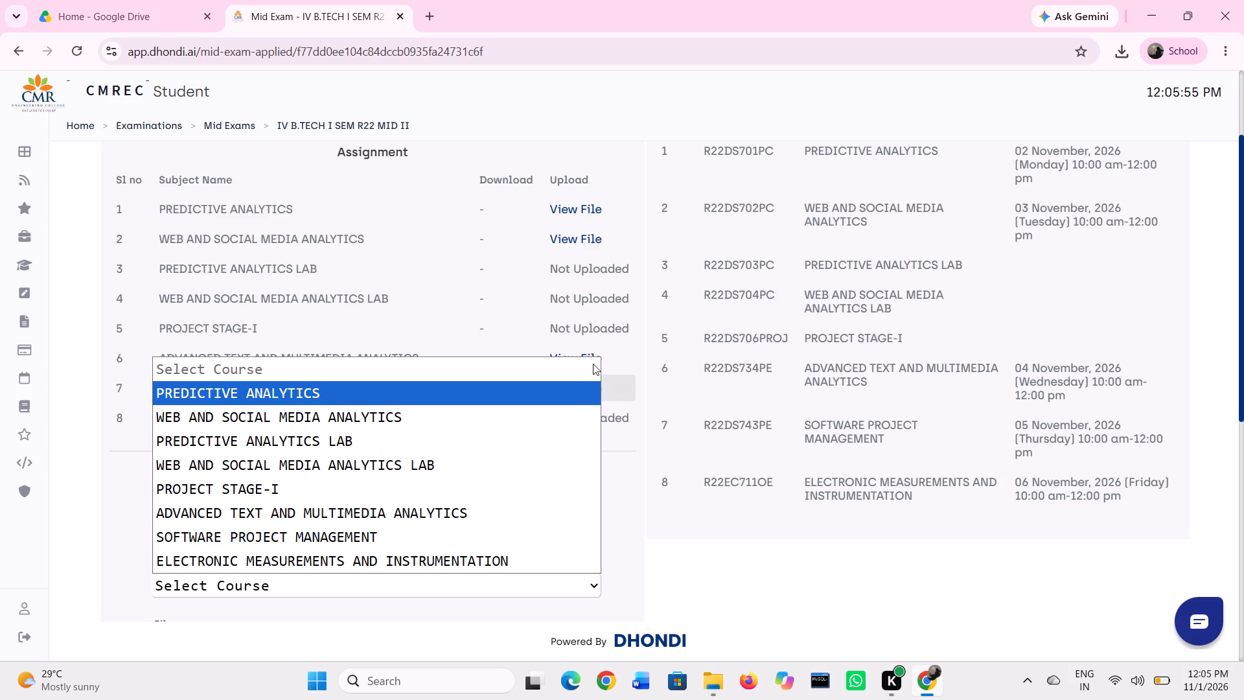
{"action": "left_click", "coordinate": [562, 314]}
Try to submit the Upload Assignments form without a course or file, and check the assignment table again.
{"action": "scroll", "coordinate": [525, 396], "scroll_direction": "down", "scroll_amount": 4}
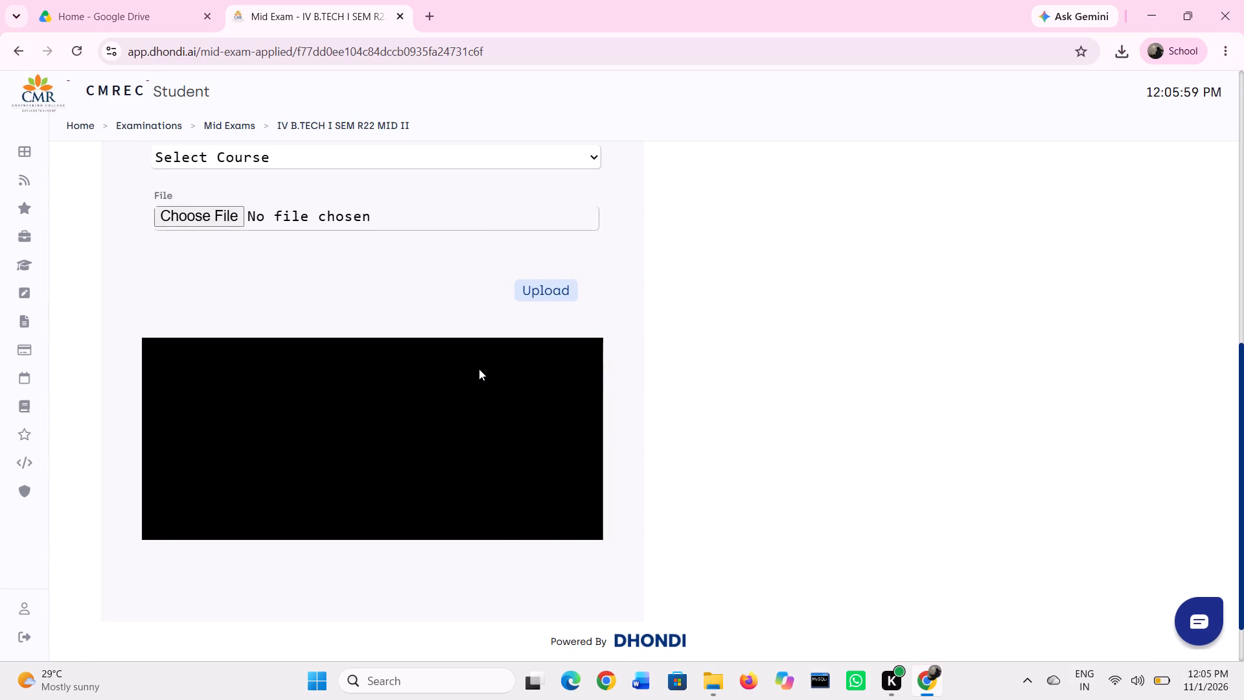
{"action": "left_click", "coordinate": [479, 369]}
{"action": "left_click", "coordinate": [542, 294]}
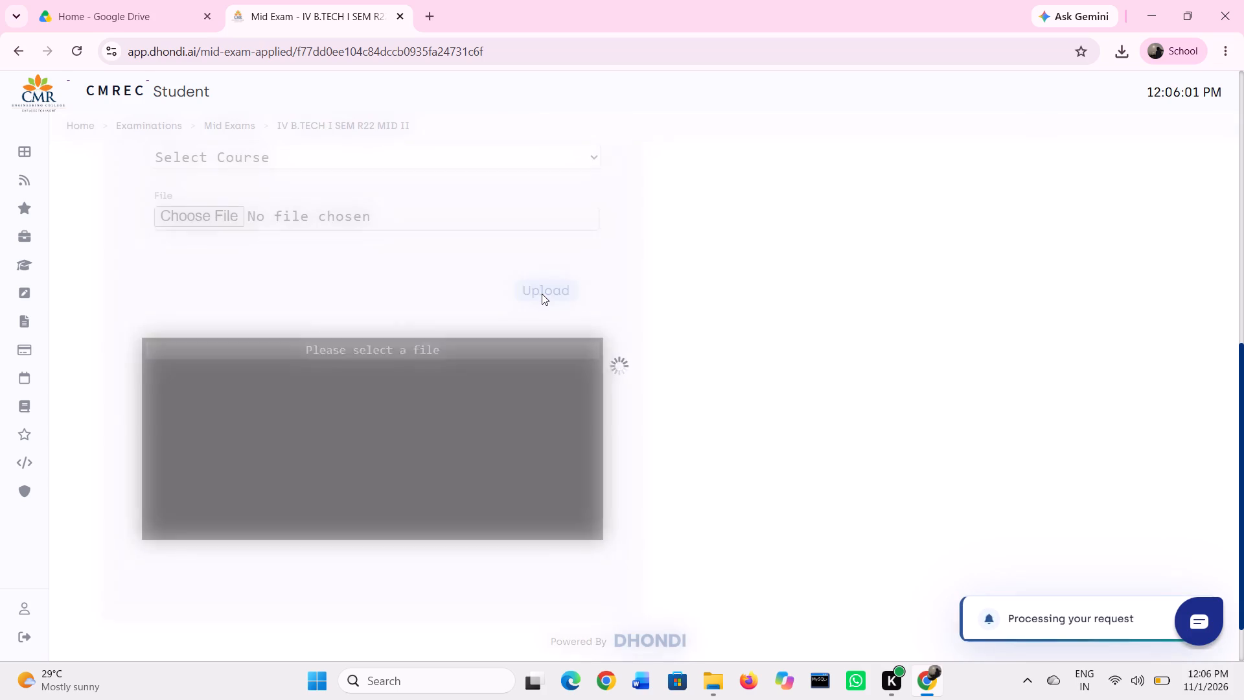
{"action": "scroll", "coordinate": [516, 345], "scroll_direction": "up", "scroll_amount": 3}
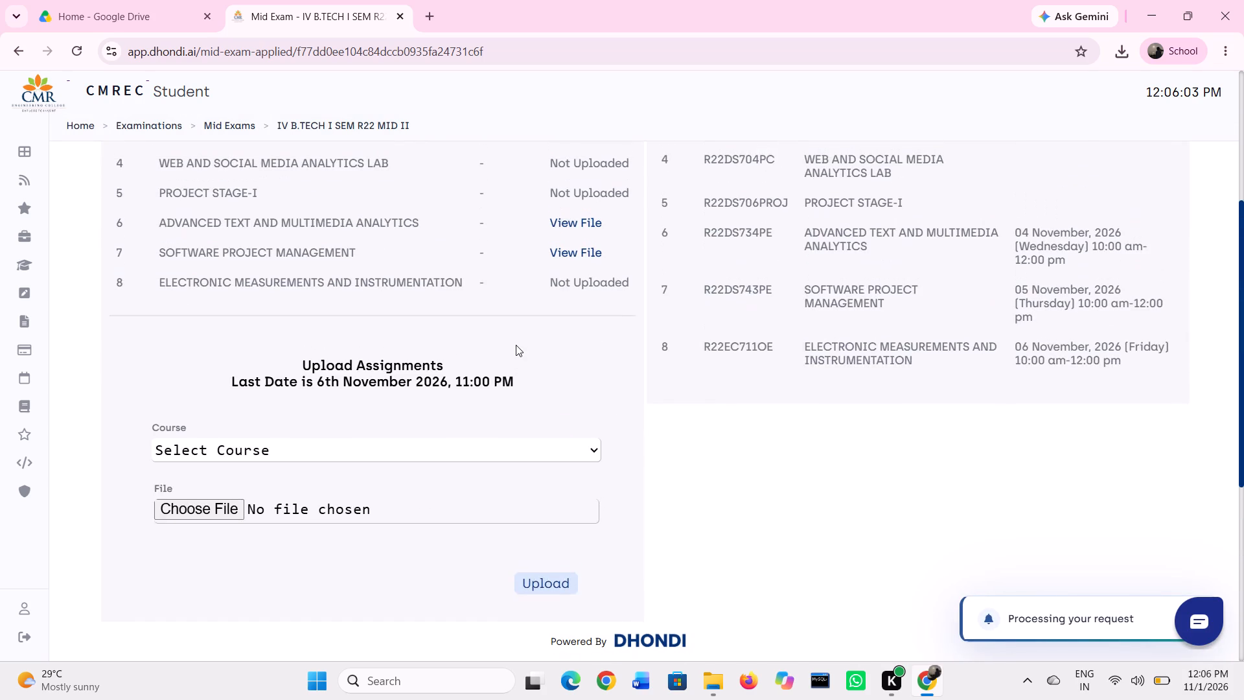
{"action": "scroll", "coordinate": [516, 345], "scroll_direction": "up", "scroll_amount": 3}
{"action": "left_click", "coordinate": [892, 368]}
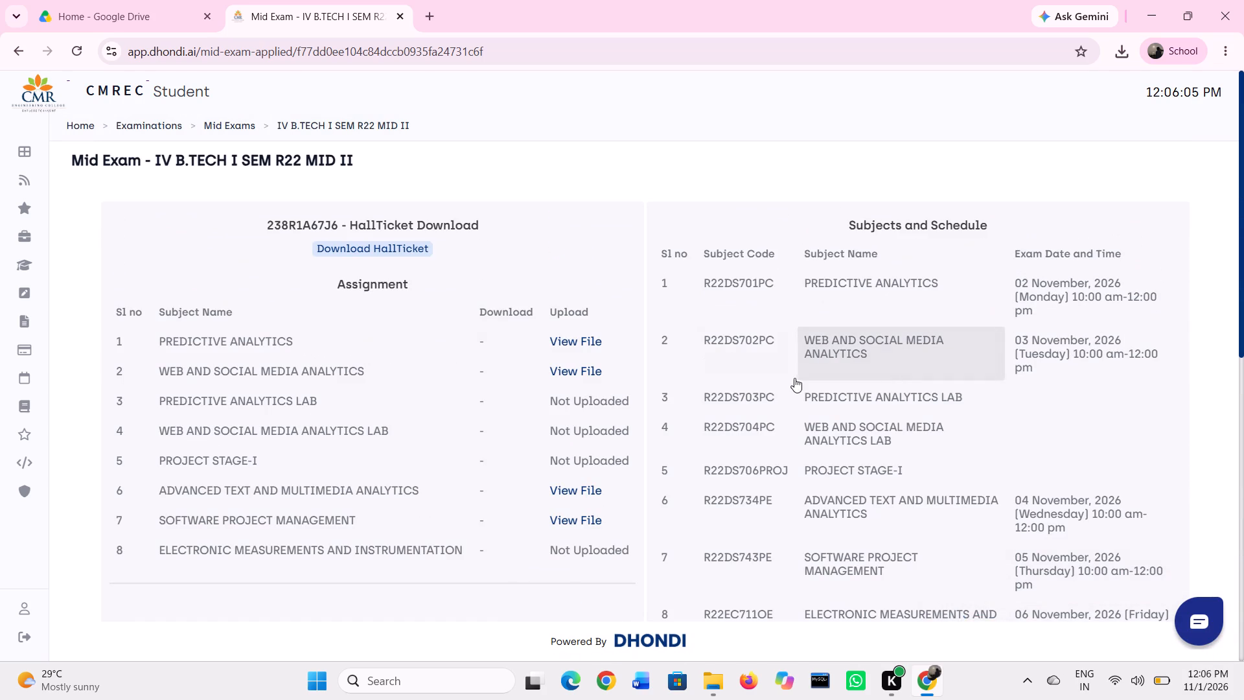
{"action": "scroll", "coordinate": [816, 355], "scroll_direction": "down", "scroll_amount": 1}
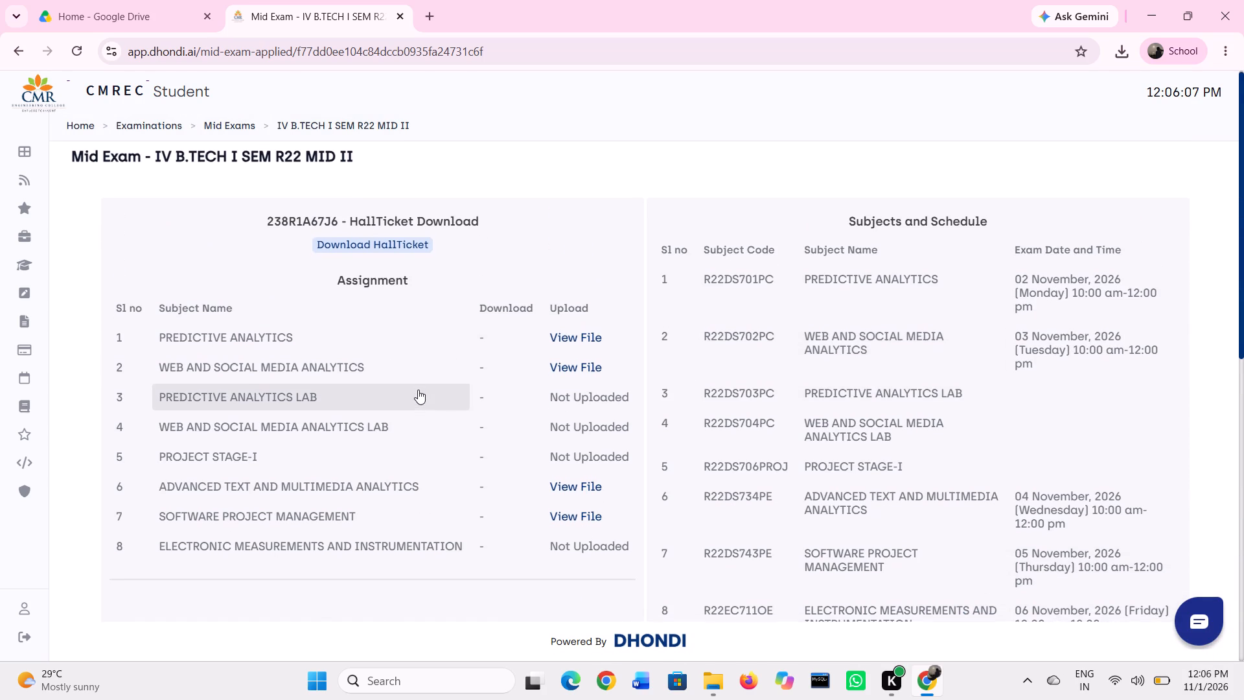
Reload the IV B.TECH I SEM R22 MID II page and look over its assignment table and upload form.
{"action": "left_click", "coordinate": [343, 127]}
{"action": "scroll", "coordinate": [492, 397], "scroll_direction": "down", "scroll_amount": 1}
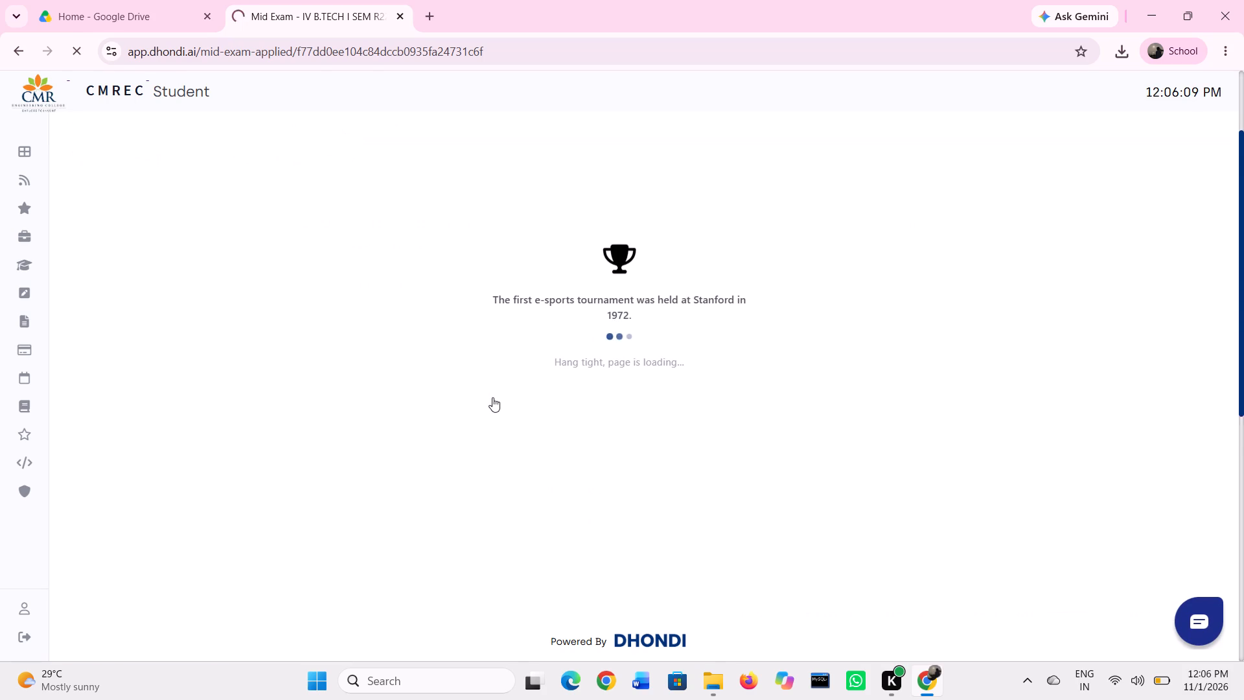
{"action": "scroll", "coordinate": [492, 397], "scroll_direction": "down", "scroll_amount": 1}
{"action": "scroll", "coordinate": [482, 344], "scroll_direction": "down", "scroll_amount": 3}
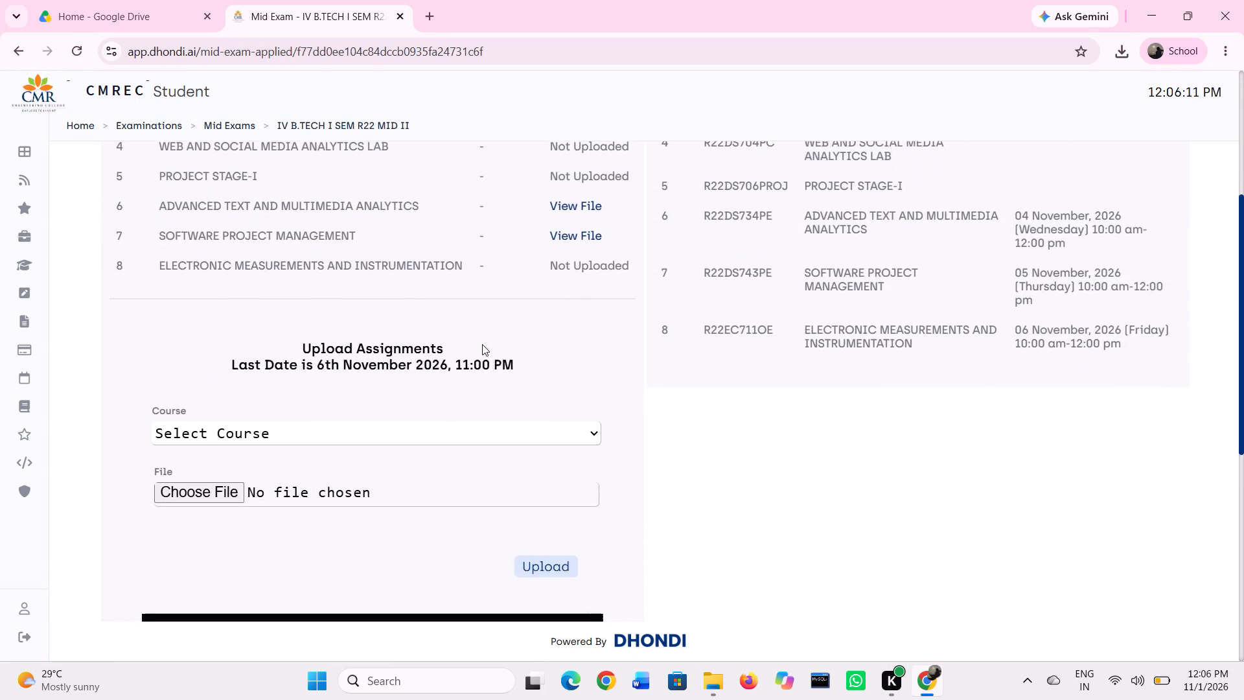
{"action": "scroll", "coordinate": [482, 344], "scroll_direction": "down", "scroll_amount": 2}
{"action": "scroll", "coordinate": [482, 344], "scroll_direction": "up", "scroll_amount": 4}
Go back to the Mid Examinations list, reopen IV B.TECH I SEM R22 MID II and check its assignment uploads.
{"action": "left_click", "coordinate": [224, 117]}
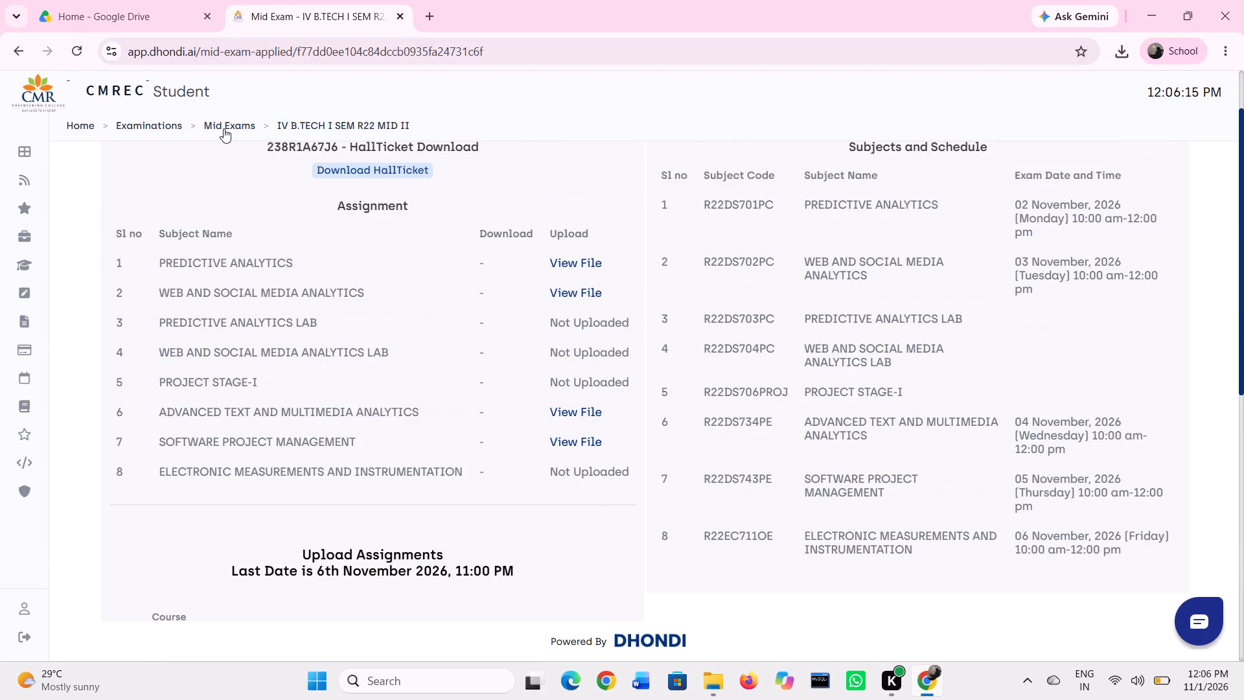
{"action": "left_click", "coordinate": [224, 128]}
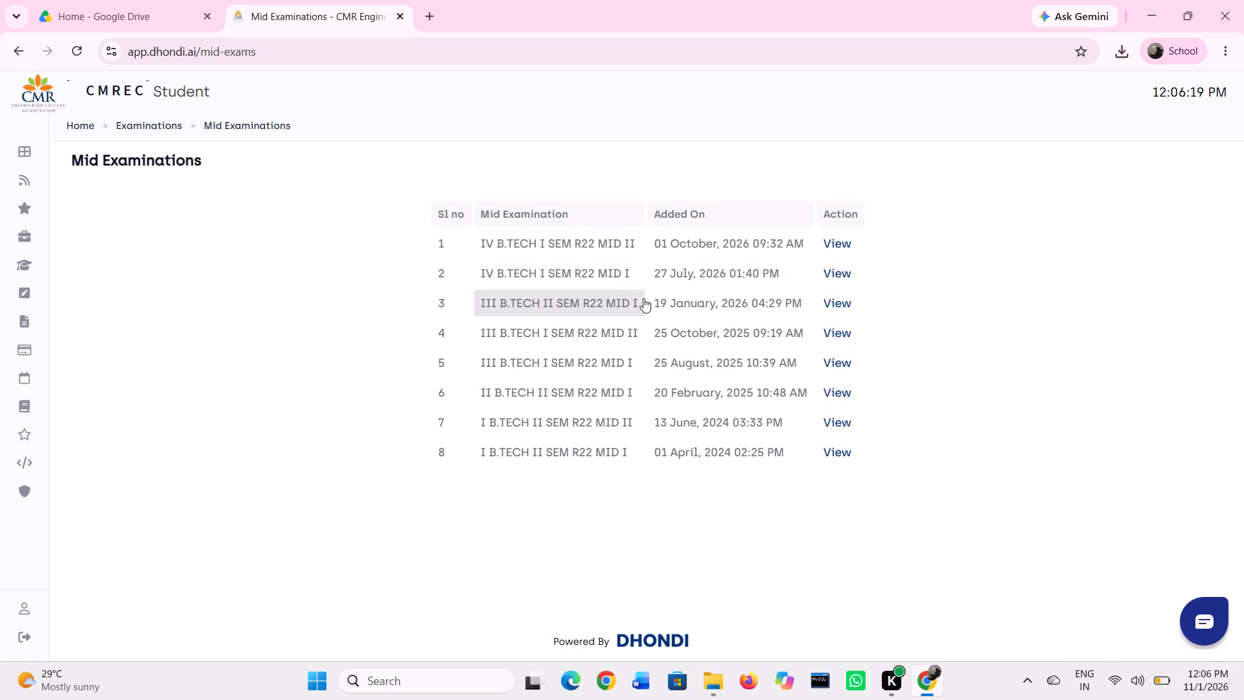
{"action": "left_click", "coordinate": [838, 239]}
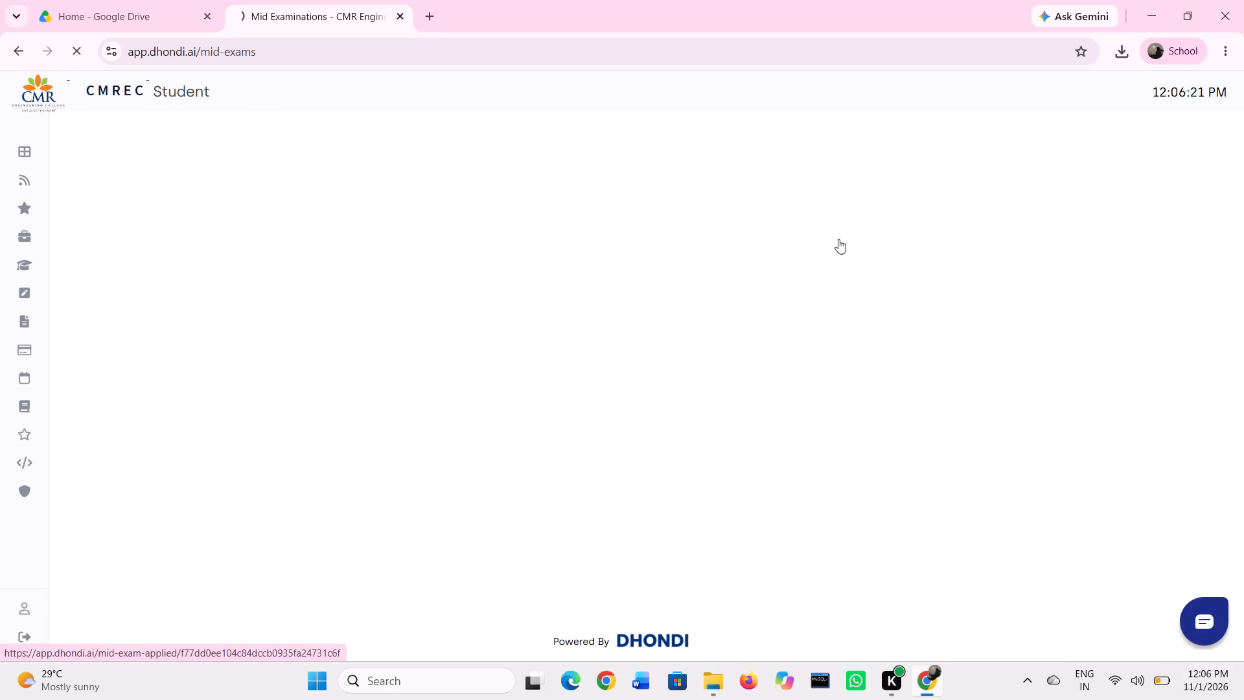
{"action": "scroll", "coordinate": [436, 482], "scroll_direction": "down", "scroll_amount": 3}
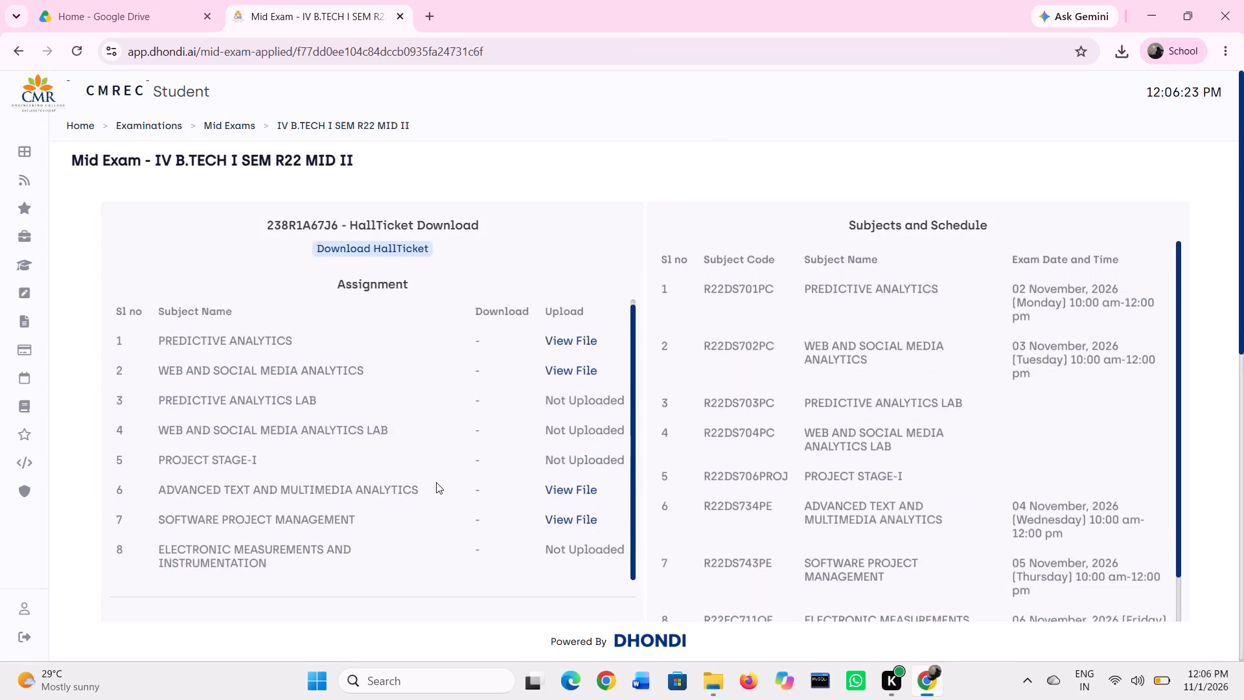
{"action": "scroll", "coordinate": [436, 482], "scroll_direction": "down", "scroll_amount": 2}
{"action": "scroll", "coordinate": [436, 482], "scroll_direction": "up", "scroll_amount": 2}
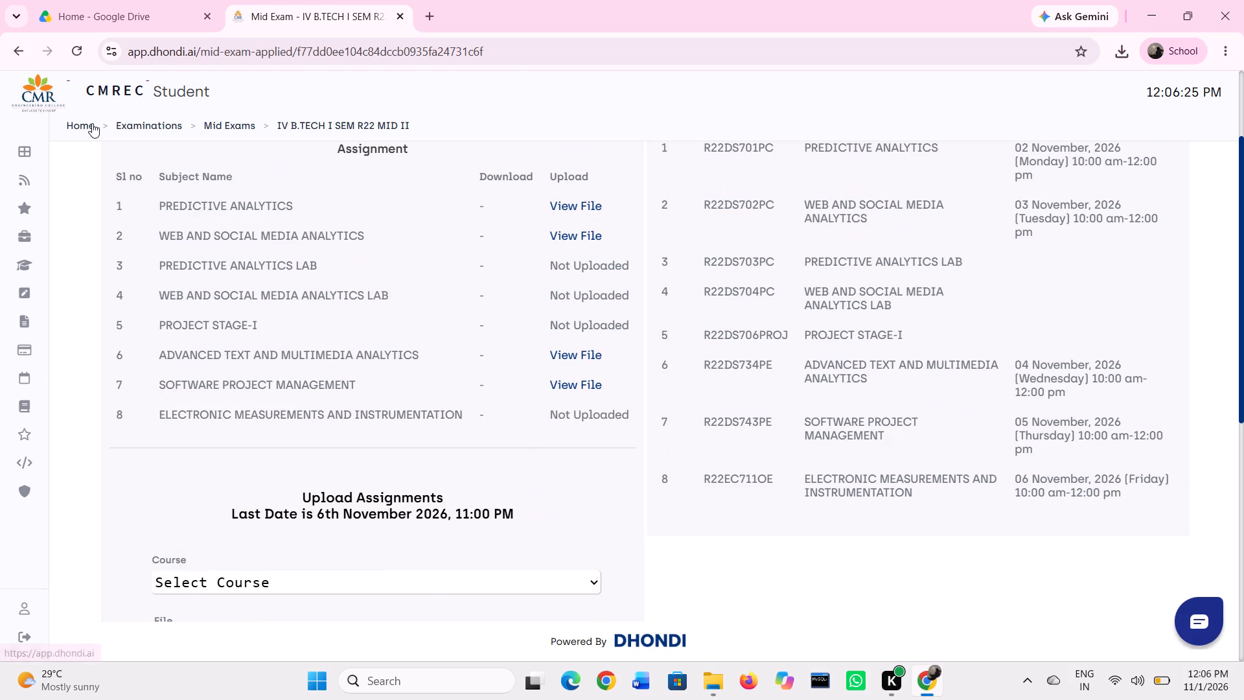
Open the IV B.TECH I SEMESTER R22 REGULAR EXAMINATION NOVEMBER 2026 application under Main Exams Applied and look over its upload sections.
{"action": "left_click", "coordinate": [92, 123]}
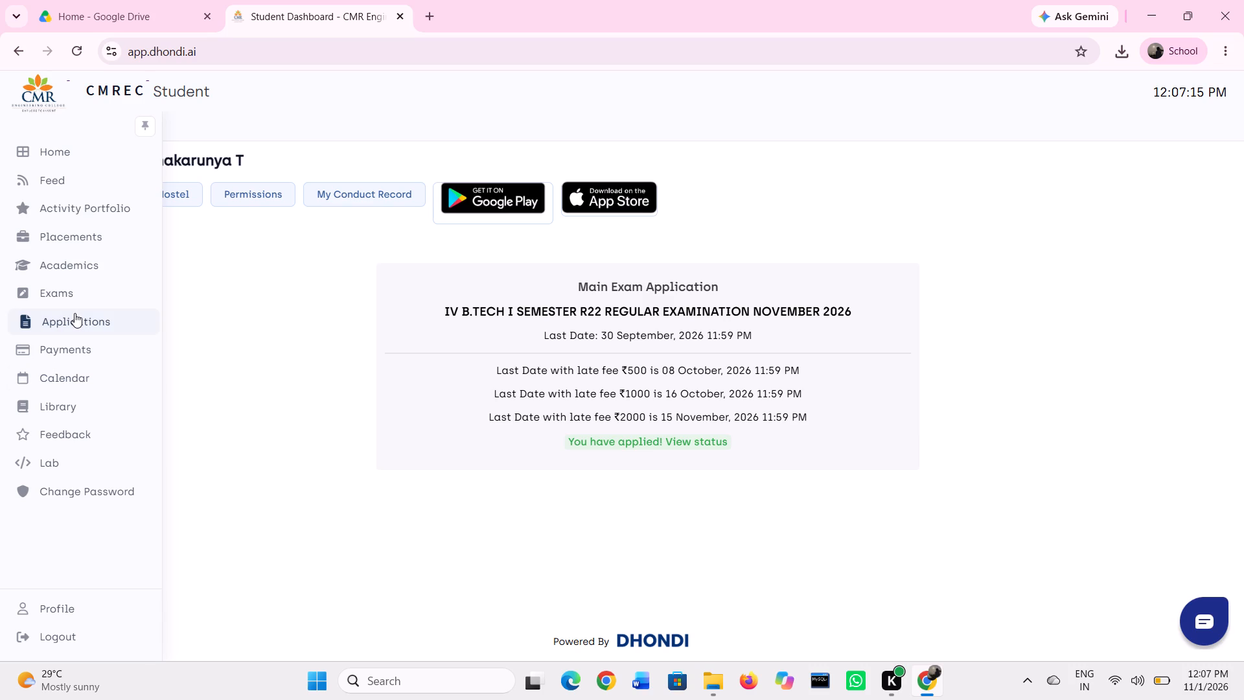
{"action": "left_click", "coordinate": [63, 297]}
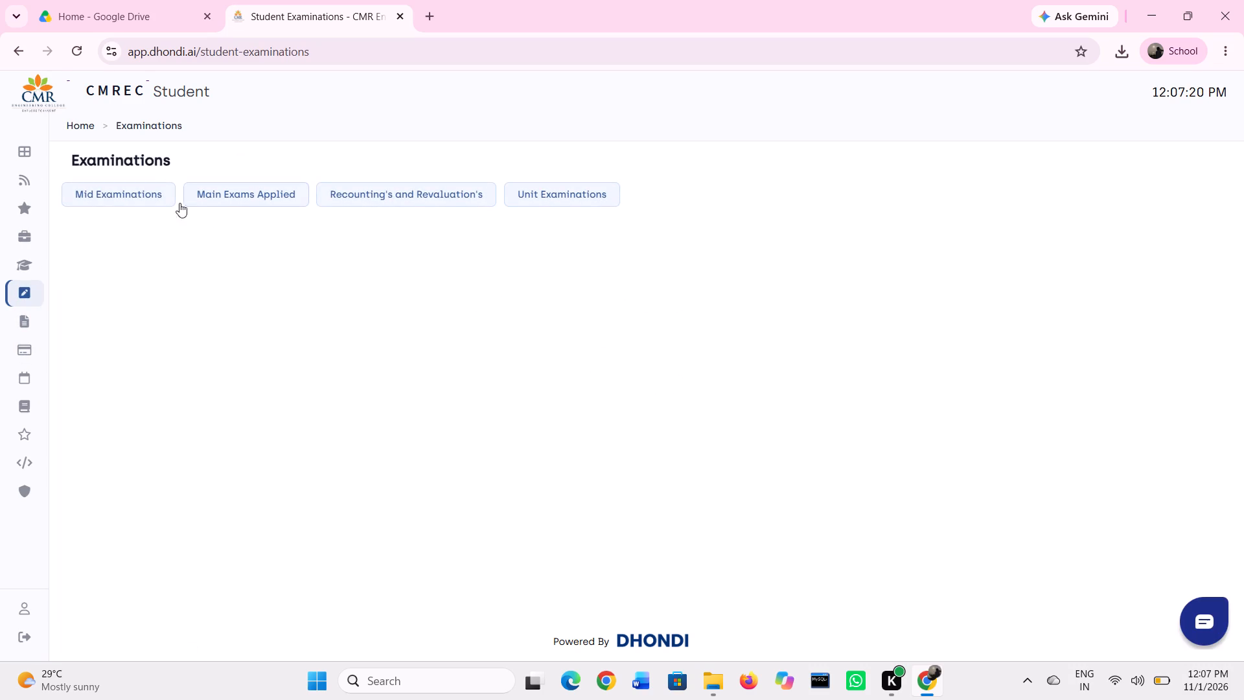
{"action": "left_click", "coordinate": [222, 198]}
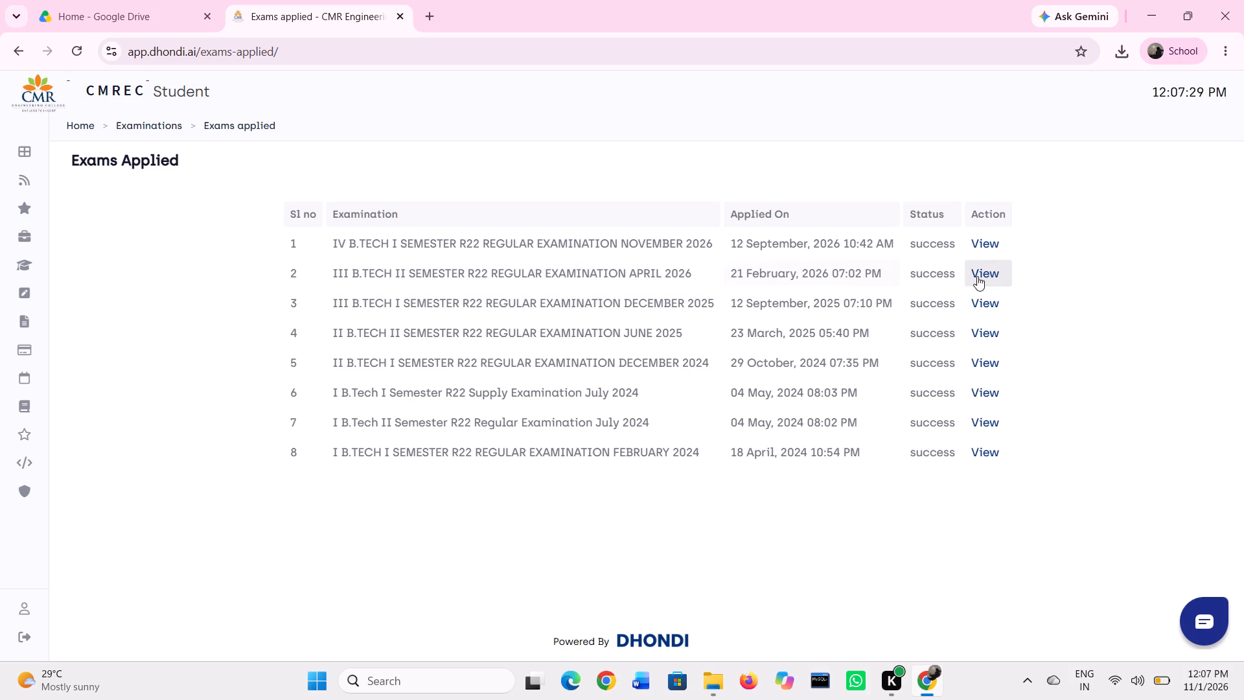
{"action": "left_click", "coordinate": [988, 243]}
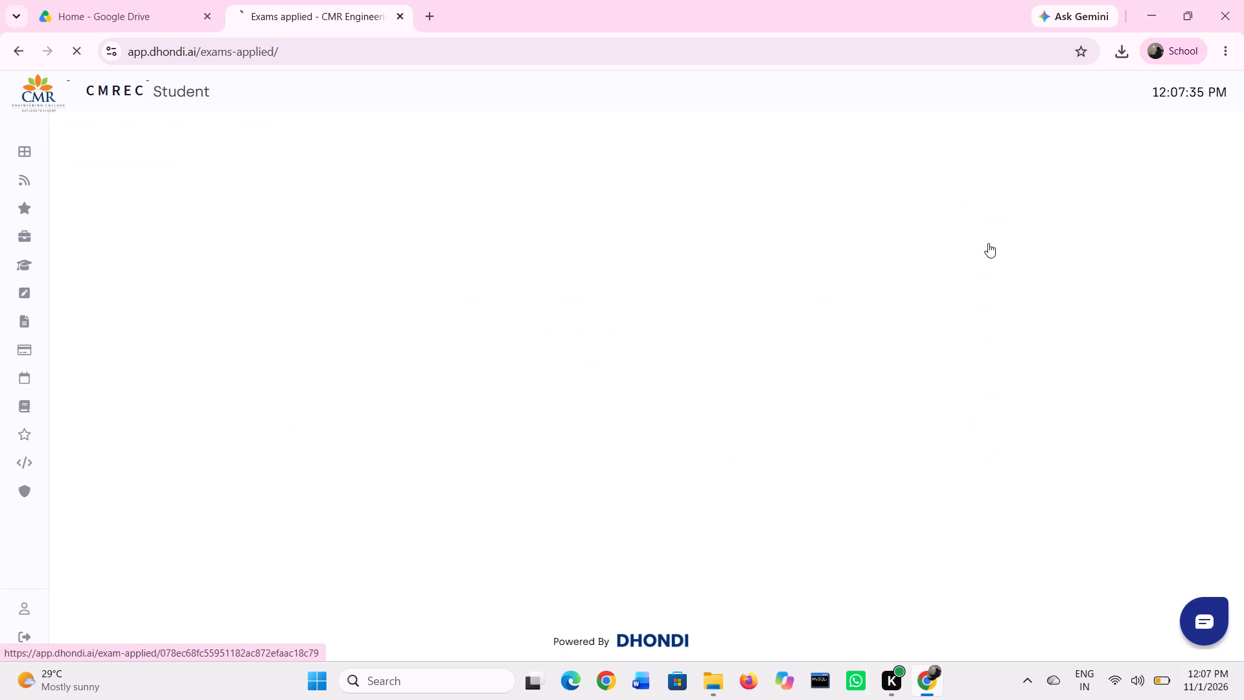
{"action": "scroll", "coordinate": [552, 463], "scroll_direction": "down", "scroll_amount": 4}
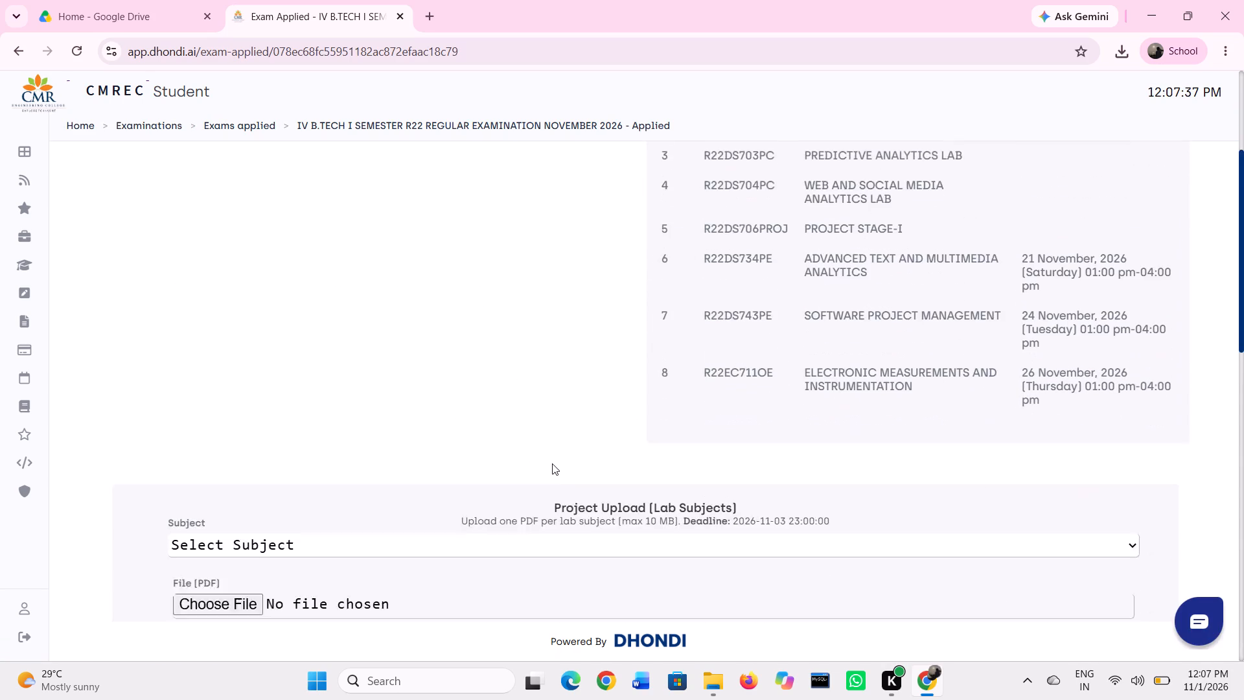
{"action": "scroll", "coordinate": [552, 463], "scroll_direction": "down", "scroll_amount": 1}
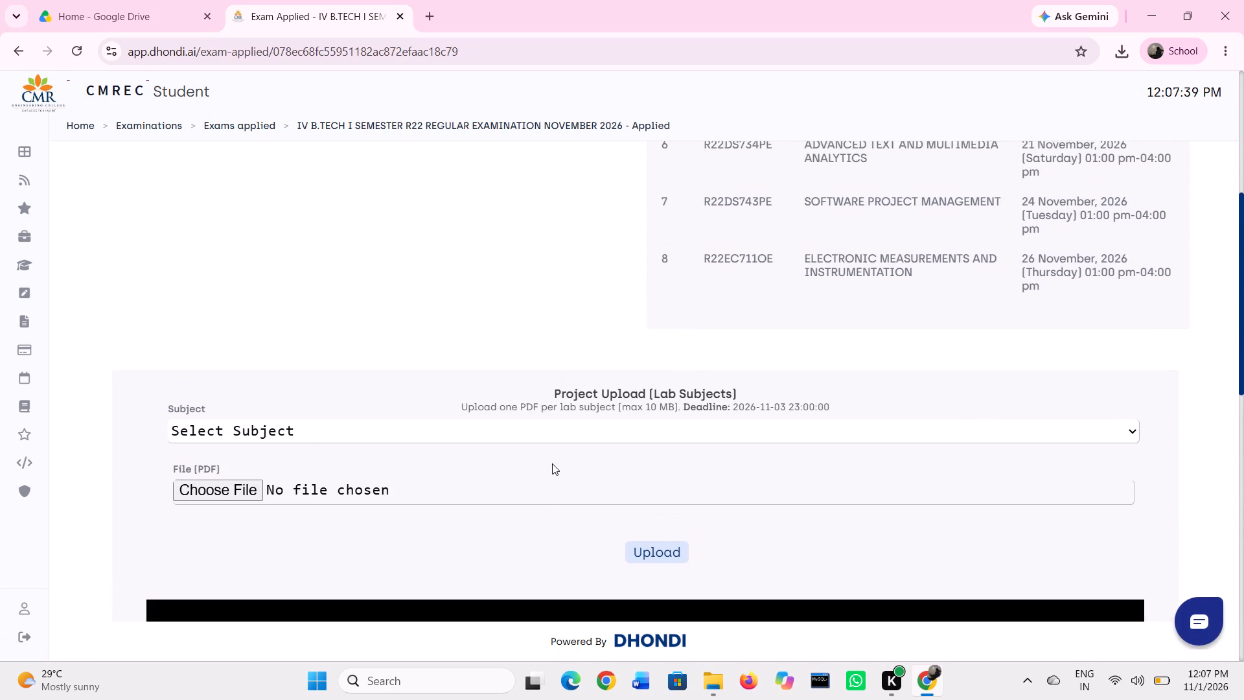
{"action": "scroll", "coordinate": [552, 463], "scroll_direction": "down", "scroll_amount": 3}
{"action": "scroll", "coordinate": [552, 463], "scroll_direction": "up", "scroll_amount": 1}
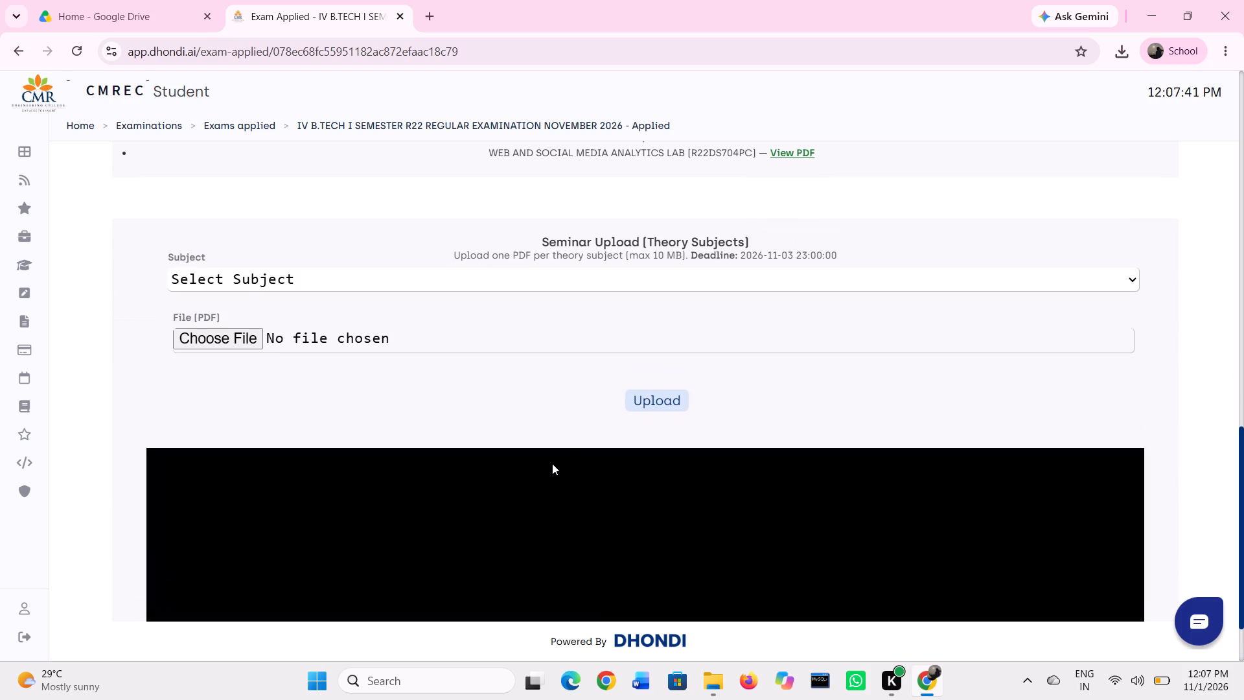
Examine the subjects offered under Seminar Upload (Theory Subjects) and compare them with the lab uploads section.
{"action": "left_click", "coordinate": [601, 286]}
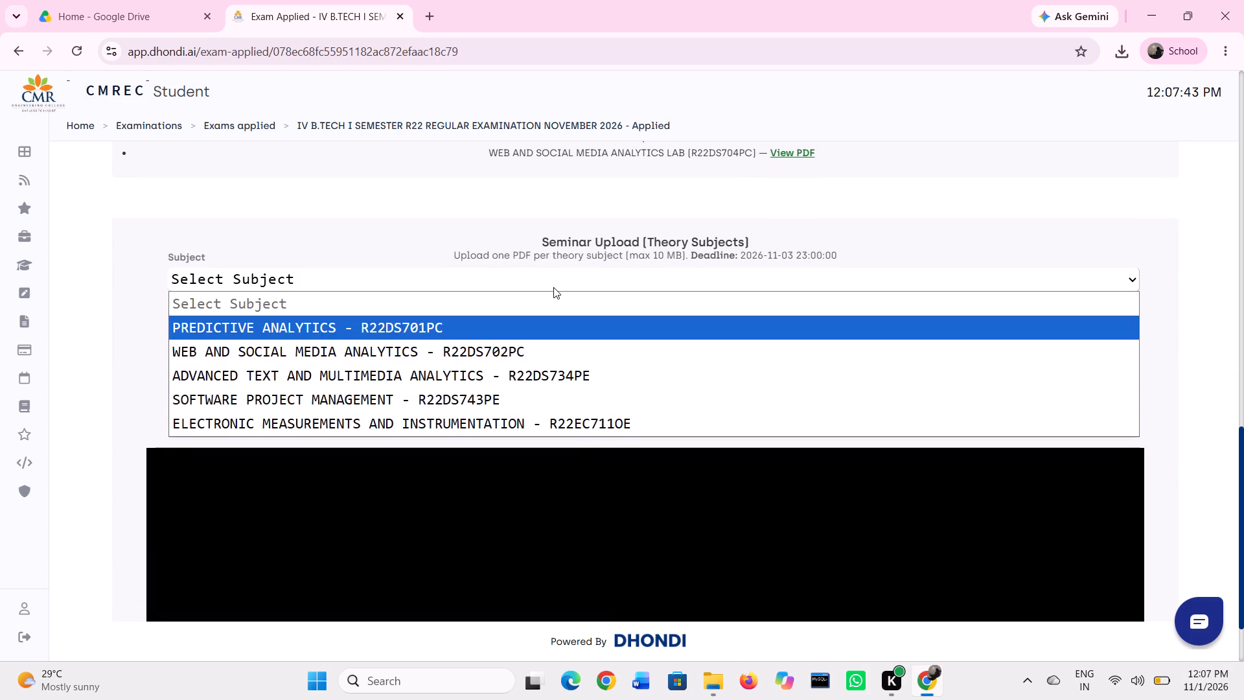
{"action": "left_click", "coordinate": [514, 277]}
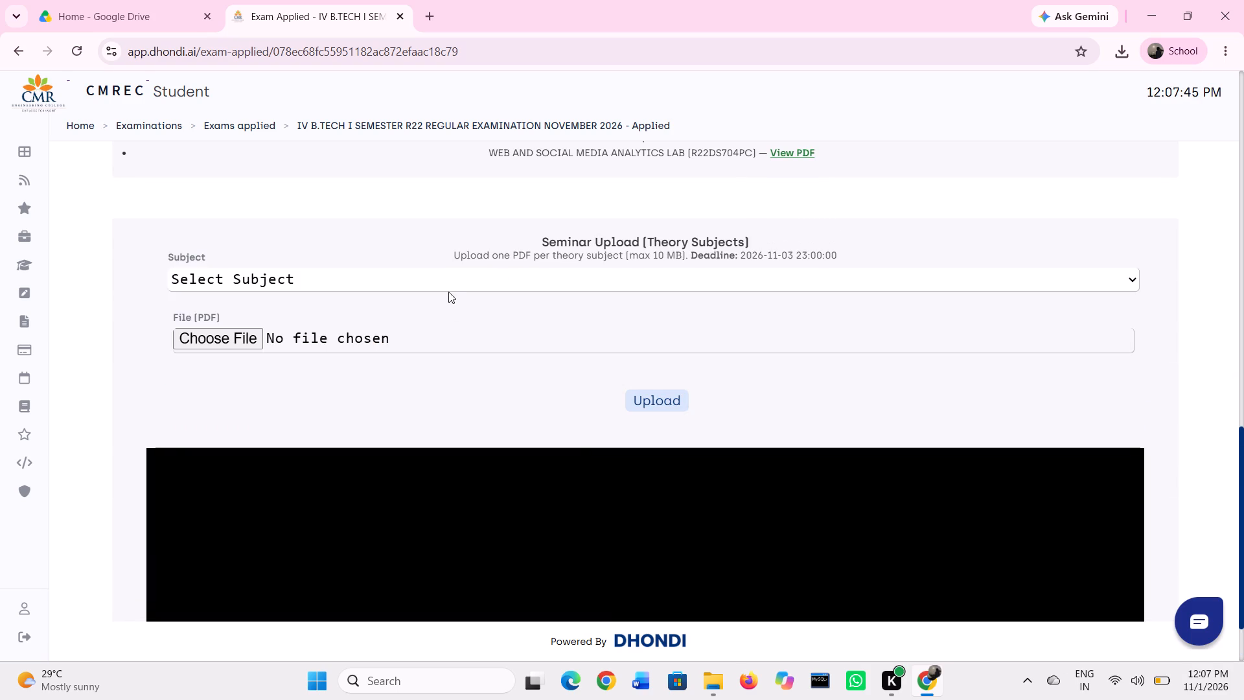
{"action": "scroll", "coordinate": [448, 292], "scroll_direction": "up", "scroll_amount": 5}
{"action": "scroll", "coordinate": [448, 292], "scroll_direction": "down", "scroll_amount": 1}
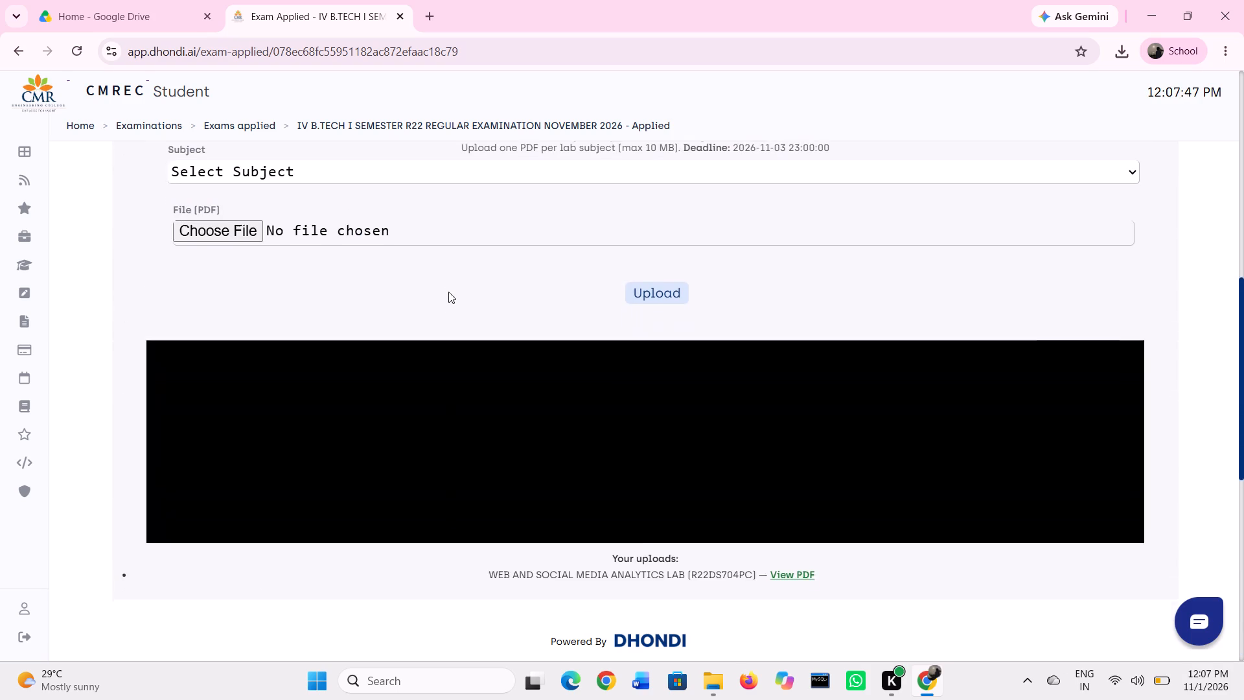
{"action": "scroll", "coordinate": [448, 292], "scroll_direction": "down", "scroll_amount": 2}
{"action": "scroll", "coordinate": [457, 213], "scroll_direction": "down", "scroll_amount": 1}
{"action": "scroll", "coordinate": [544, 231], "scroll_direction": "up", "scroll_amount": 1}
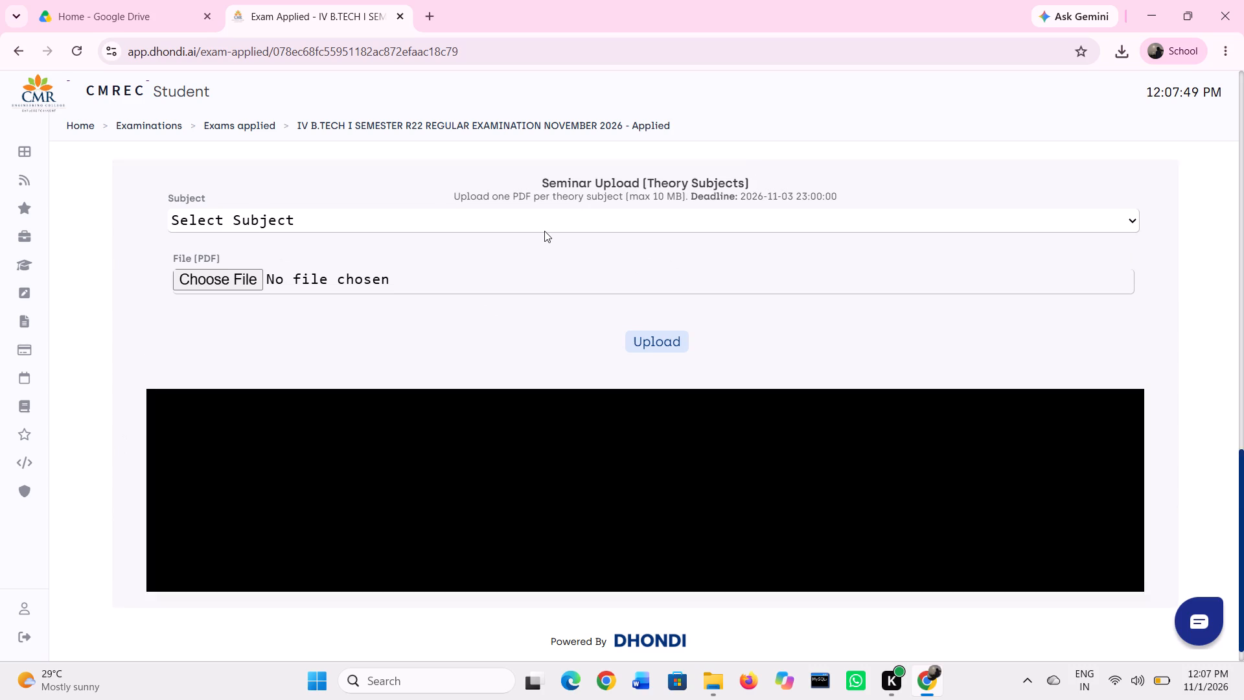
{"action": "scroll", "coordinate": [544, 231], "scroll_direction": "up", "scroll_amount": 1}
{"action": "left_click", "coordinate": [525, 235]}
{"action": "left_click", "coordinate": [479, 240]}
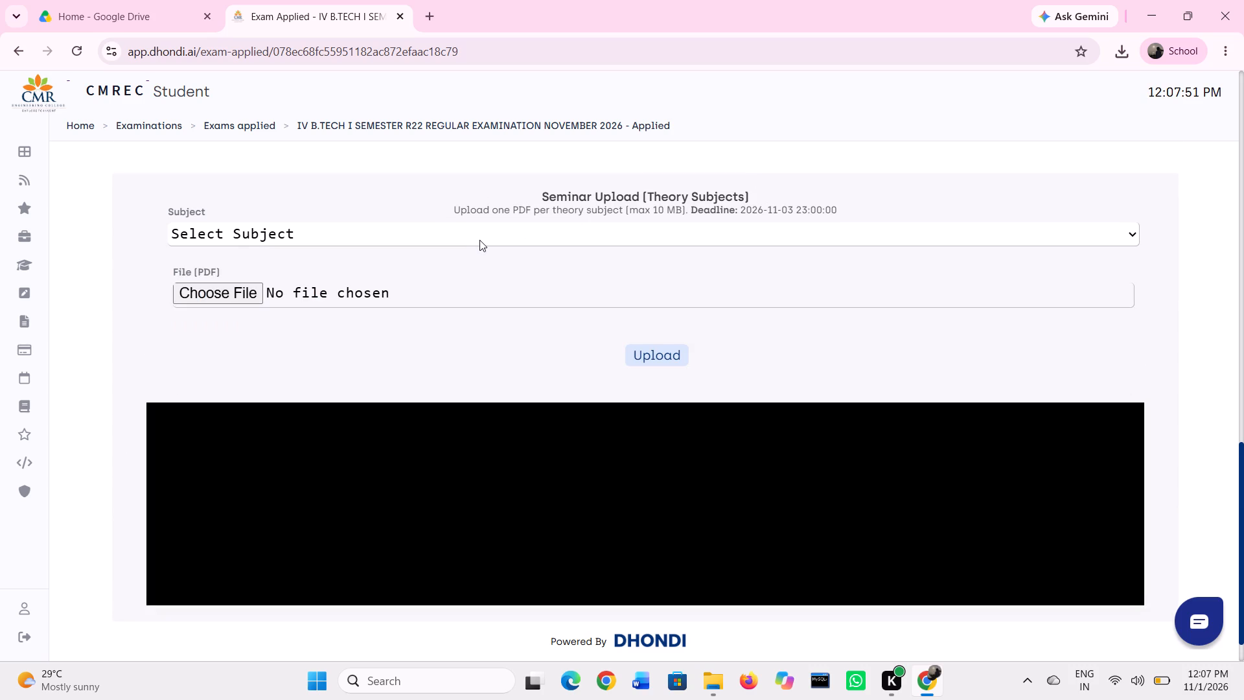
{"action": "left_click", "coordinate": [443, 230]}
{"action": "left_click", "coordinate": [443, 230]}
Examine the subjects offered under Project Upload (Lab Subjects) and their upload status.
{"action": "scroll", "coordinate": [428, 256], "scroll_direction": "up", "scroll_amount": 1}
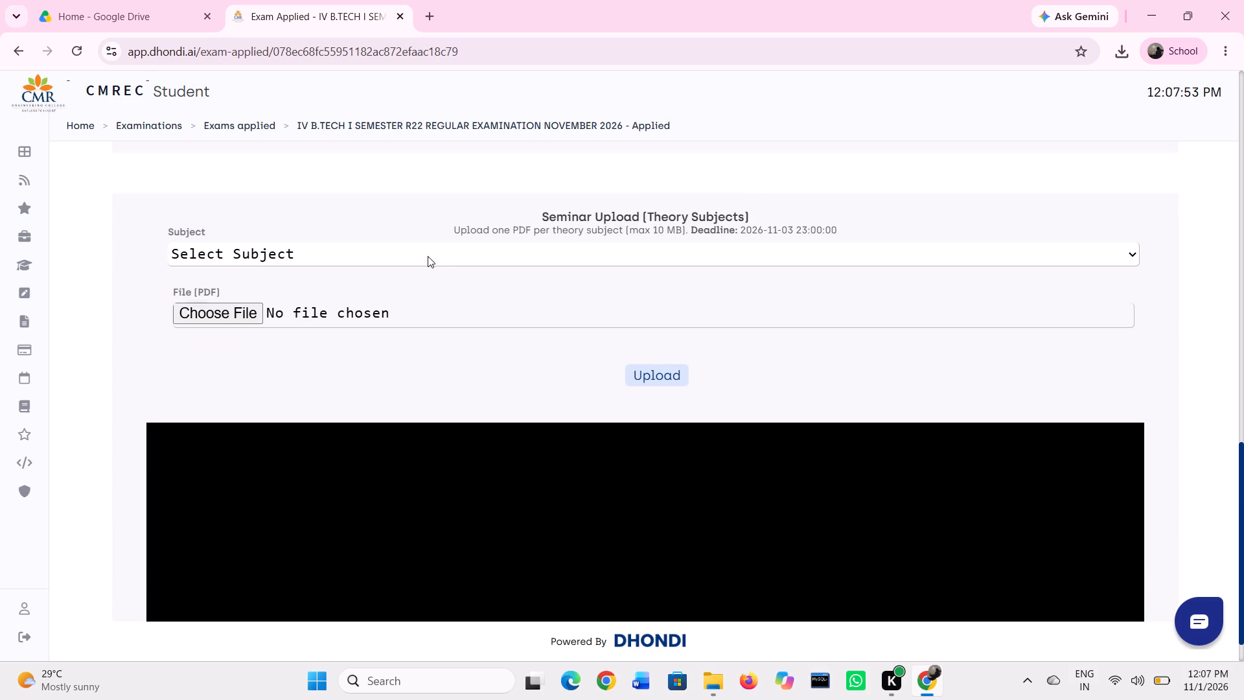
{"action": "scroll", "coordinate": [428, 256], "scroll_direction": "up", "scroll_amount": 4}
{"action": "scroll", "coordinate": [428, 256], "scroll_direction": "down", "scroll_amount": 1}
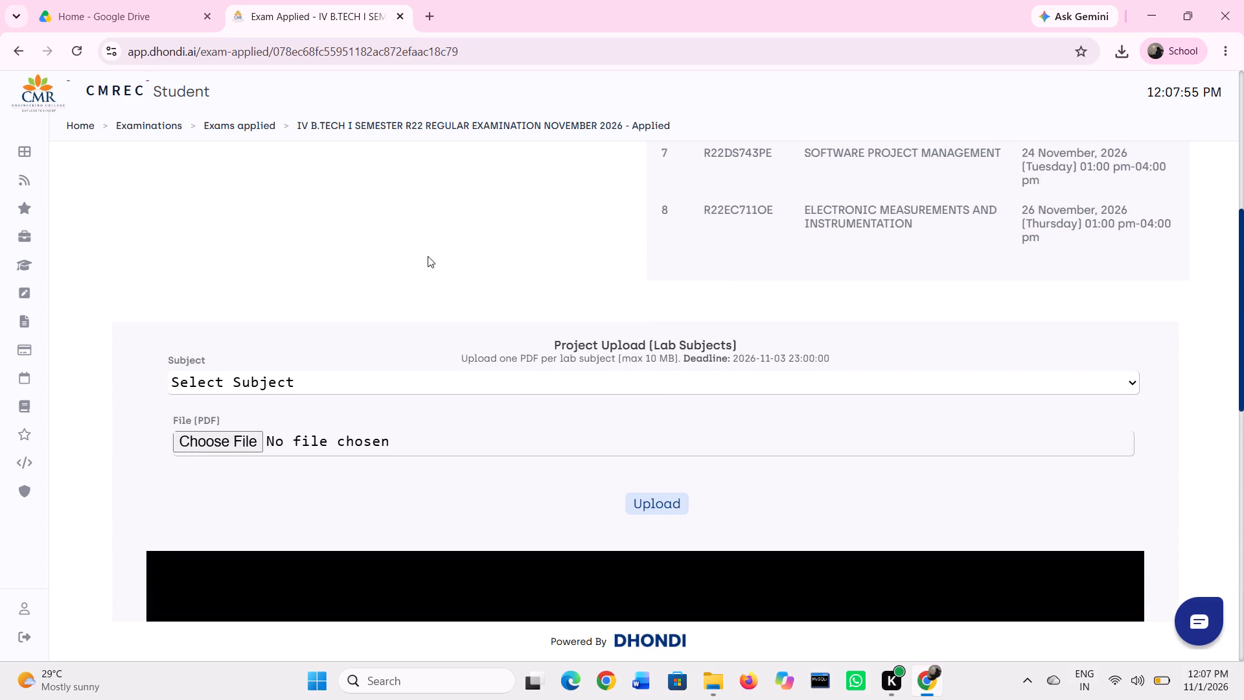
{"action": "scroll", "coordinate": [428, 256], "scroll_direction": "down", "scroll_amount": 2}
{"action": "scroll", "coordinate": [334, 356], "scroll_direction": "up", "scroll_amount": 3}
{"action": "left_click", "coordinate": [328, 353]}
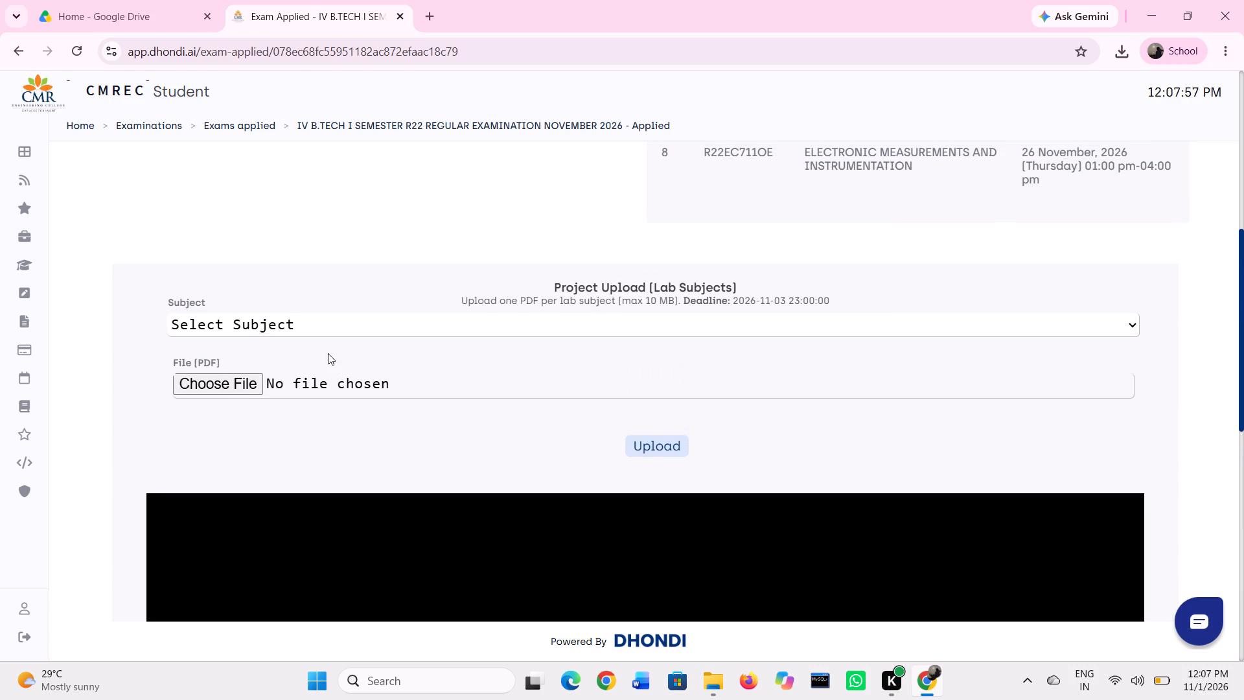
{"action": "left_click", "coordinate": [356, 335]}
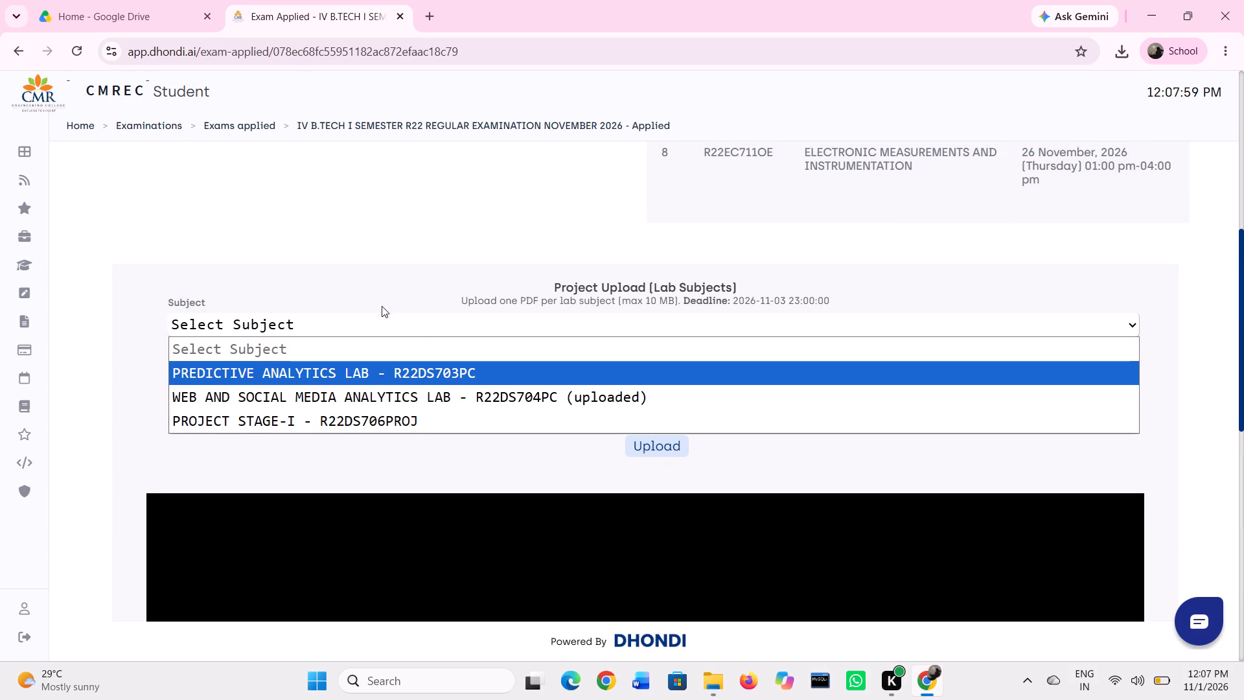
{"action": "left_click", "coordinate": [374, 300]}
Examine the subjects offered under Seminar Upload (Theory Subjects) again.
{"action": "scroll", "coordinate": [360, 376], "scroll_direction": "down", "scroll_amount": 3}
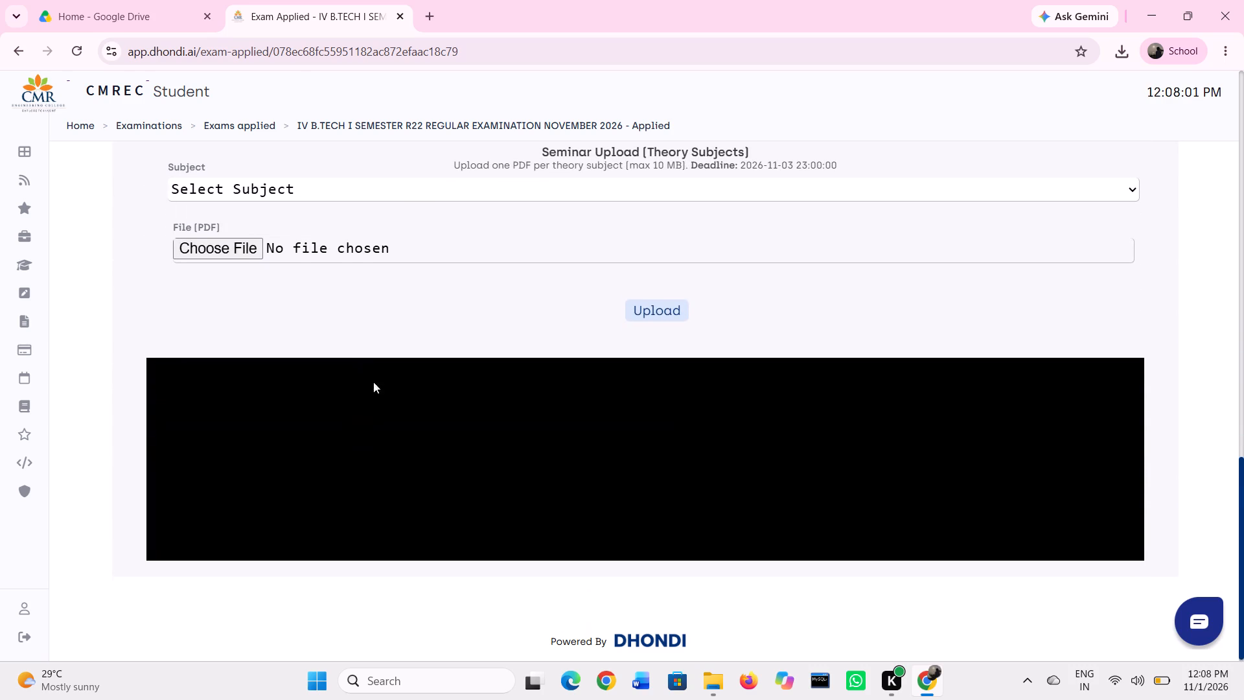
{"action": "scroll", "coordinate": [440, 240], "scroll_direction": "up", "scroll_amount": 1}
{"action": "left_click", "coordinate": [438, 237]}
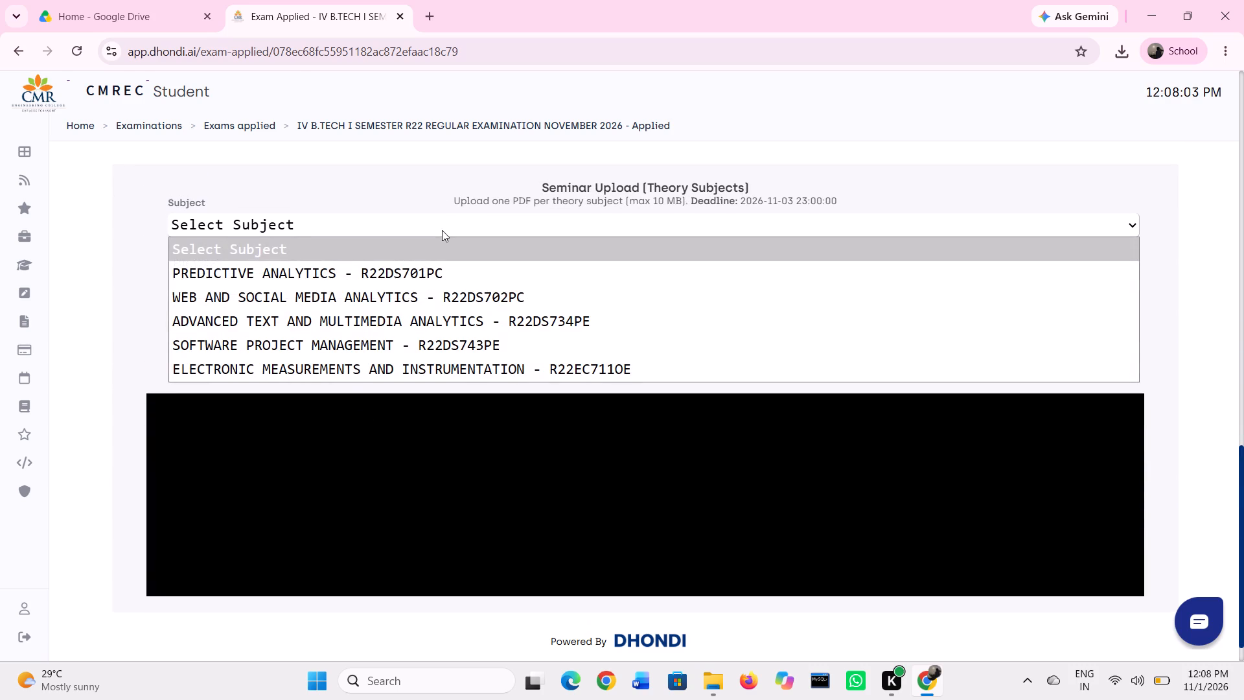
{"action": "left_click", "coordinate": [388, 240]}
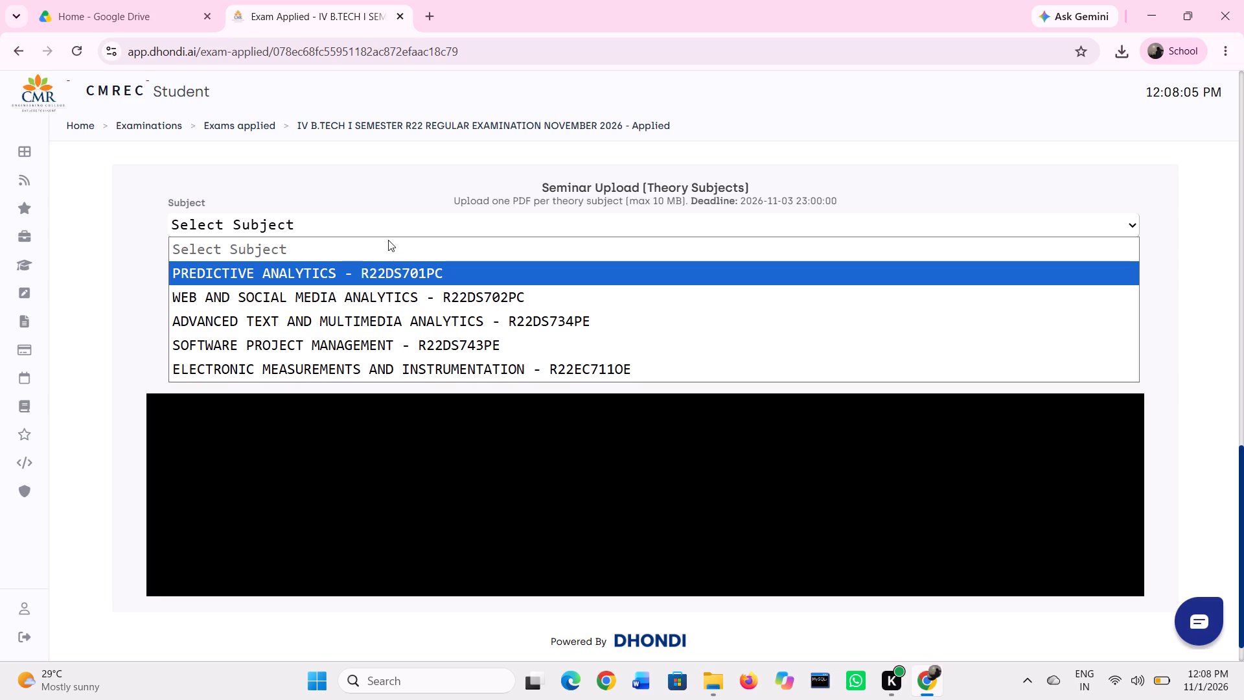
Switch to Google Drive and download SPM ppt.pdf from the suggested files.
{"action": "left_click", "coordinate": [45, 0]}
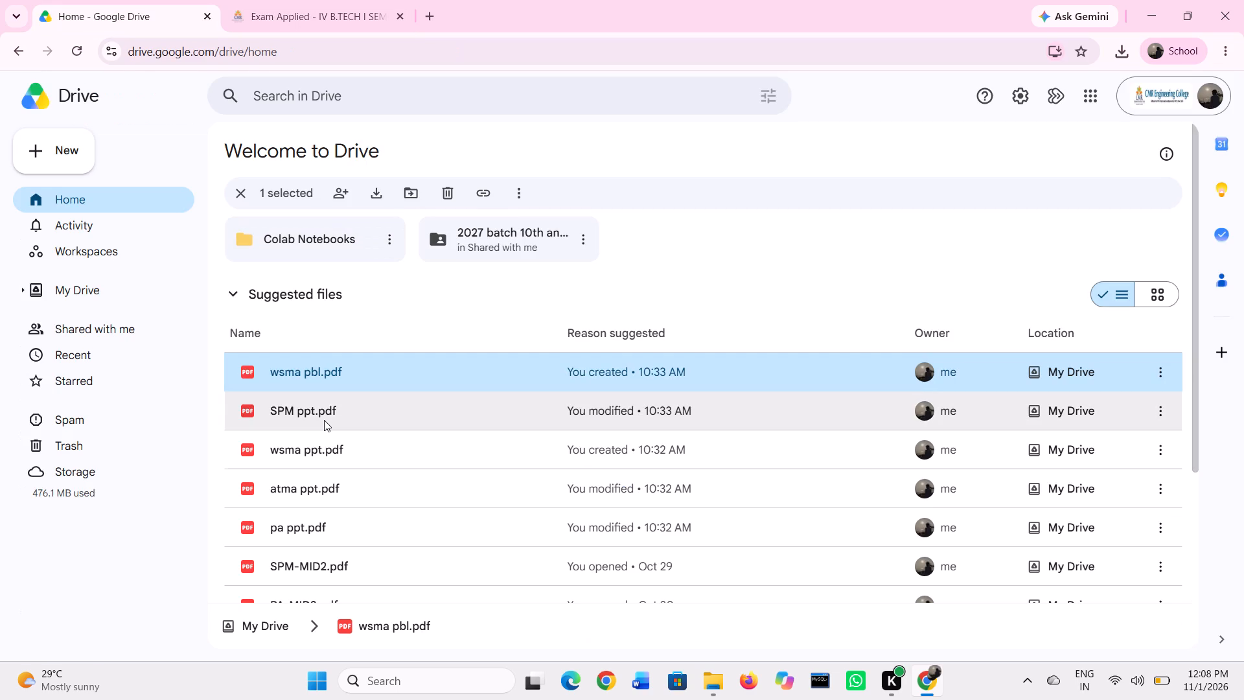
{"action": "left_click", "coordinate": [324, 420]}
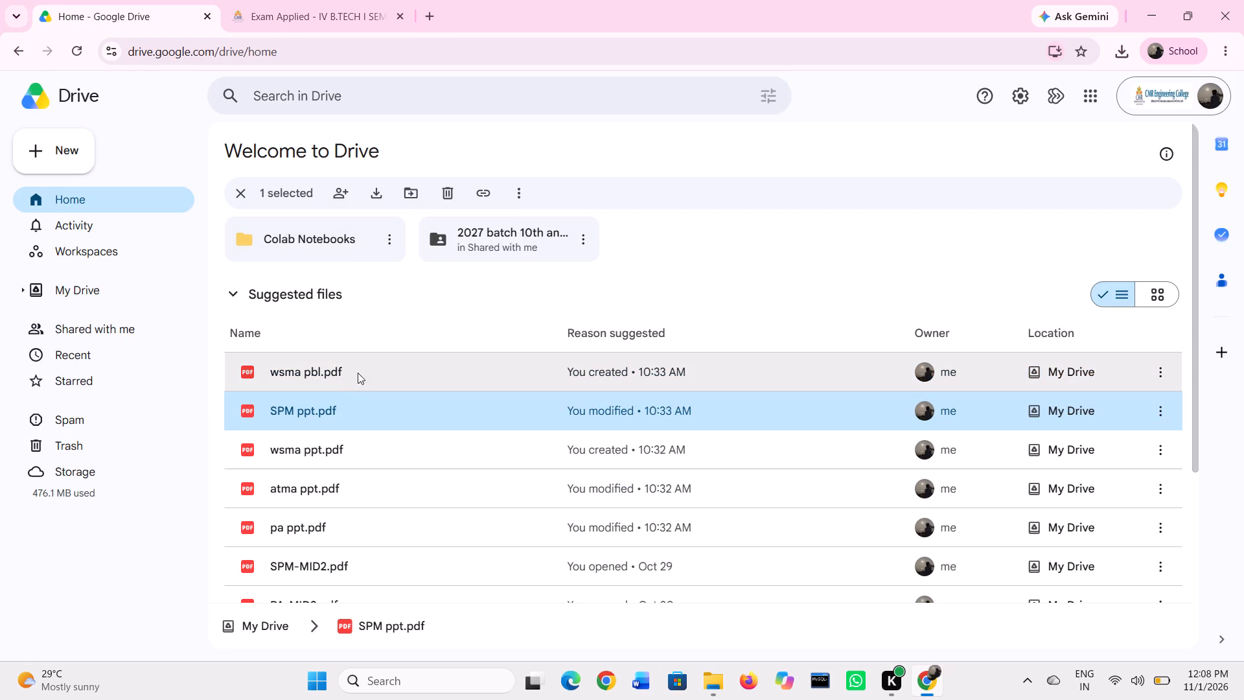
{"action": "left_click", "coordinate": [373, 187]}
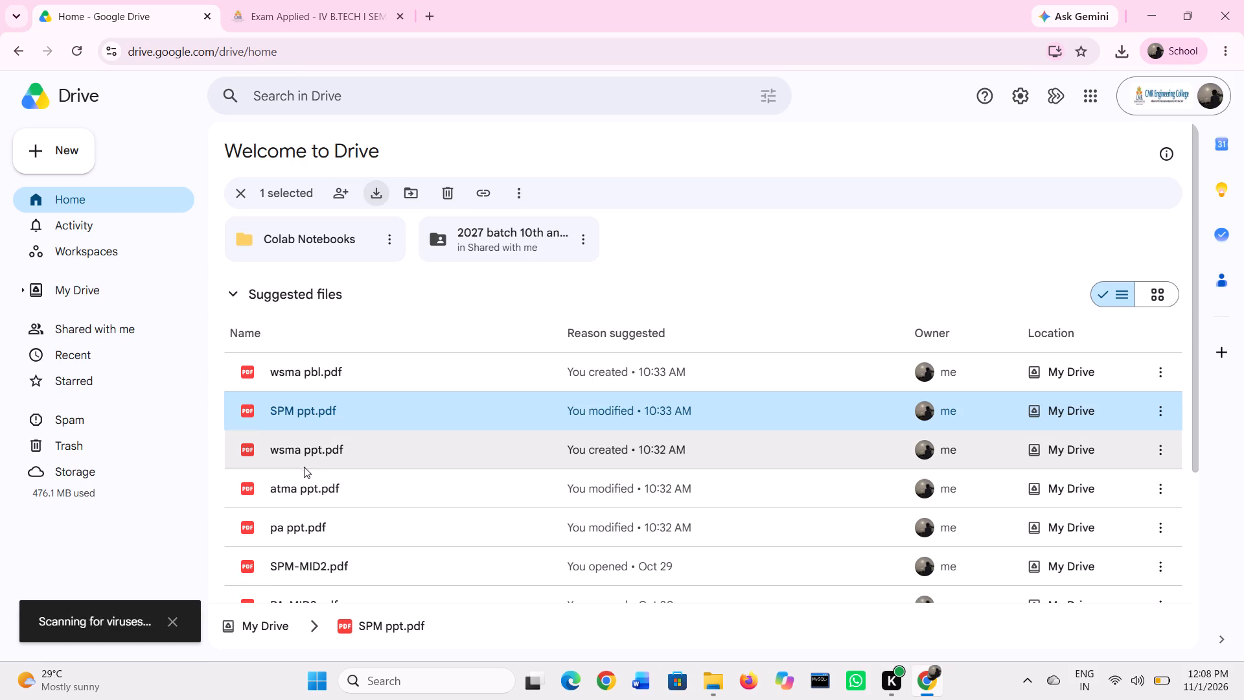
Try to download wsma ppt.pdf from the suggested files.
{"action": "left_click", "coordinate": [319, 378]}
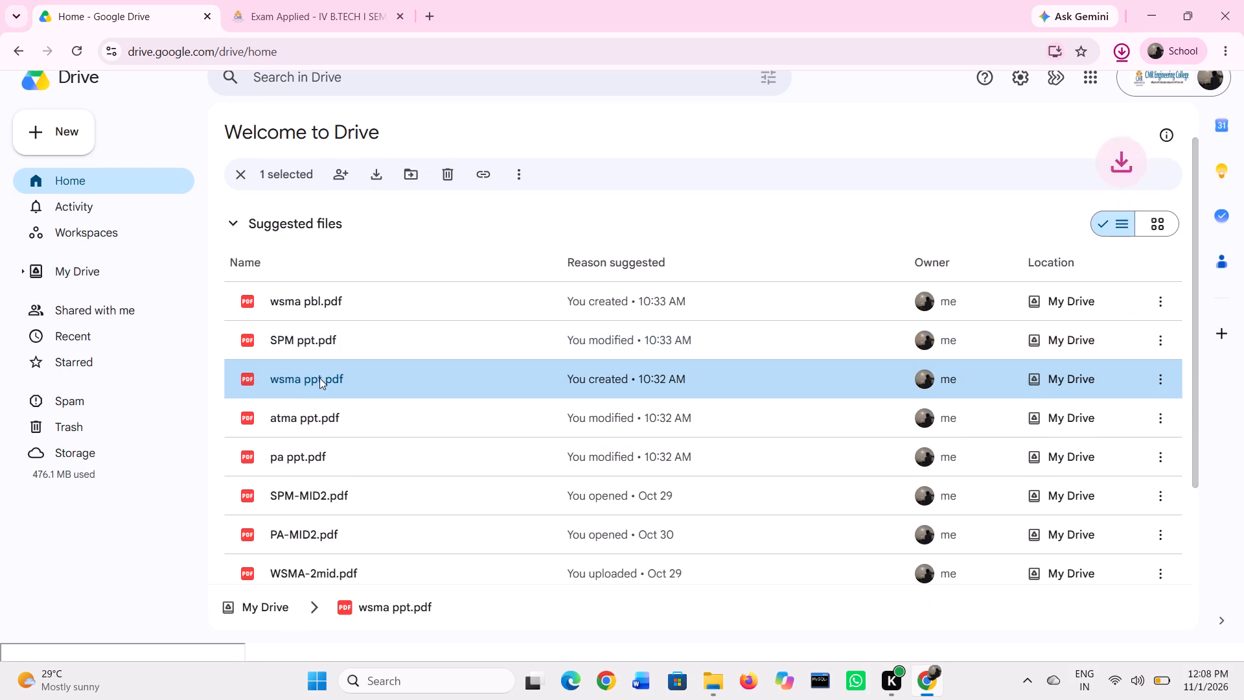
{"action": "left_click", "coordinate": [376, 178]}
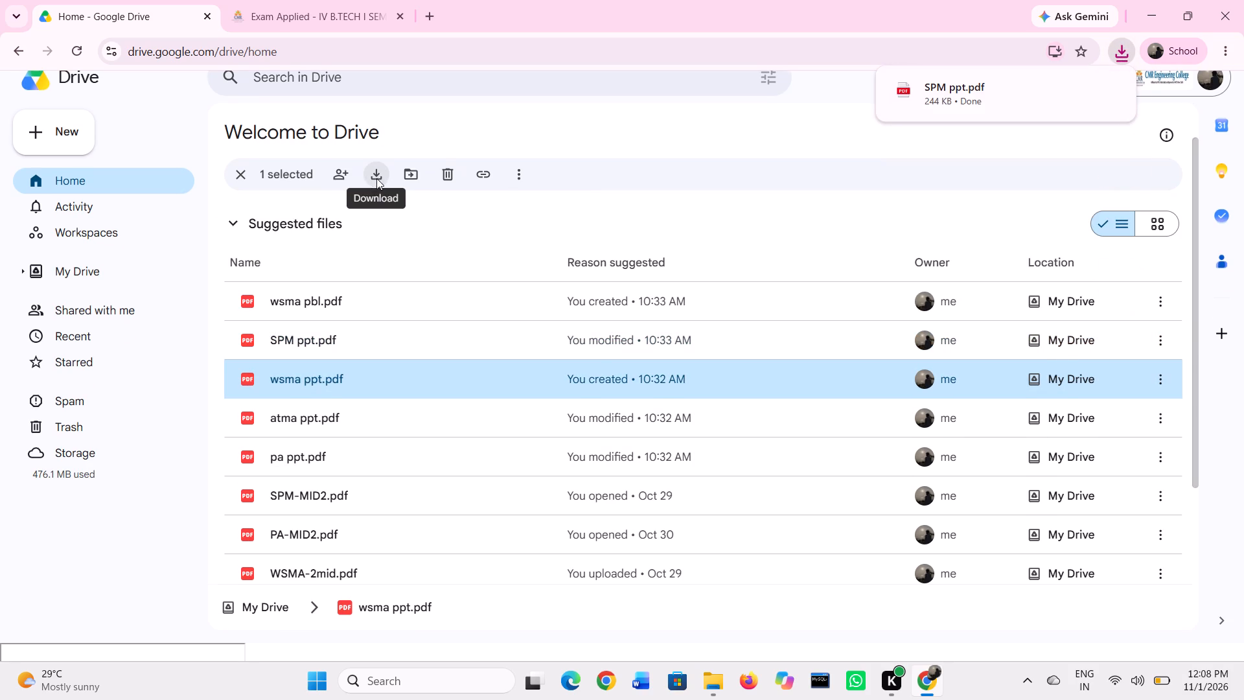
Download atma ppt.pdf from the suggested files and check the browser's recent downloads.
{"action": "left_click", "coordinate": [295, 488]}
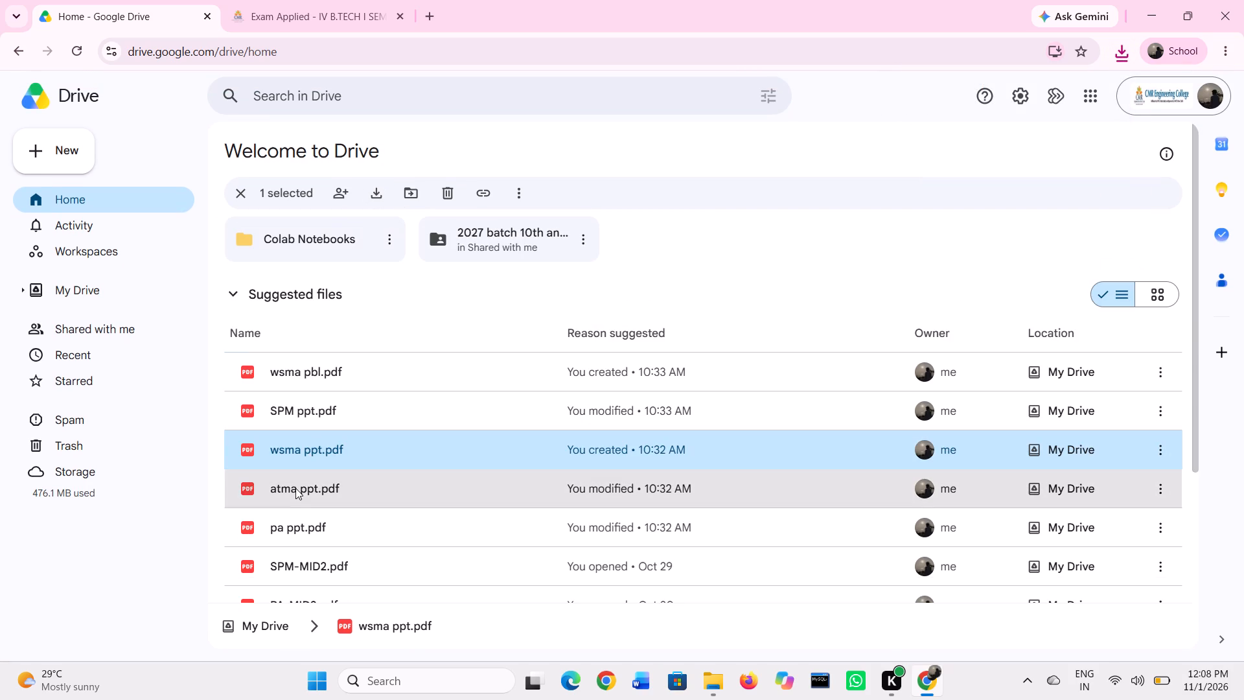
{"action": "left_click", "coordinate": [375, 189]}
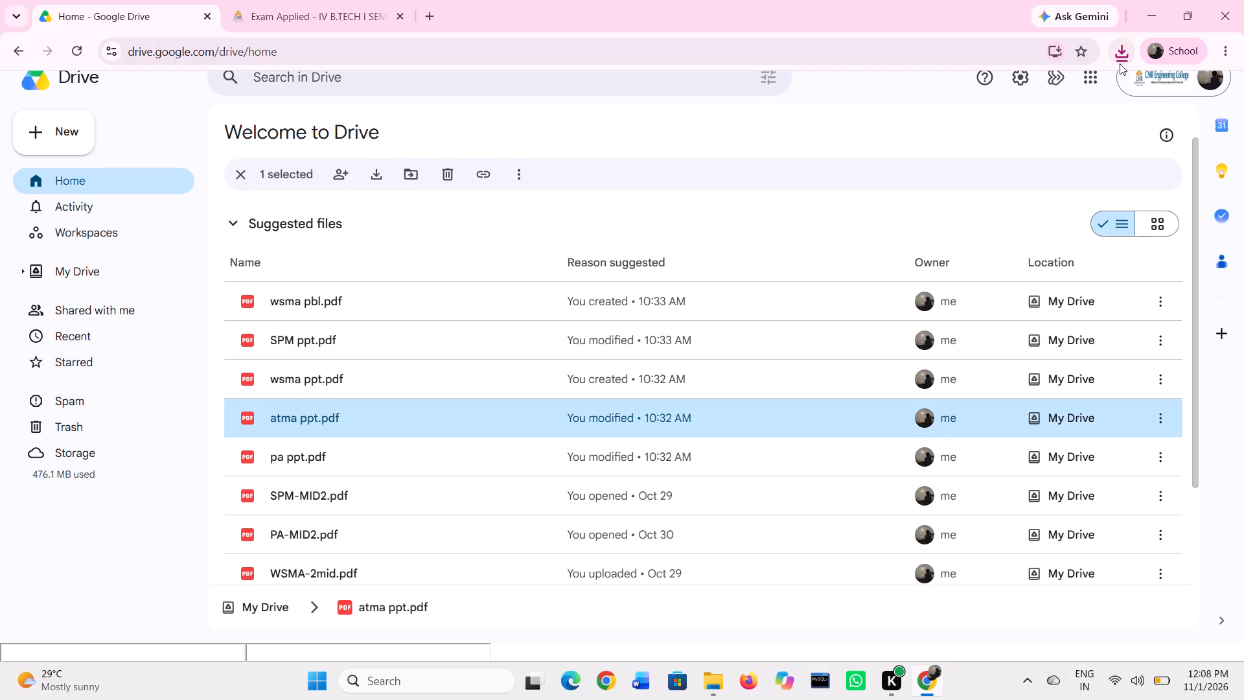
{"action": "left_click", "coordinate": [1120, 64]}
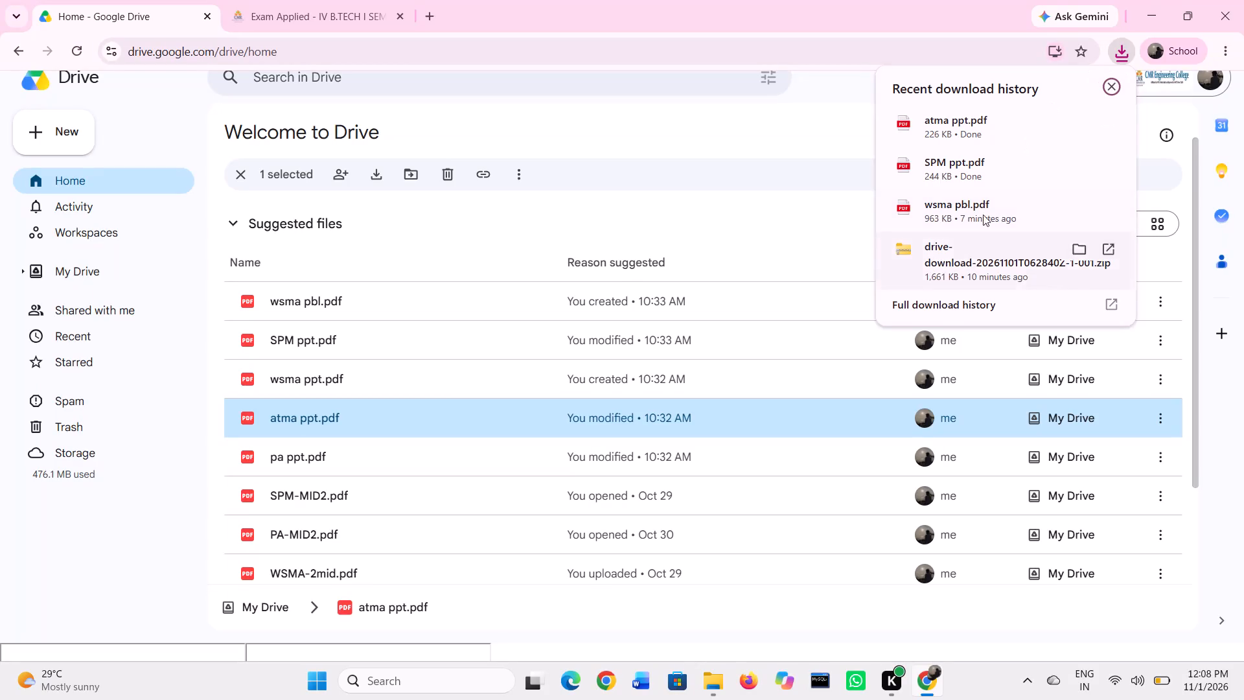
Download pa ppt.pdf from the suggested files, checking the browser's recent downloads.
{"action": "left_click", "coordinate": [314, 450]}
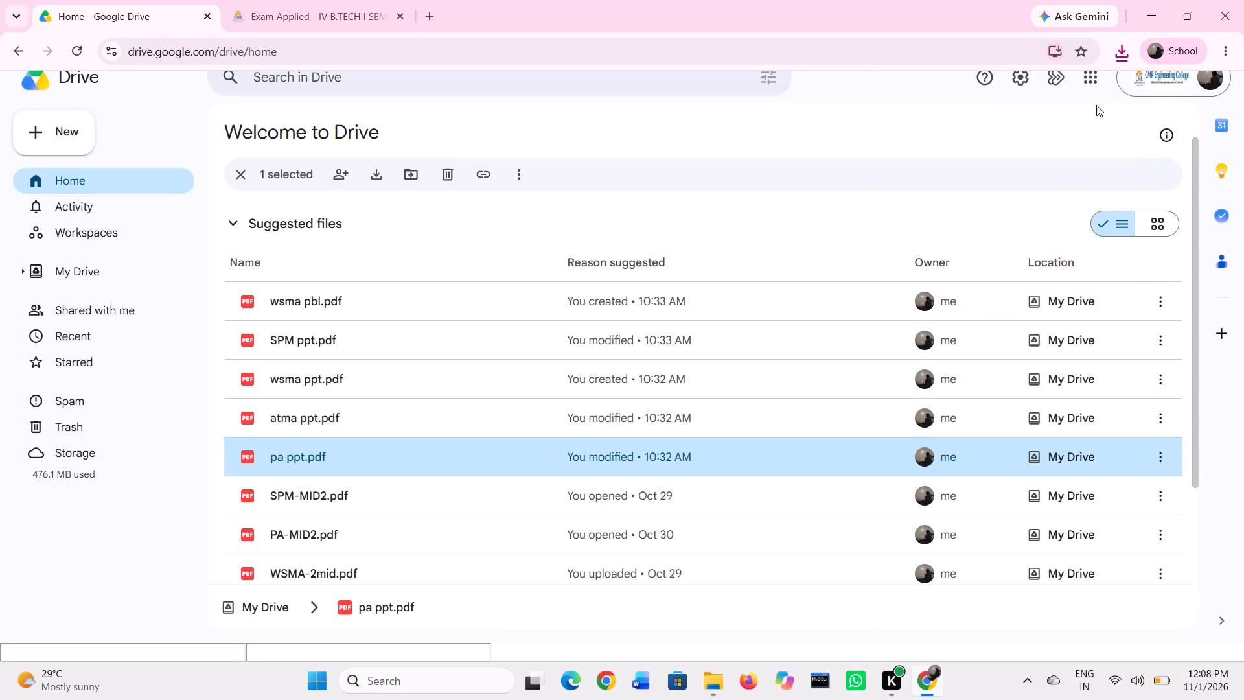
{"action": "scroll", "coordinate": [1096, 105], "scroll_direction": "up", "scroll_amount": 1}
{"action": "left_click", "coordinate": [1122, 51]}
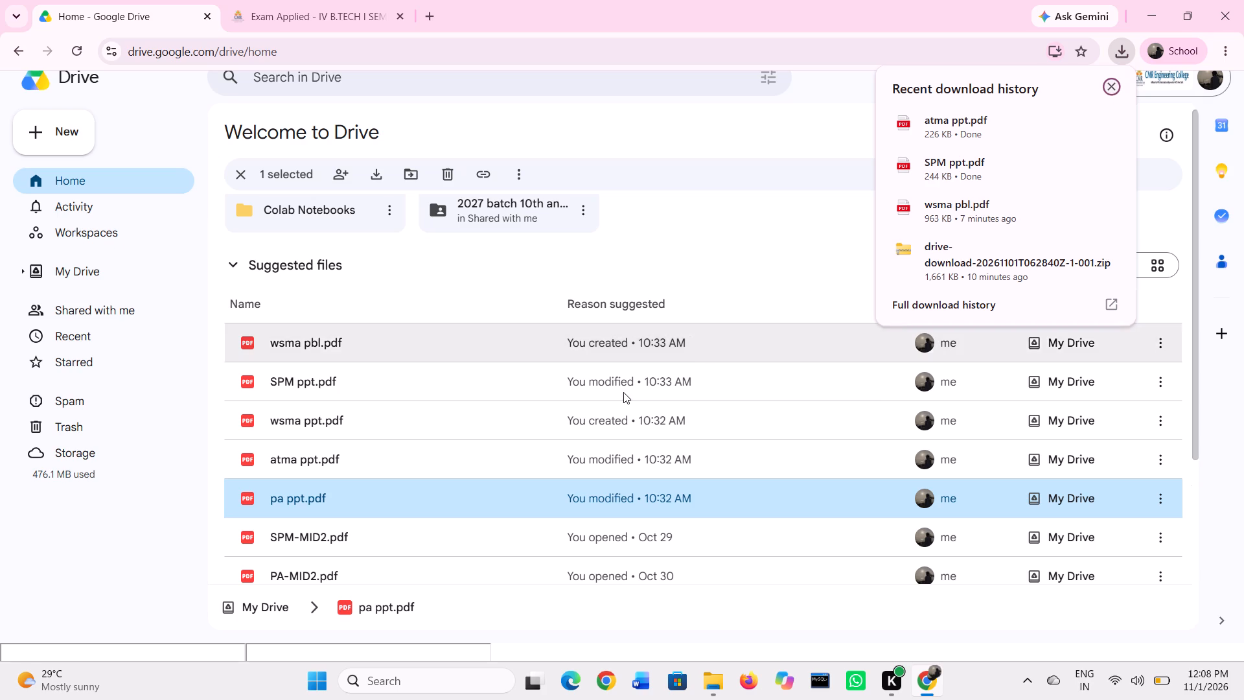
{"action": "left_click", "coordinate": [374, 180]}
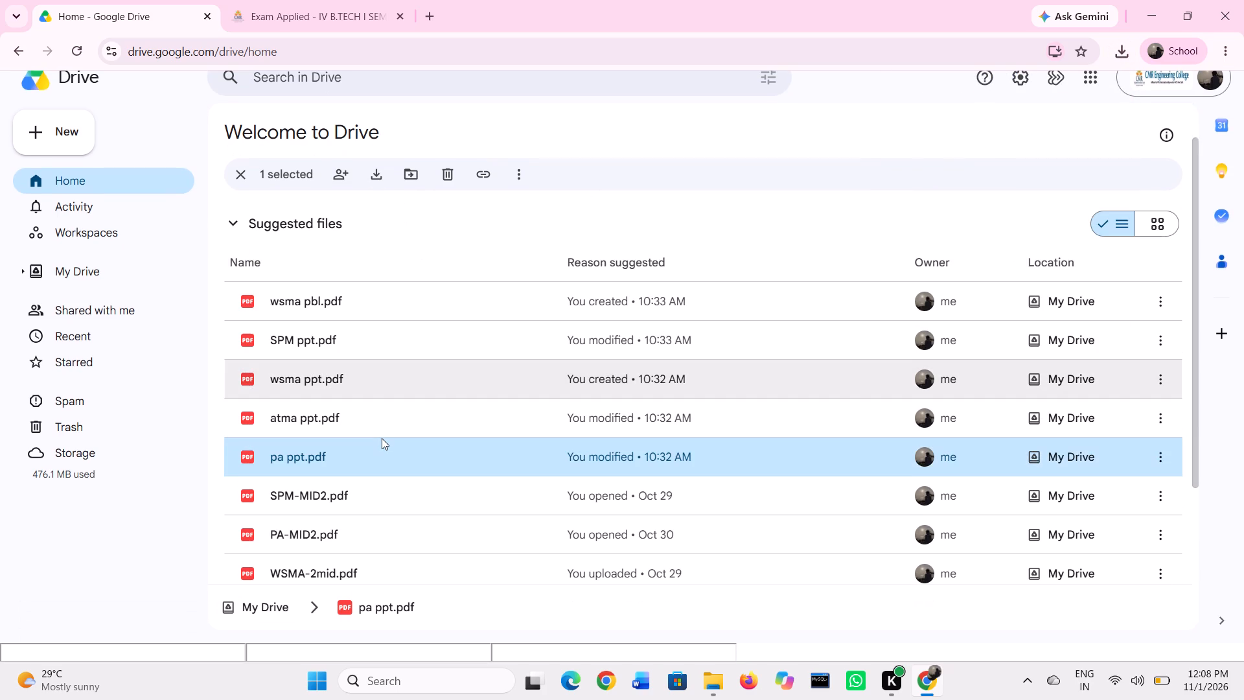
{"action": "scroll", "coordinate": [382, 438], "scroll_direction": "down", "scroll_amount": 1}
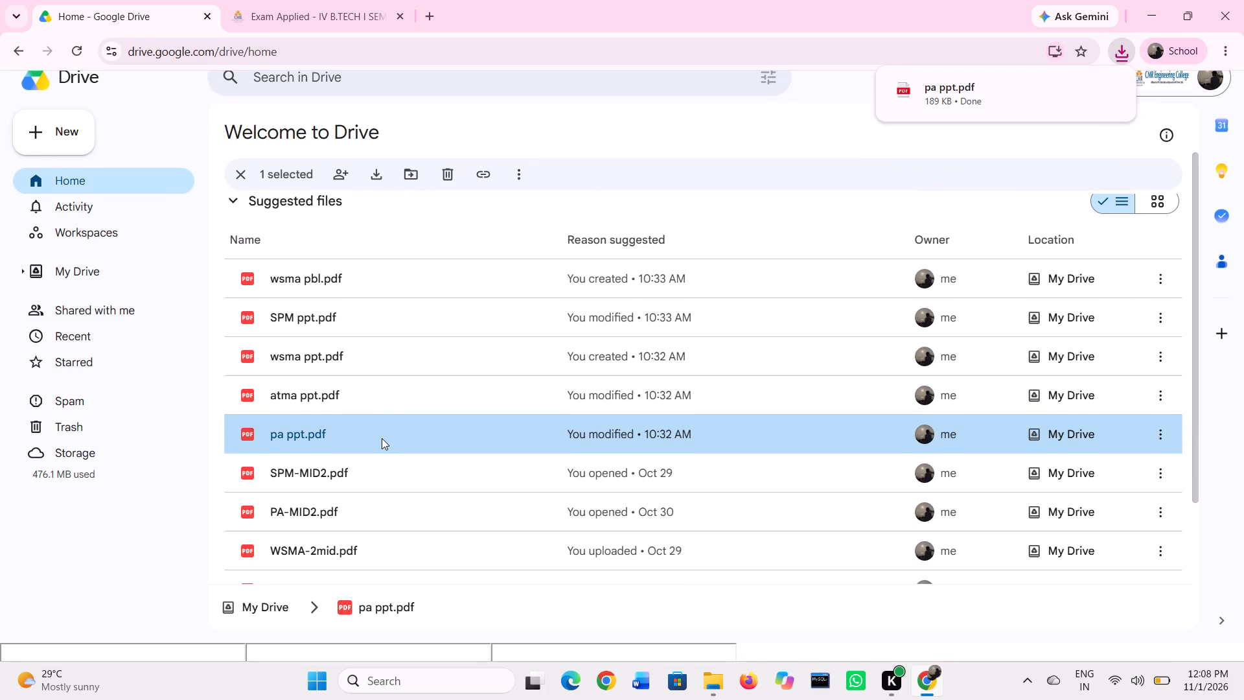
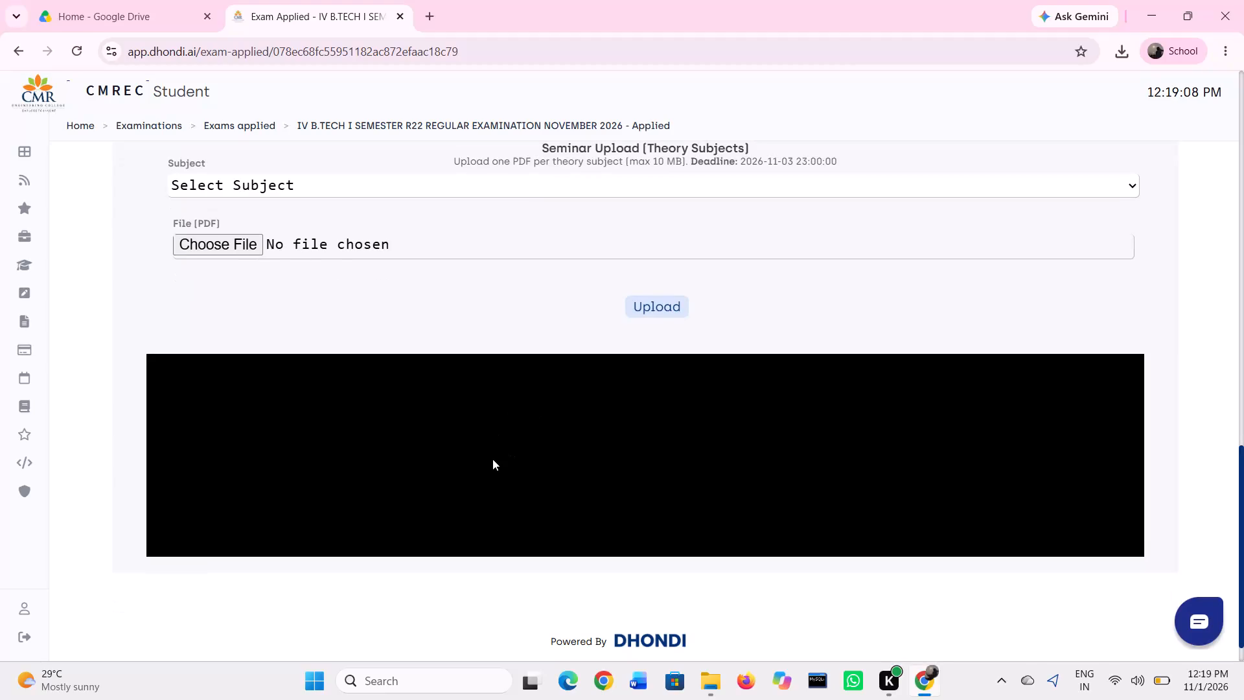
Upload pa ppt.pdf from Downloads as the seminar file for PREDICTIVE ANALYTICS - R22DS701PC.
{"action": "scroll", "coordinate": [492, 459], "scroll_direction": "up", "scroll_amount": 2}
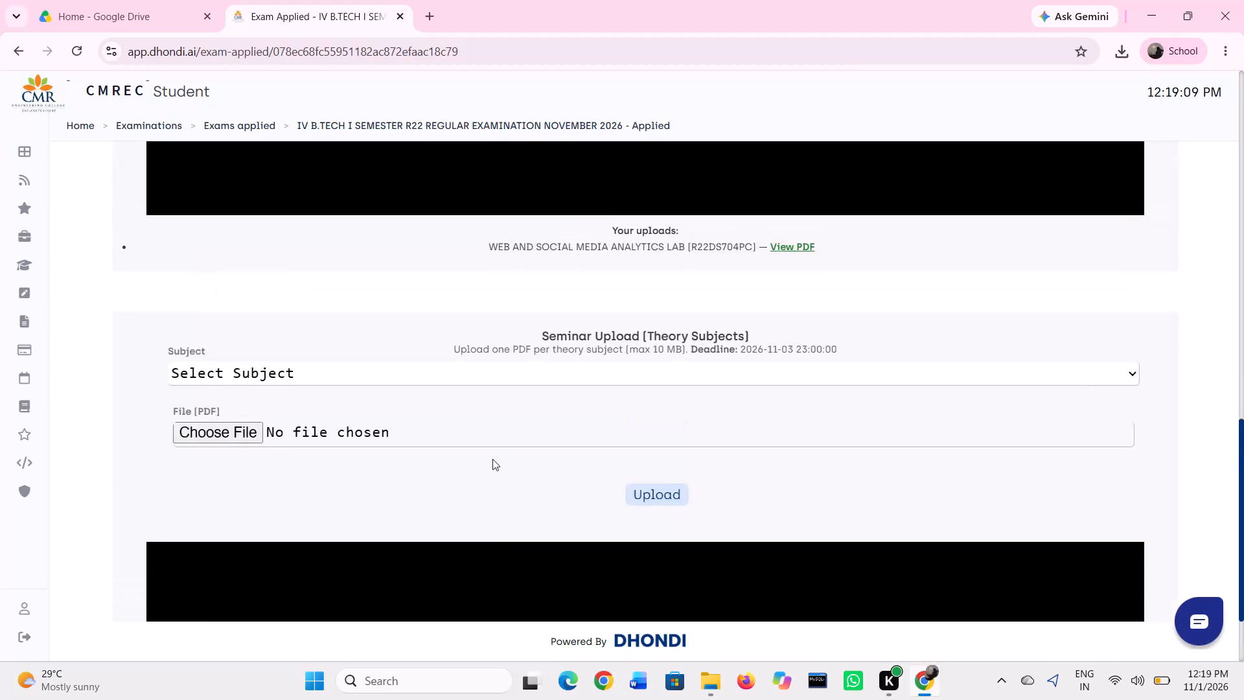
{"action": "scroll", "coordinate": [492, 459], "scroll_direction": "up", "scroll_amount": 1}
{"action": "scroll", "coordinate": [492, 459], "scroll_direction": "down", "scroll_amount": 1}
{"action": "left_click", "coordinate": [496, 416]}
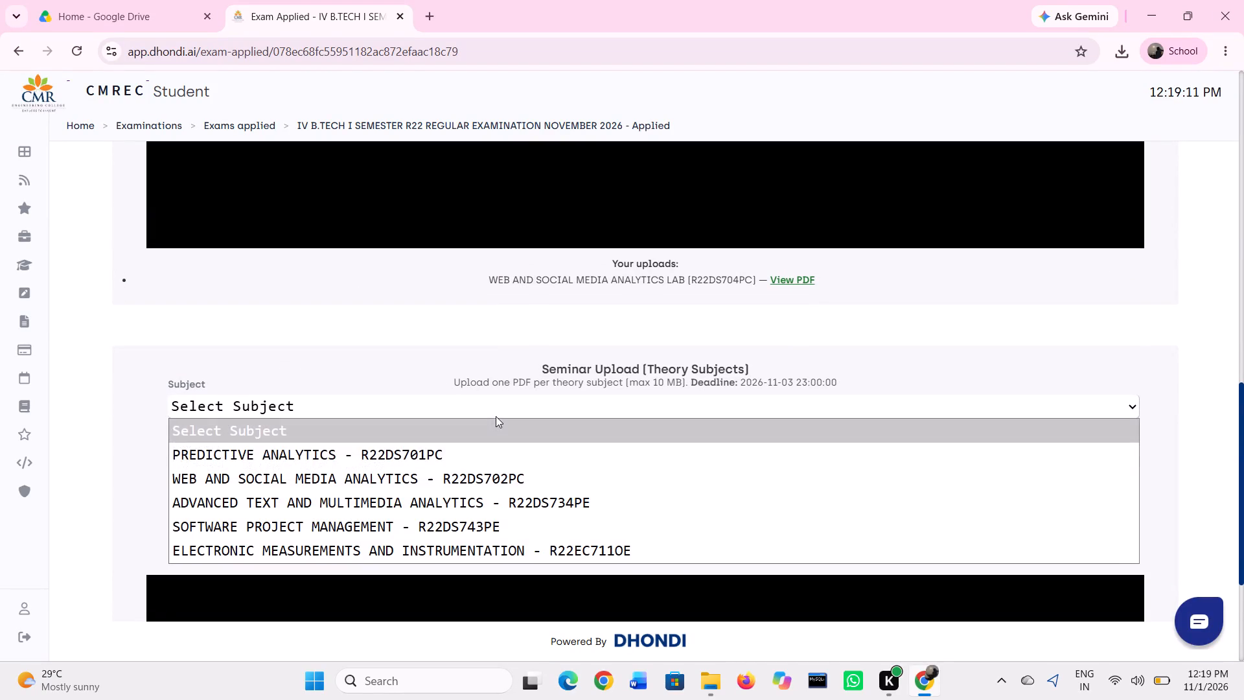
{"action": "left_click", "coordinate": [336, 459]}
{"action": "left_click", "coordinate": [241, 458]}
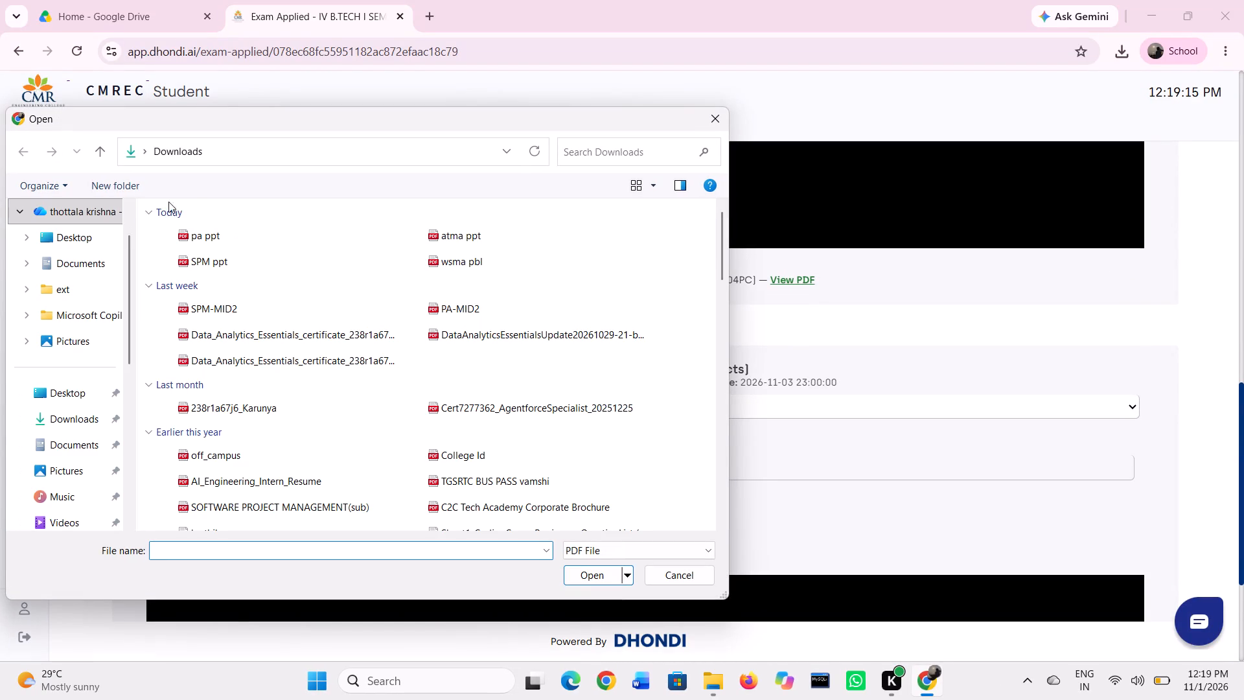
{"action": "left_click", "coordinate": [220, 231]}
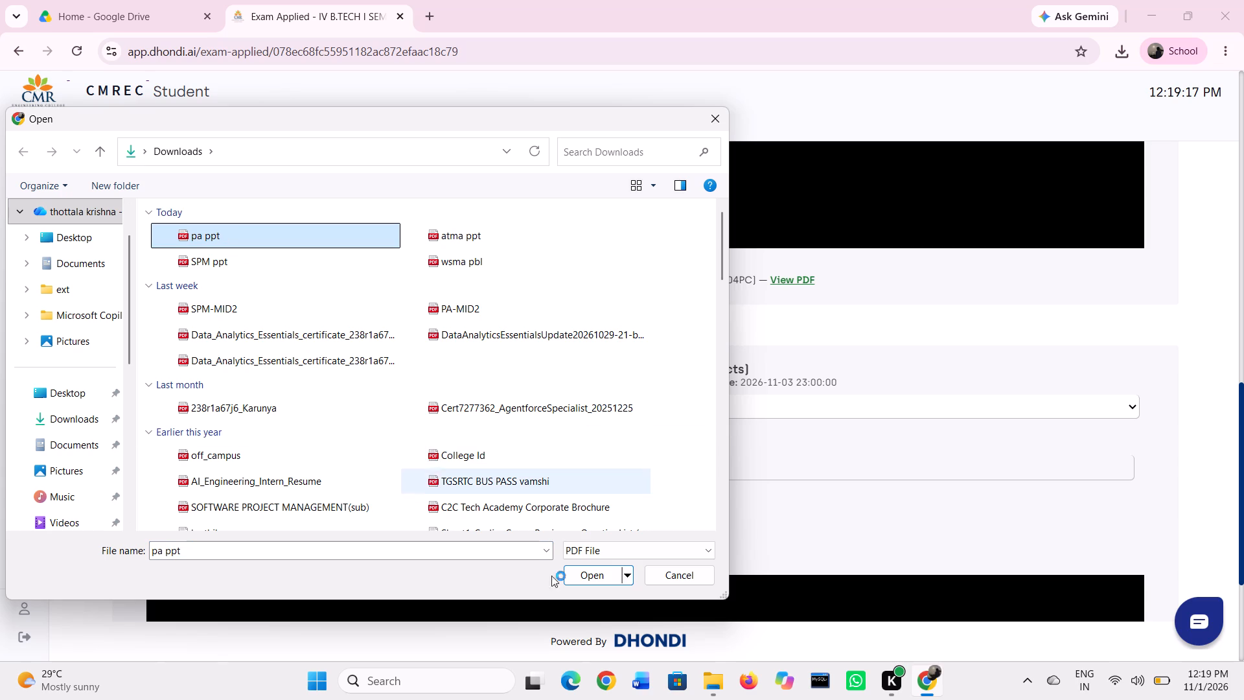
{"action": "left_click", "coordinate": [584, 574]}
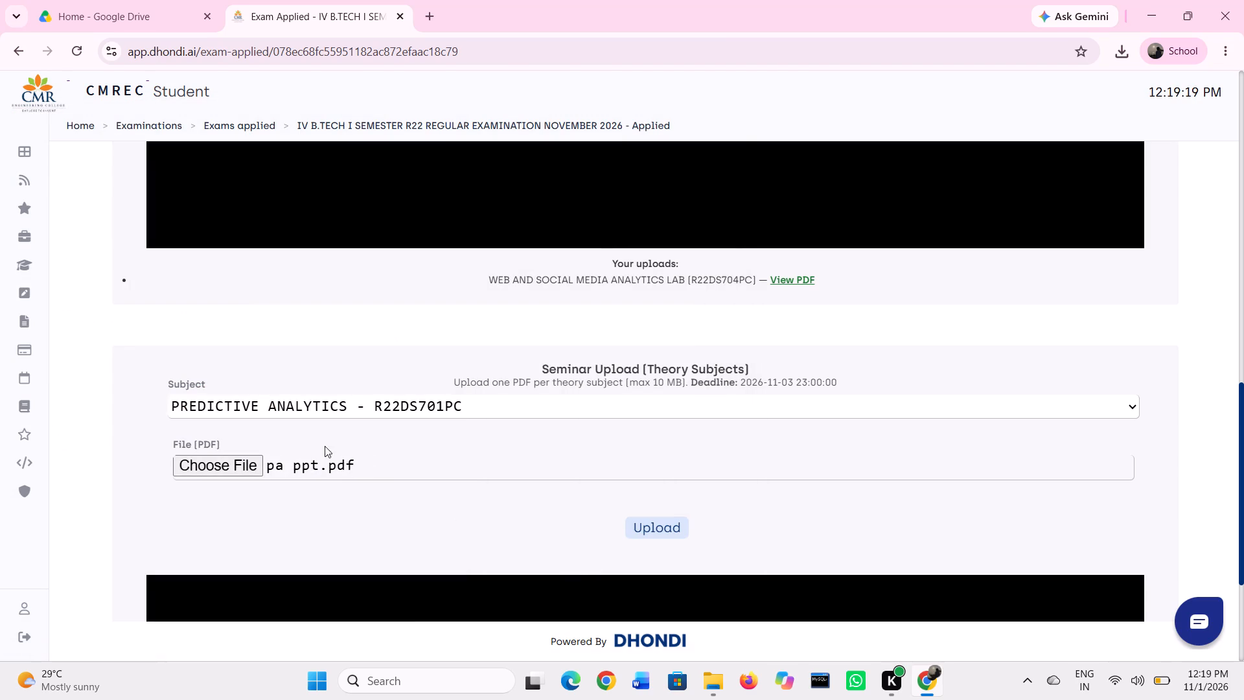
{"action": "left_click", "coordinate": [671, 532]}
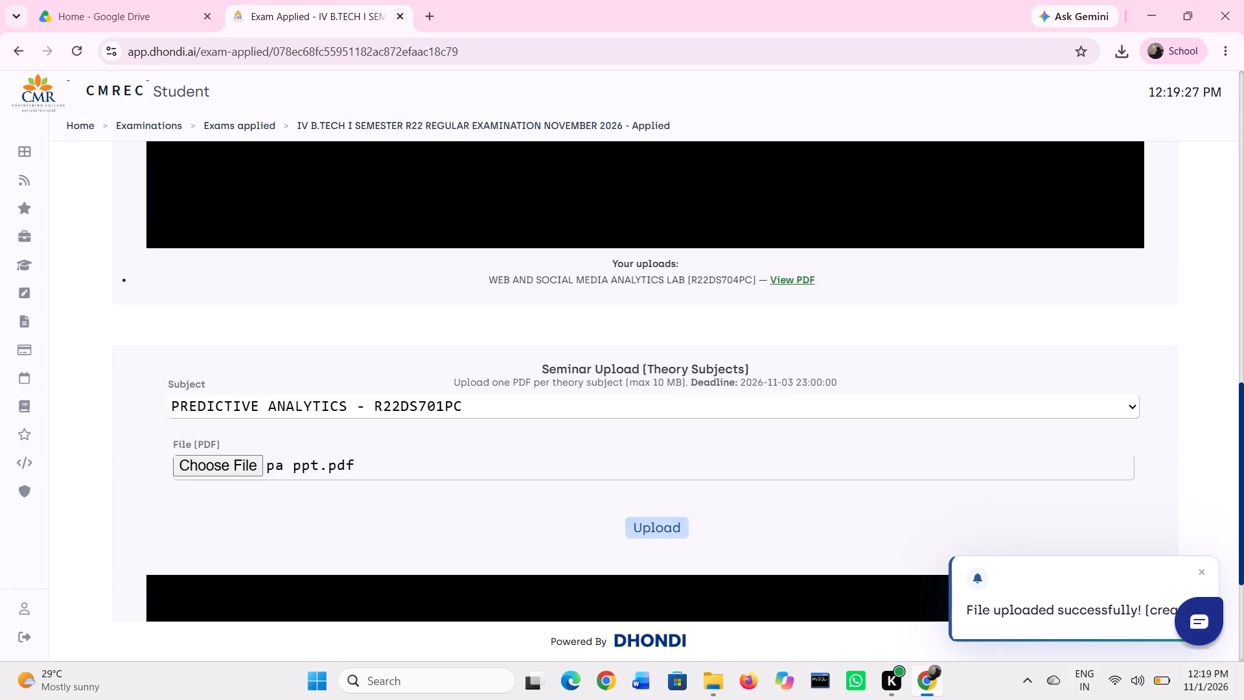
Select WEB AND SOCIAL MEDIA ANALYTICS - R22DS702PC as the subject for the theory seminar upload.
{"action": "left_click", "coordinate": [501, 408]}
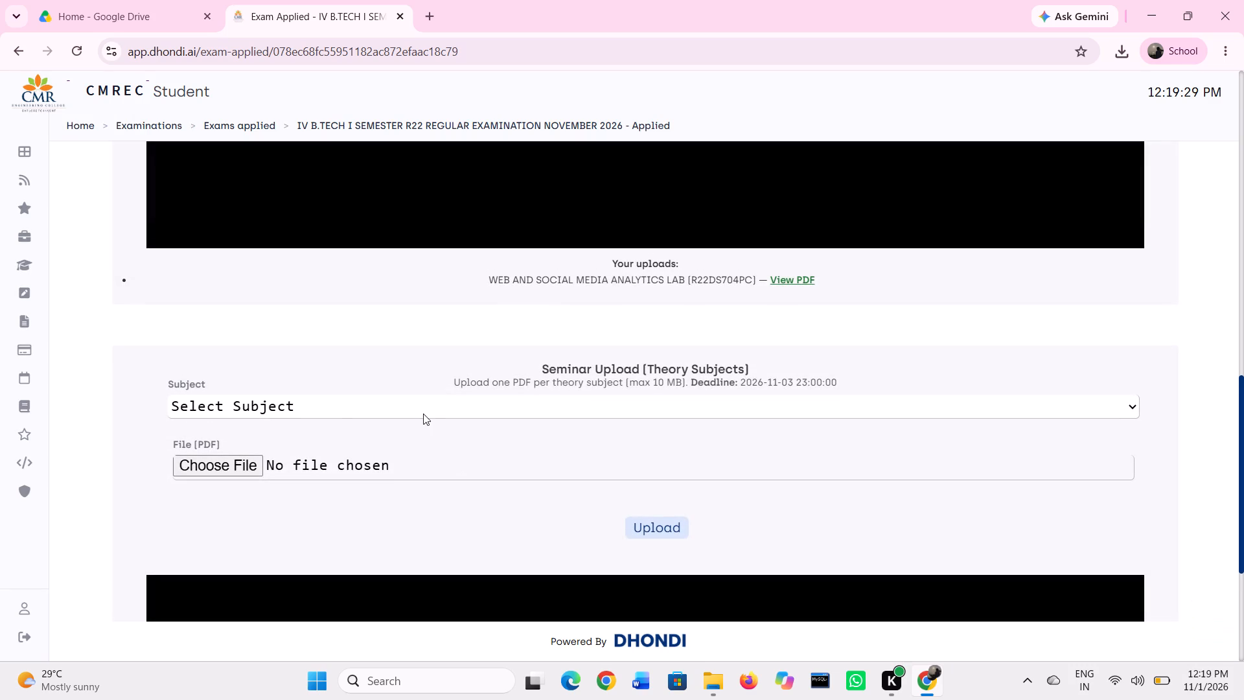
{"action": "left_click", "coordinate": [422, 403]}
{"action": "left_click", "coordinate": [402, 480]}
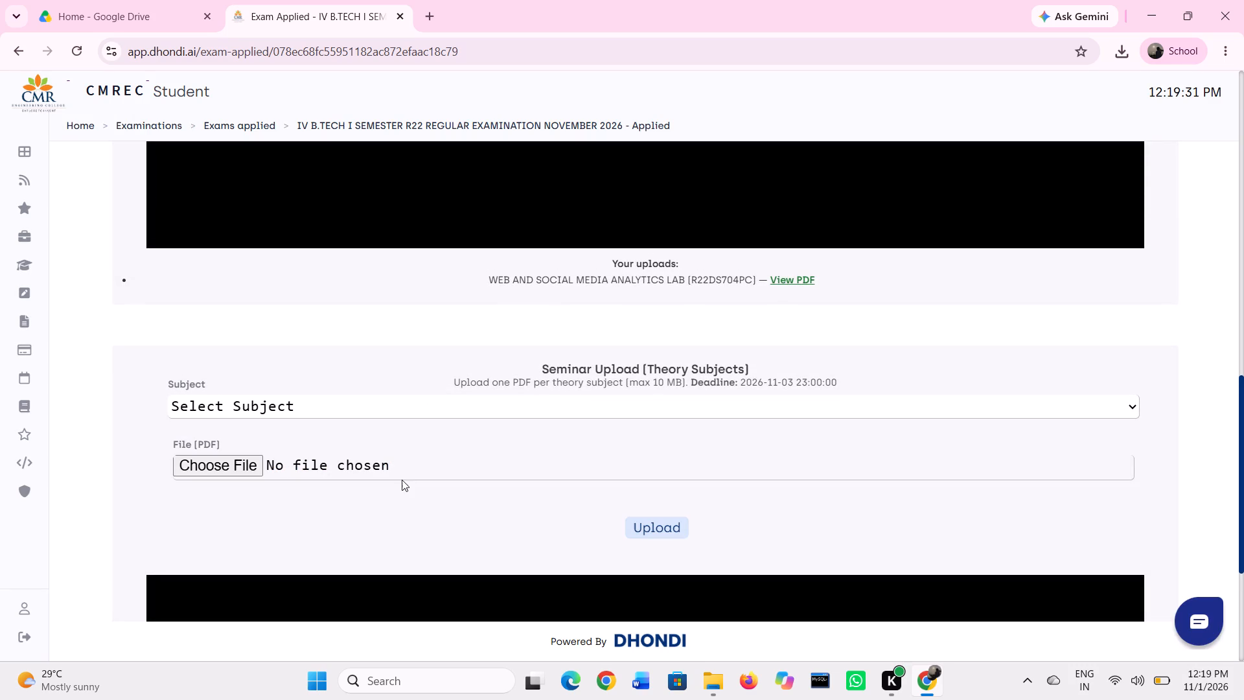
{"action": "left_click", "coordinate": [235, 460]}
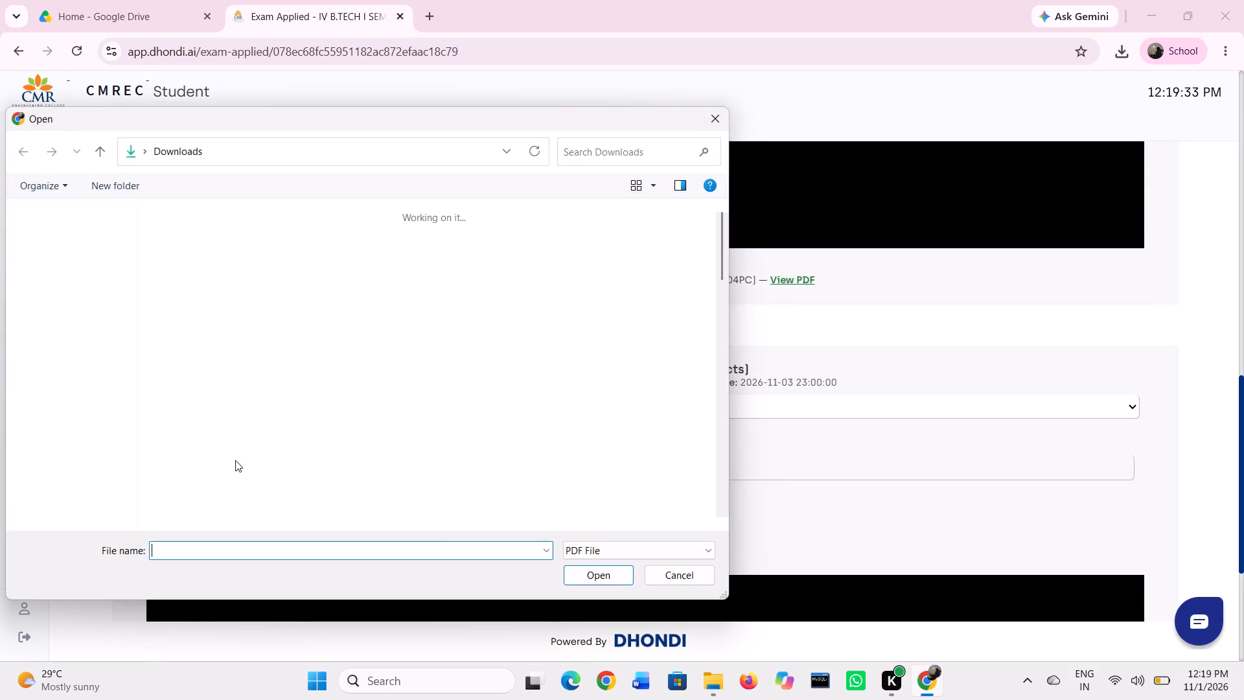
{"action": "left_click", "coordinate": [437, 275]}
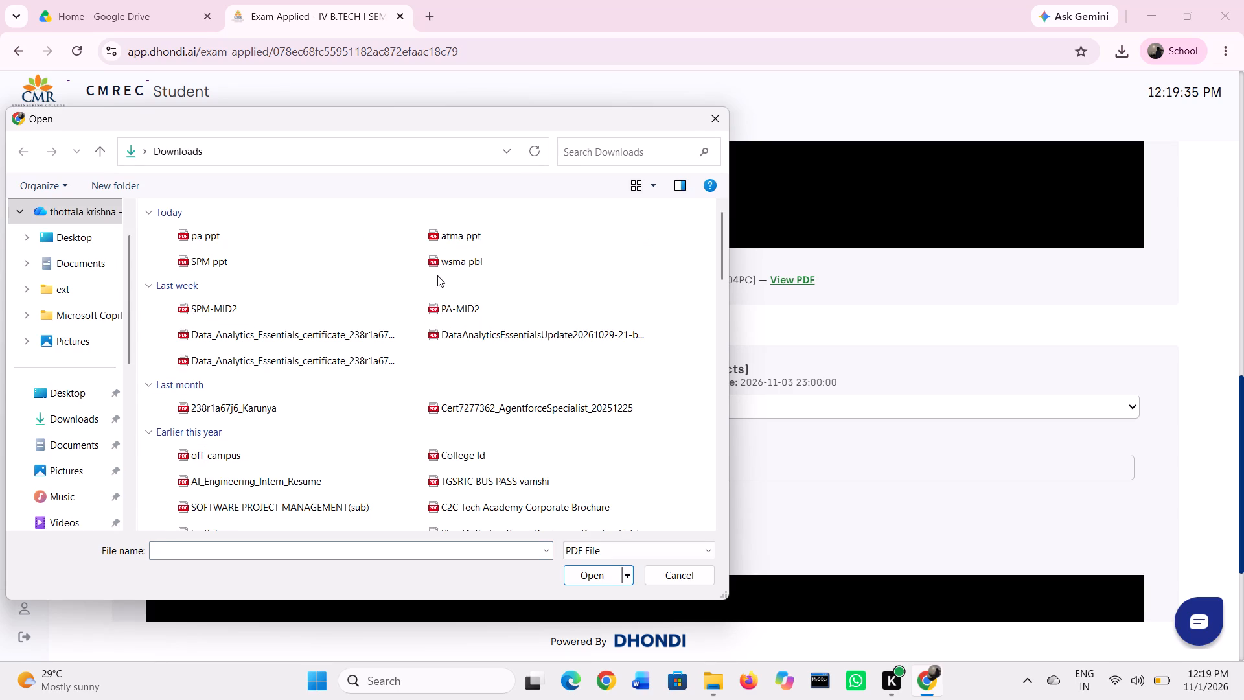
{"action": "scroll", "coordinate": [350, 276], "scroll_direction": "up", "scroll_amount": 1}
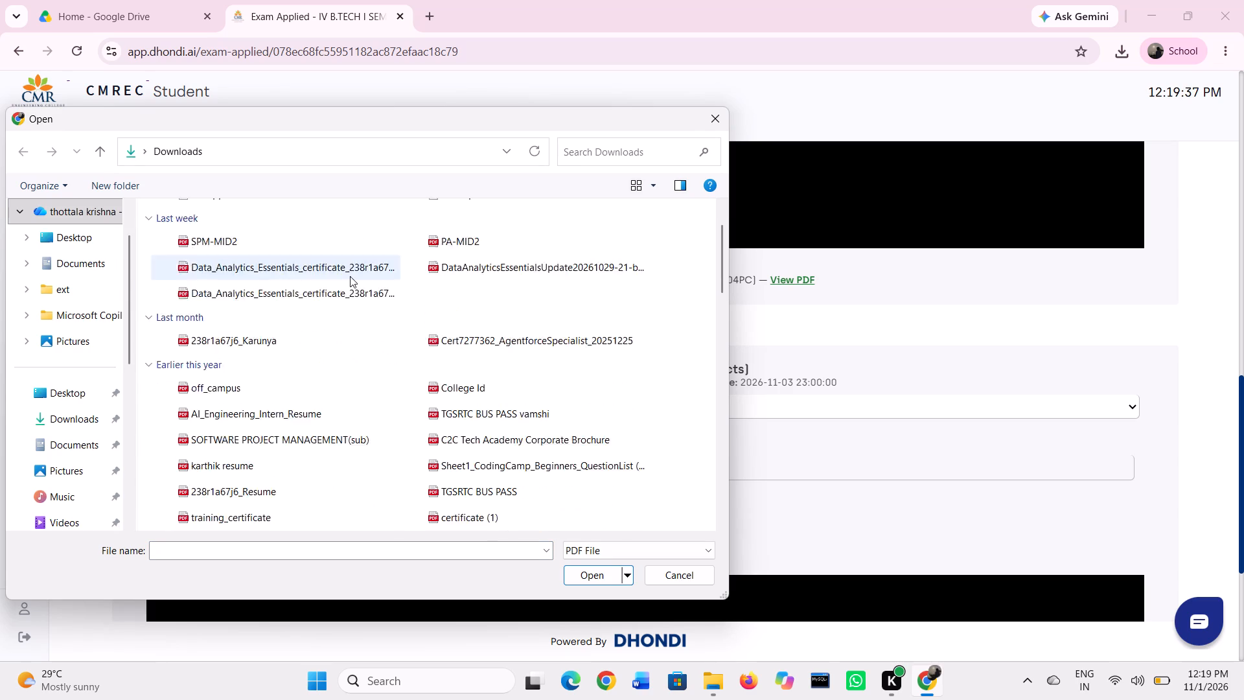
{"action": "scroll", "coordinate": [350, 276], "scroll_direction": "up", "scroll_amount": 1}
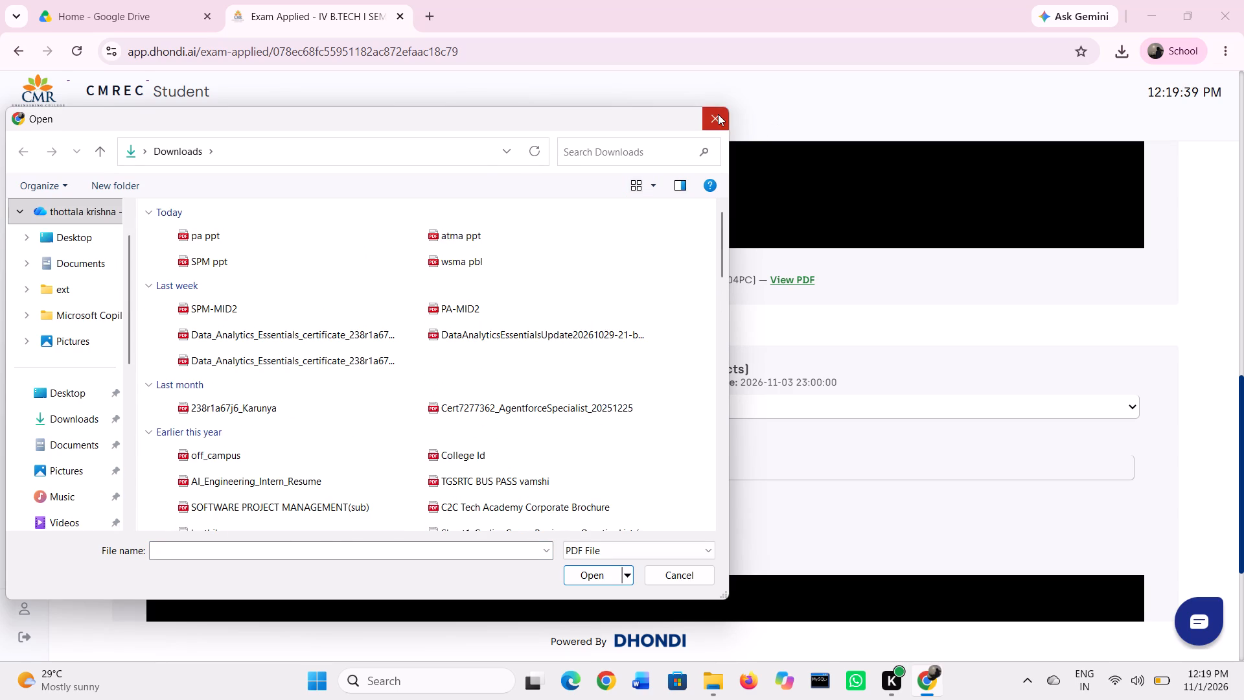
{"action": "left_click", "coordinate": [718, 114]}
Switch to Google Drive and download wsma ppt.pdf from the suggested files.
{"action": "left_click", "coordinate": [188, 10]}
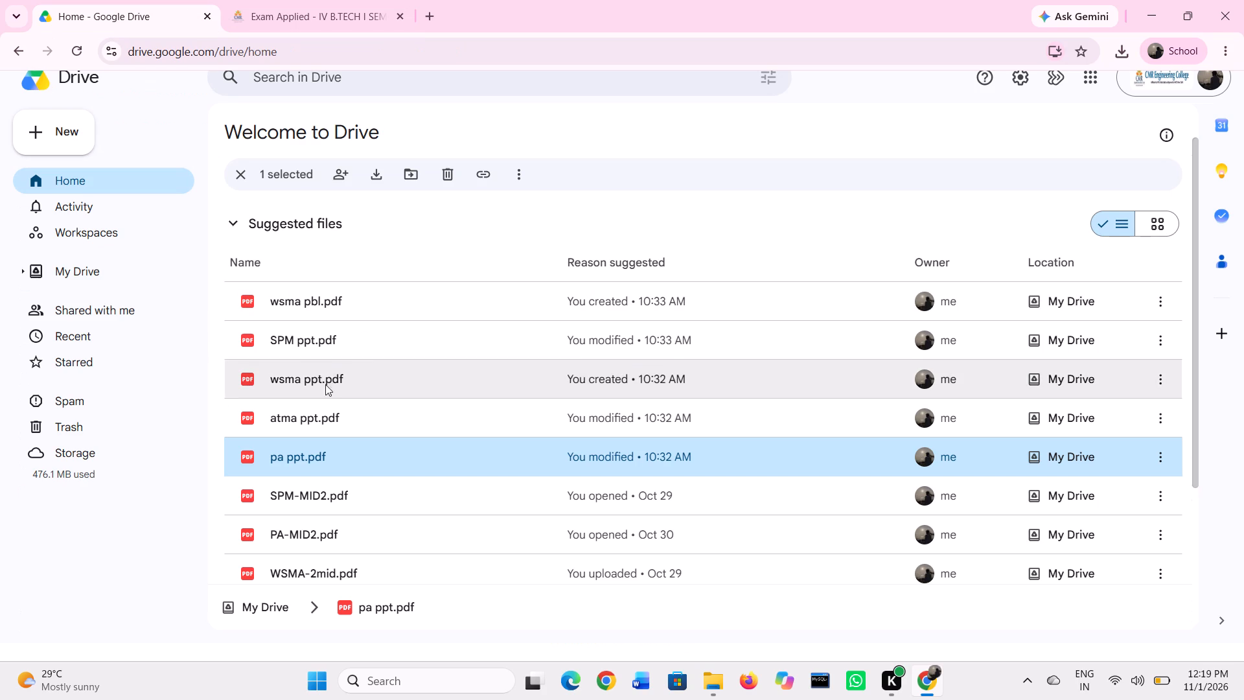
{"action": "scroll", "coordinate": [352, 321], "scroll_direction": "up", "scroll_amount": 1}
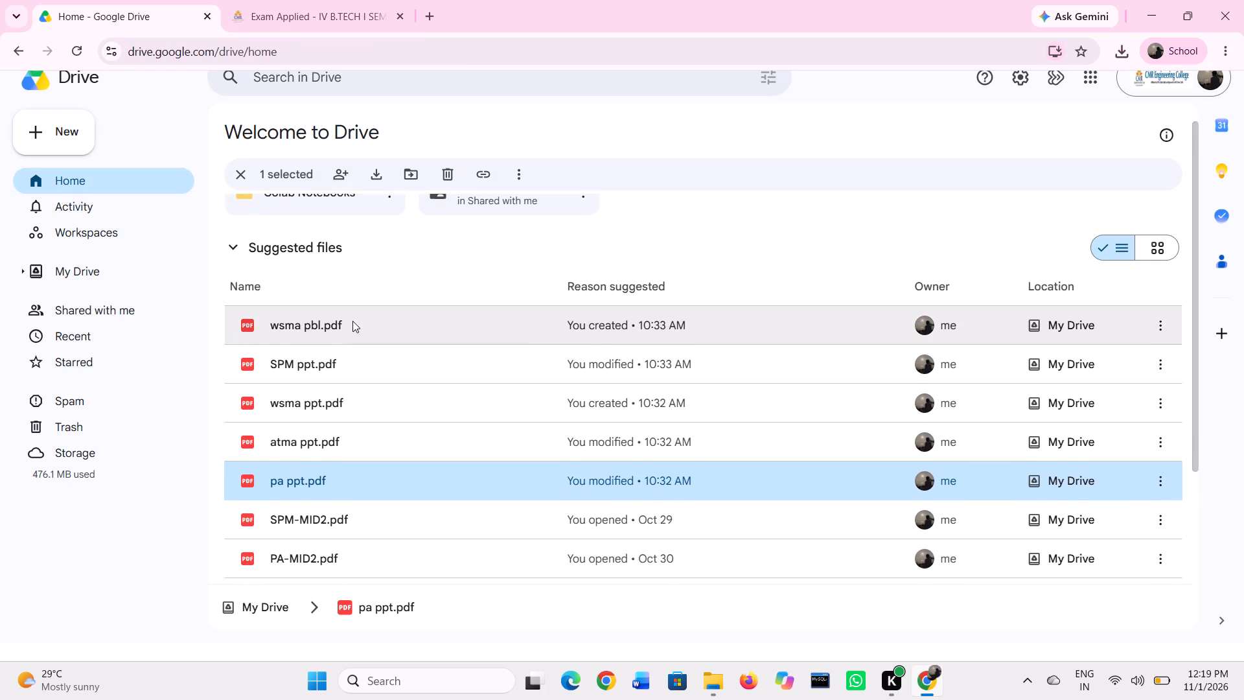
{"action": "left_click", "coordinate": [345, 398]}
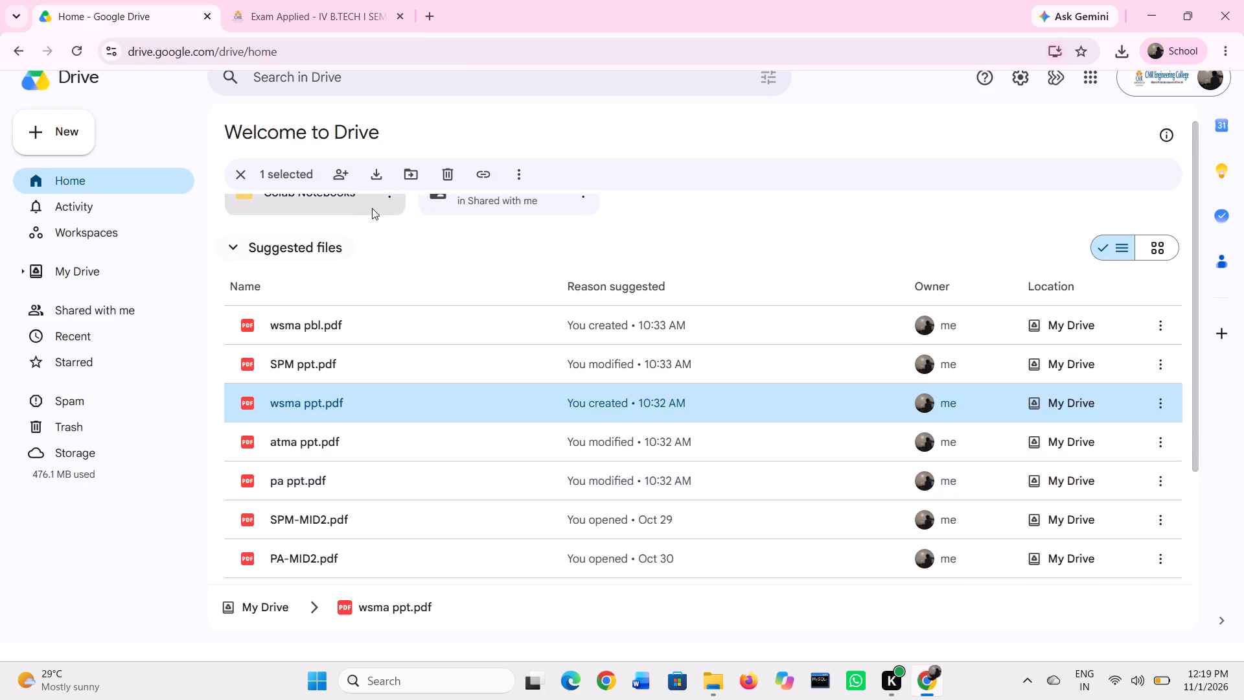
{"action": "left_click", "coordinate": [371, 178]}
{"action": "left_click", "coordinate": [376, 199]}
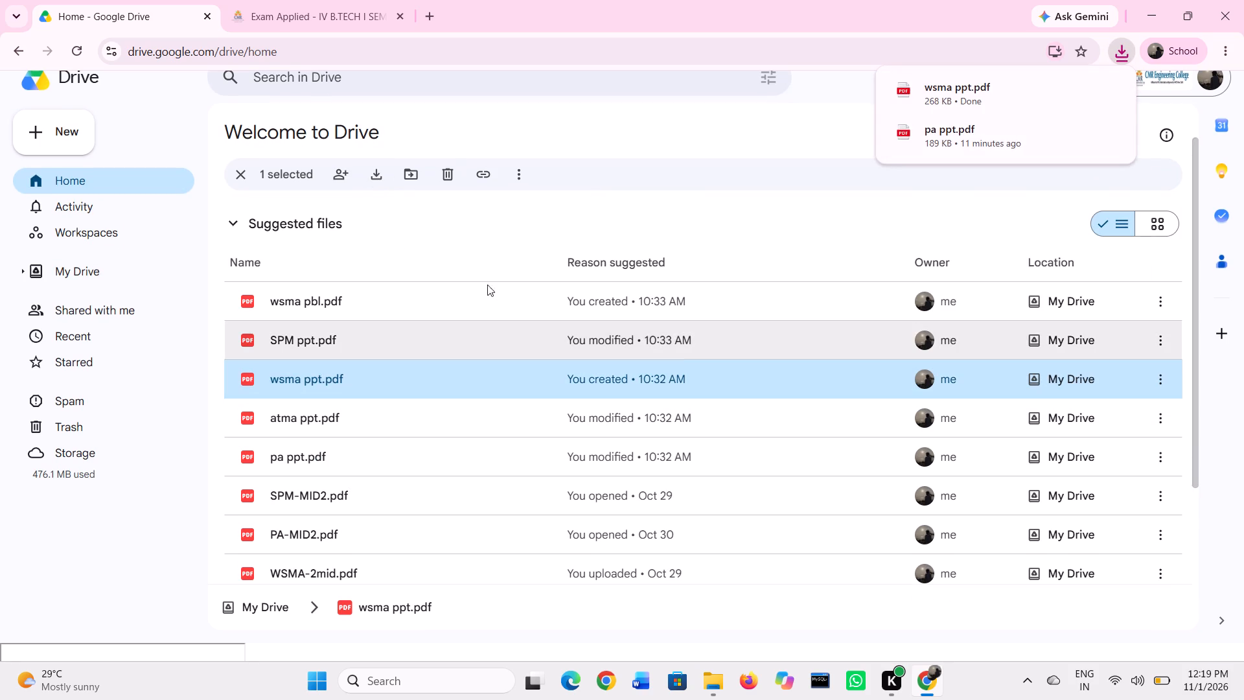
Return to DHONDI and upload wsma ppt.pdf from Downloads for the selected Web and Social Media Analytics seminar.
{"action": "left_click", "coordinate": [271, 3]}
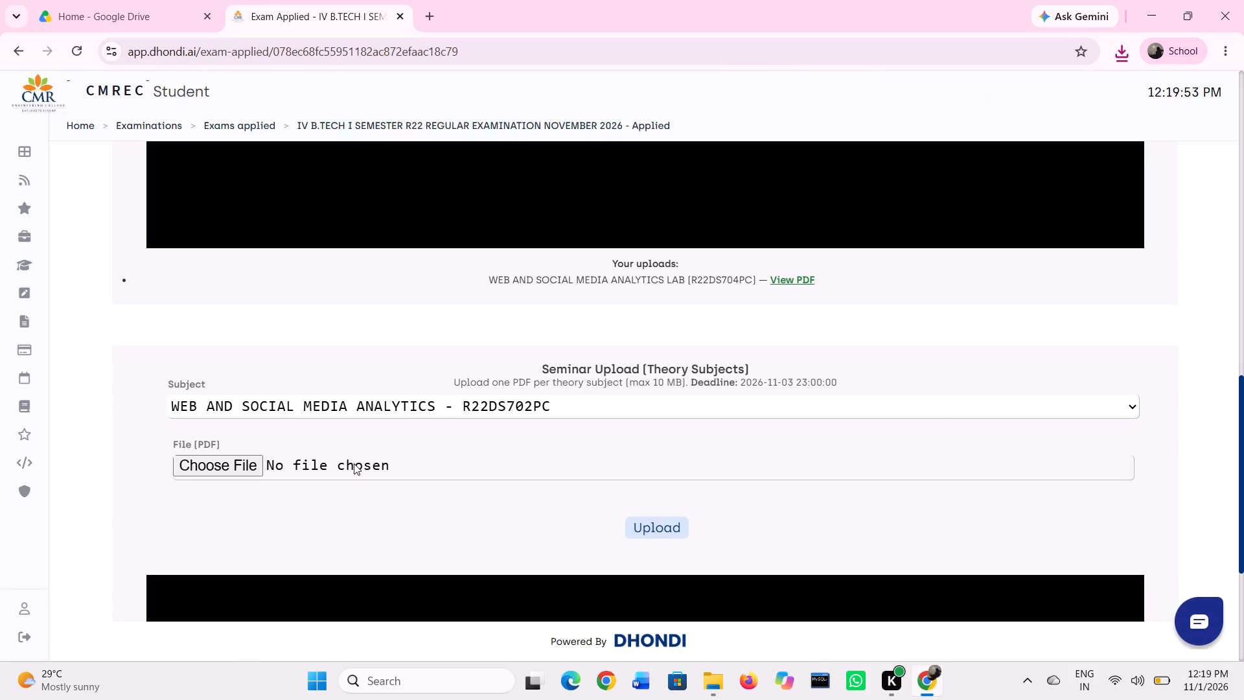
{"action": "left_click", "coordinate": [240, 452]}
{"action": "left_click", "coordinate": [240, 459]}
{"action": "left_click", "coordinate": [210, 247]}
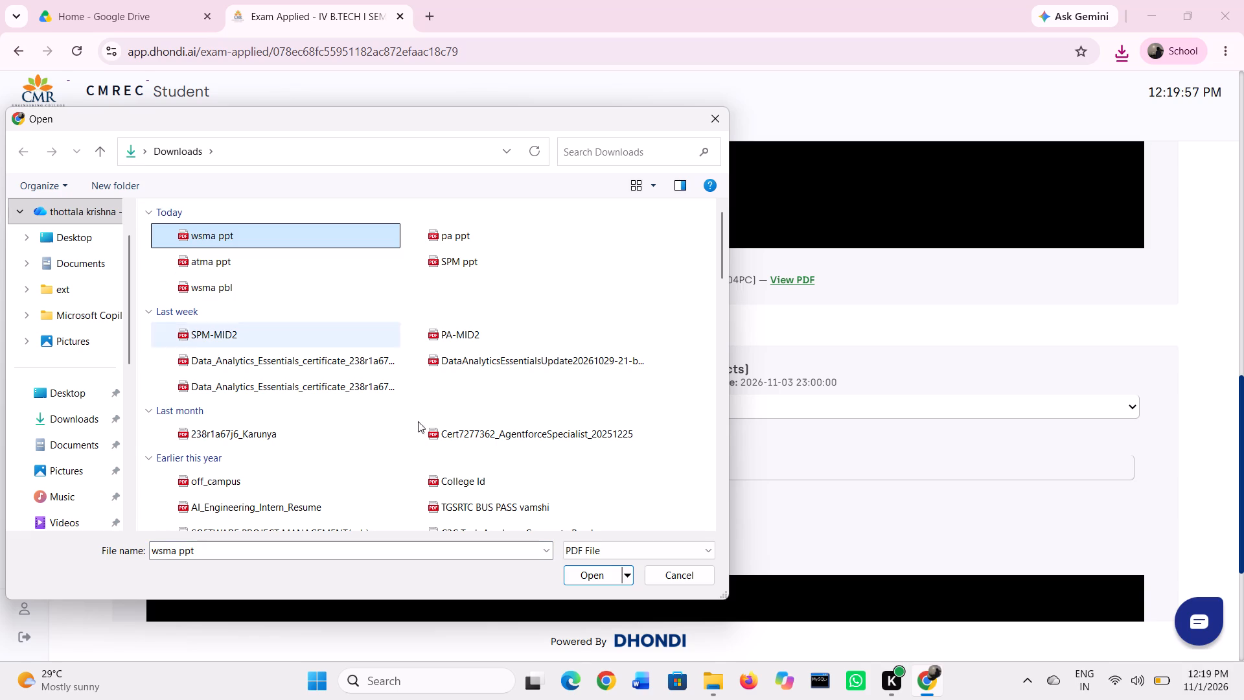
{"action": "left_click", "coordinate": [578, 570]}
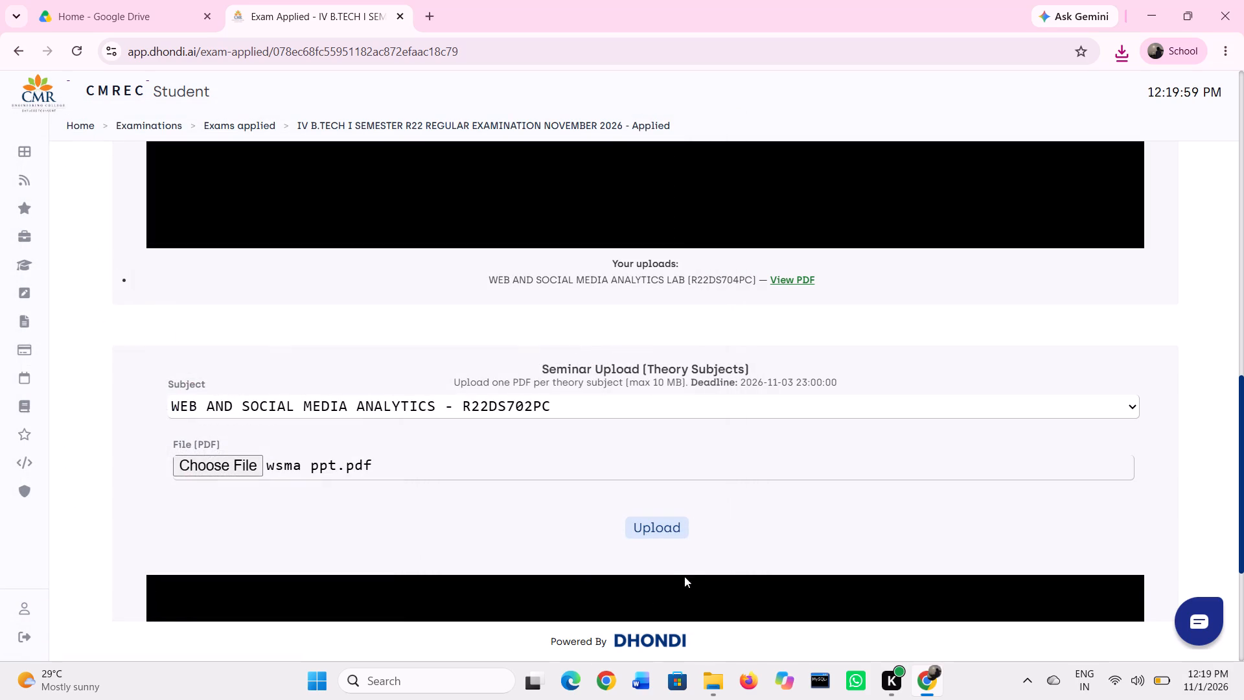
{"action": "left_click", "coordinate": [658, 535]}
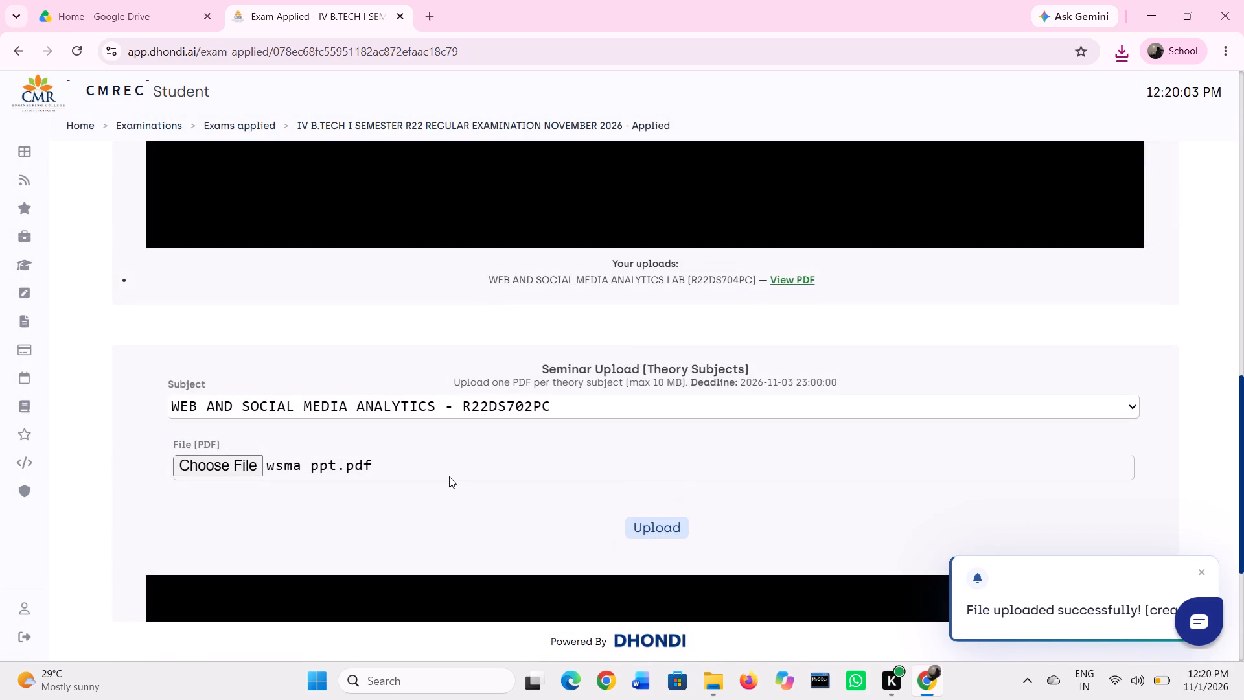
Upload atma ppt.pdf from Downloads as the seminar file for ADVANCED TEXT AND MULTIMEDIA ANALYTICS - R22DS734PE.
{"action": "left_click", "coordinate": [529, 402]}
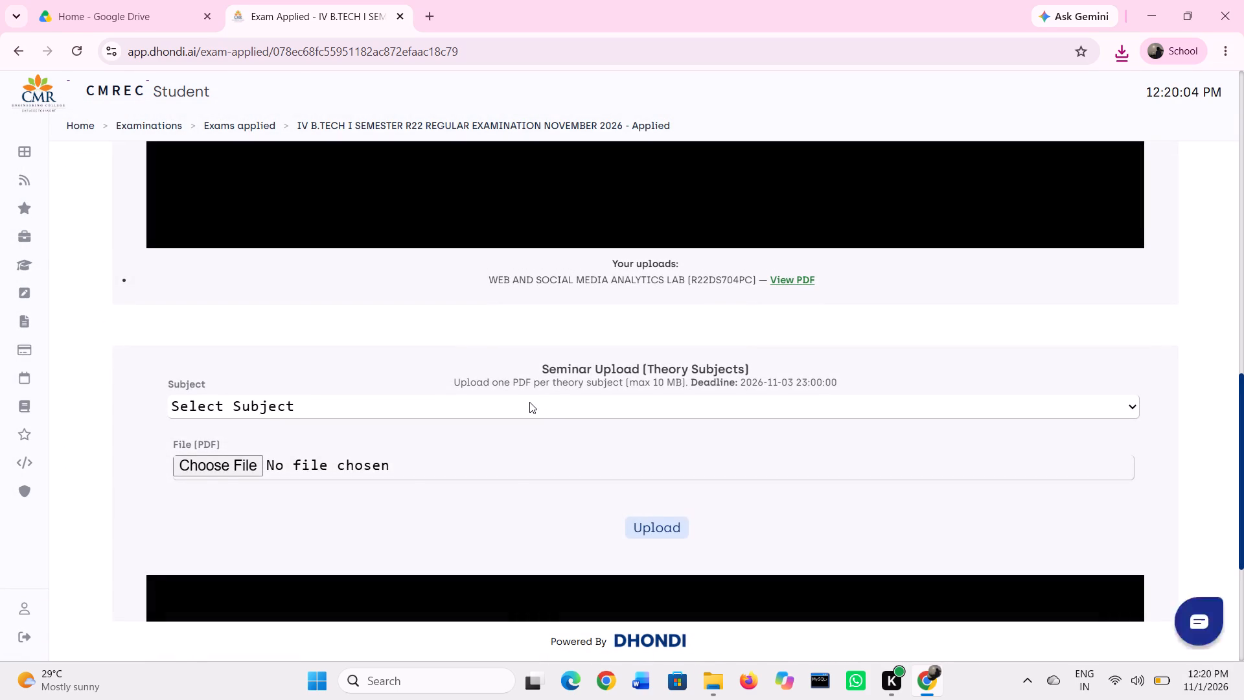
{"action": "left_click", "coordinate": [453, 498]}
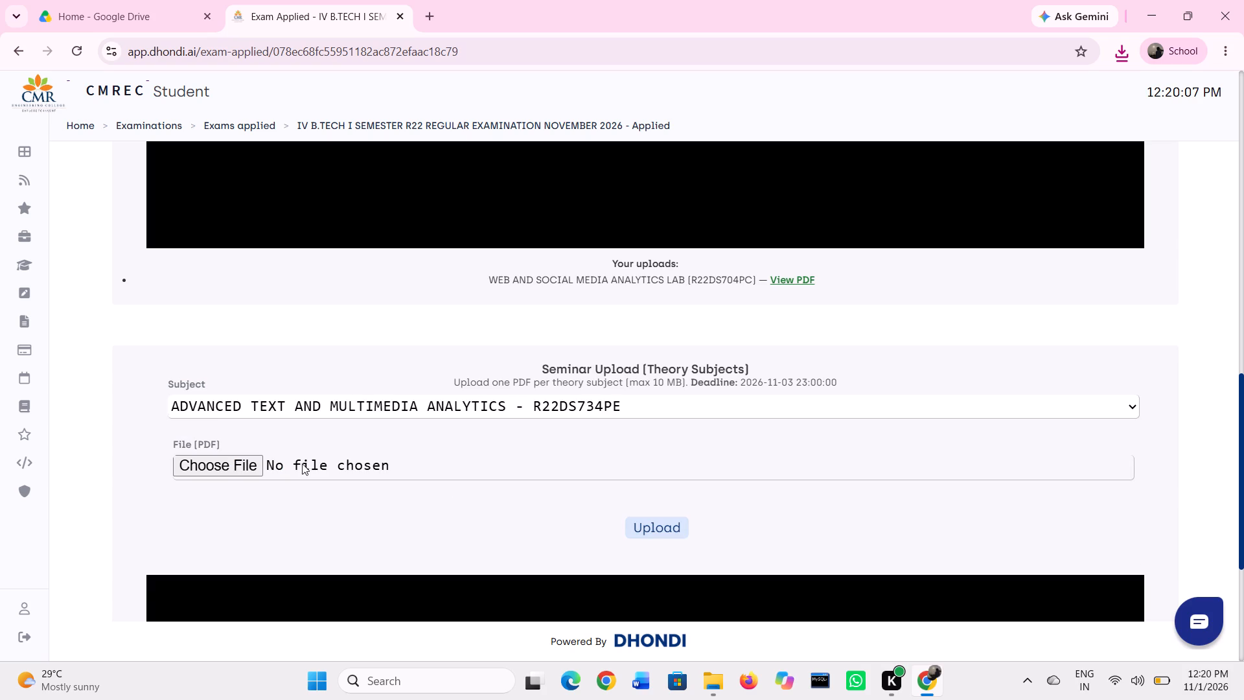
{"action": "left_click", "coordinate": [239, 469]}
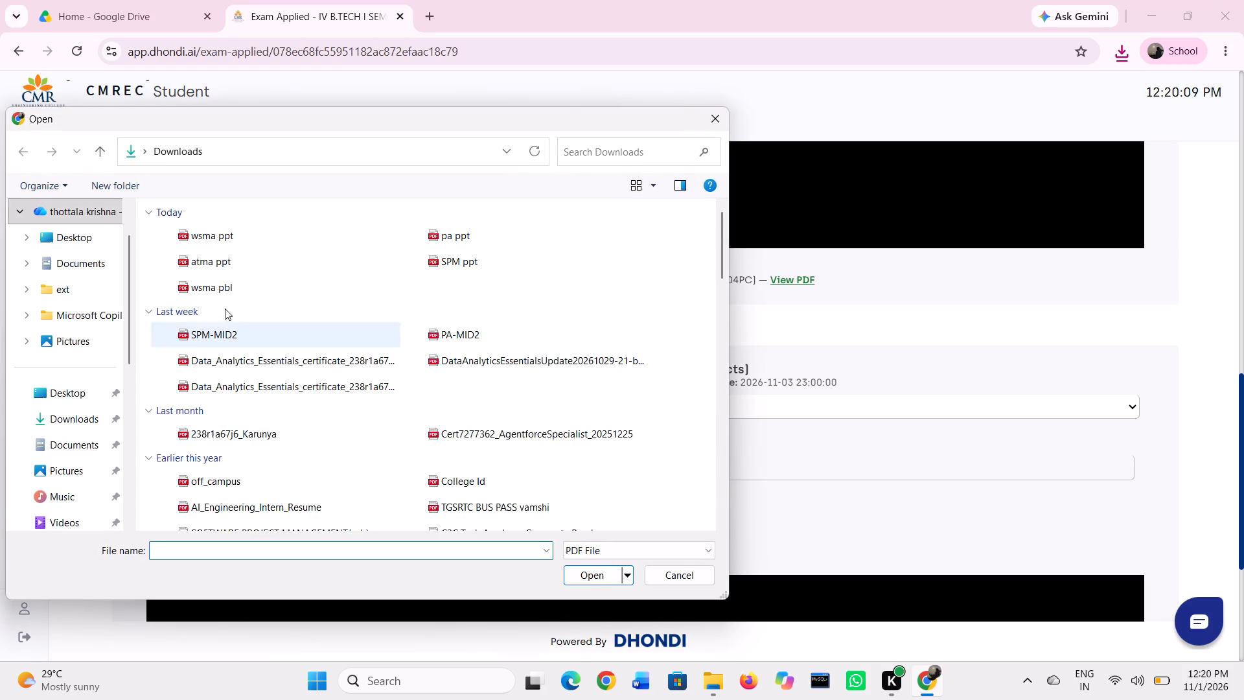
{"action": "left_click", "coordinate": [209, 269]}
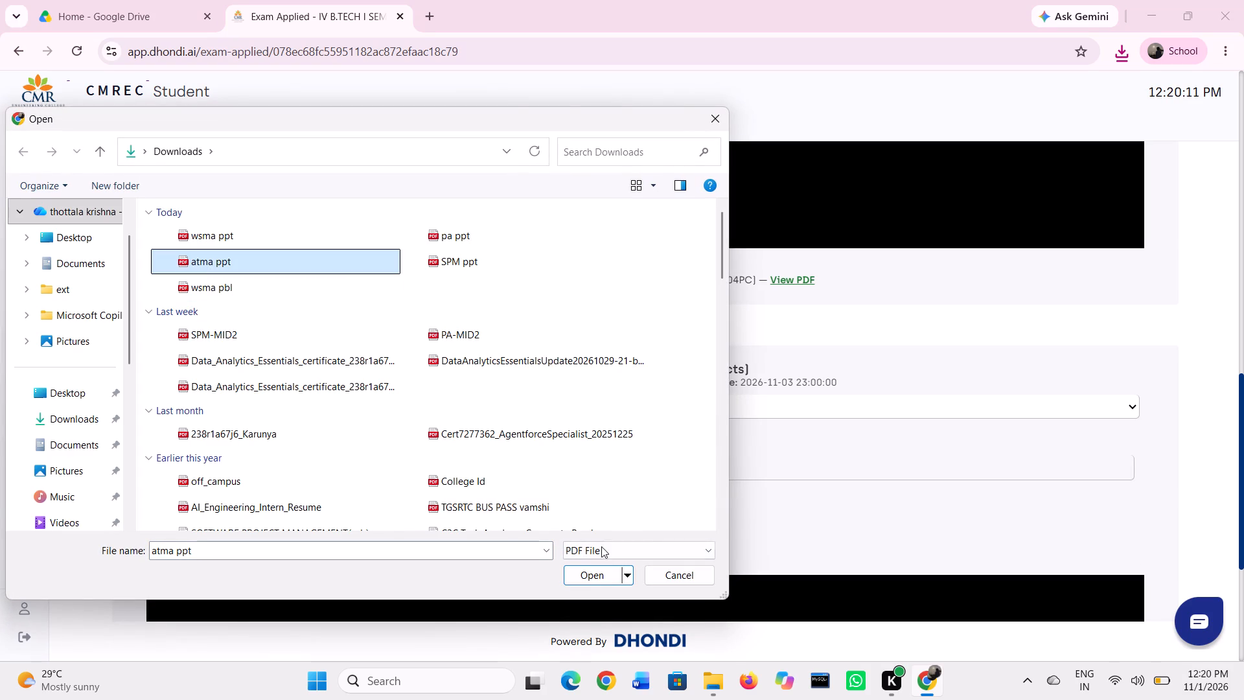
{"action": "left_click", "coordinate": [597, 572]}
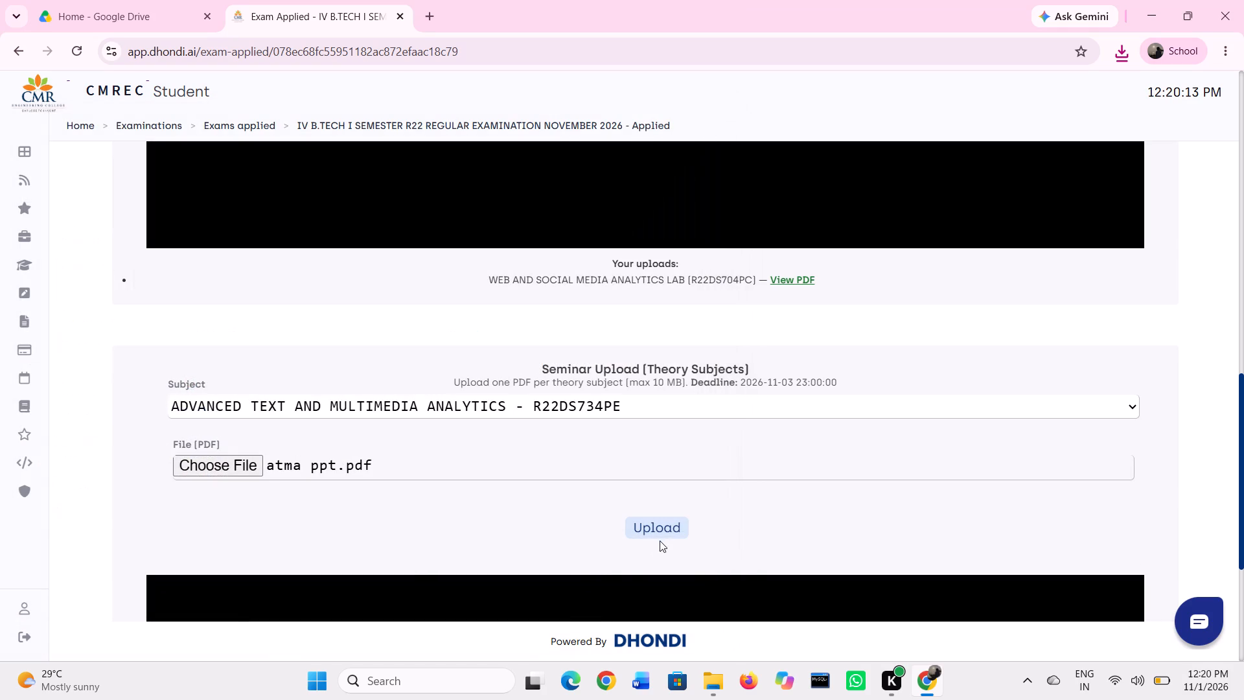
{"action": "left_click", "coordinate": [659, 533]}
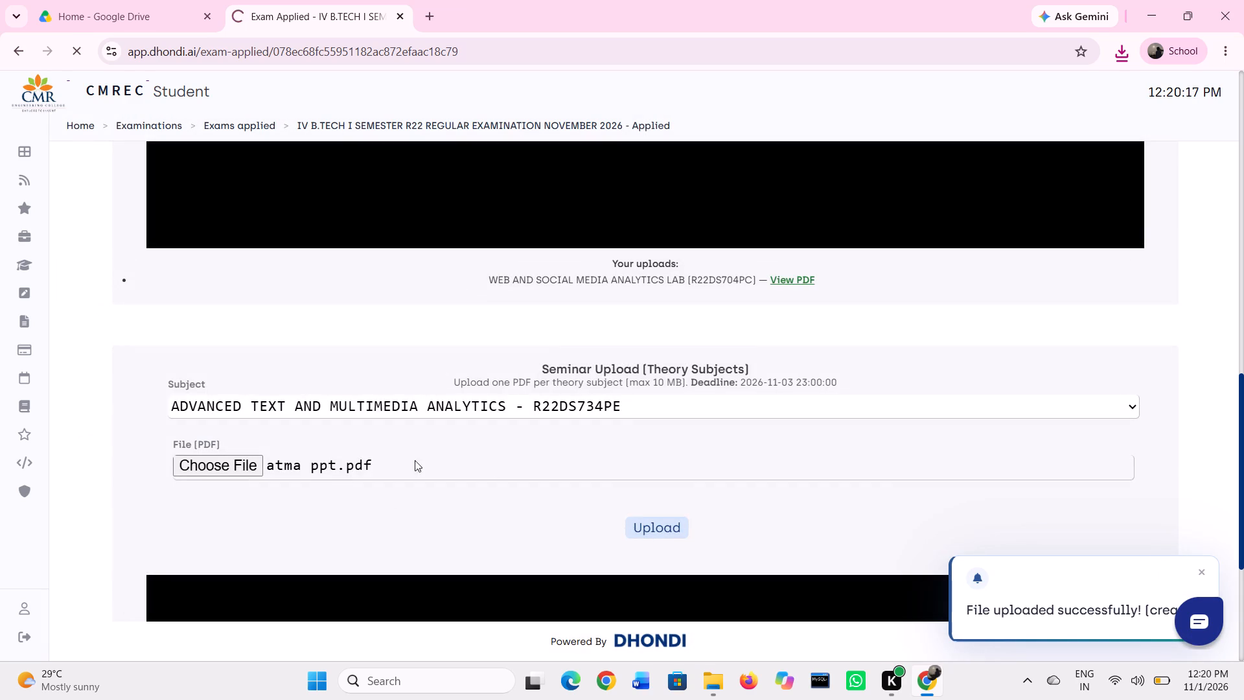
Upload SPM ppt.pdf from Downloads as the seminar file for SOFTWARE PROJECT MANAGEMENT - R22DS743PE.
{"action": "left_click", "coordinate": [349, 401]}
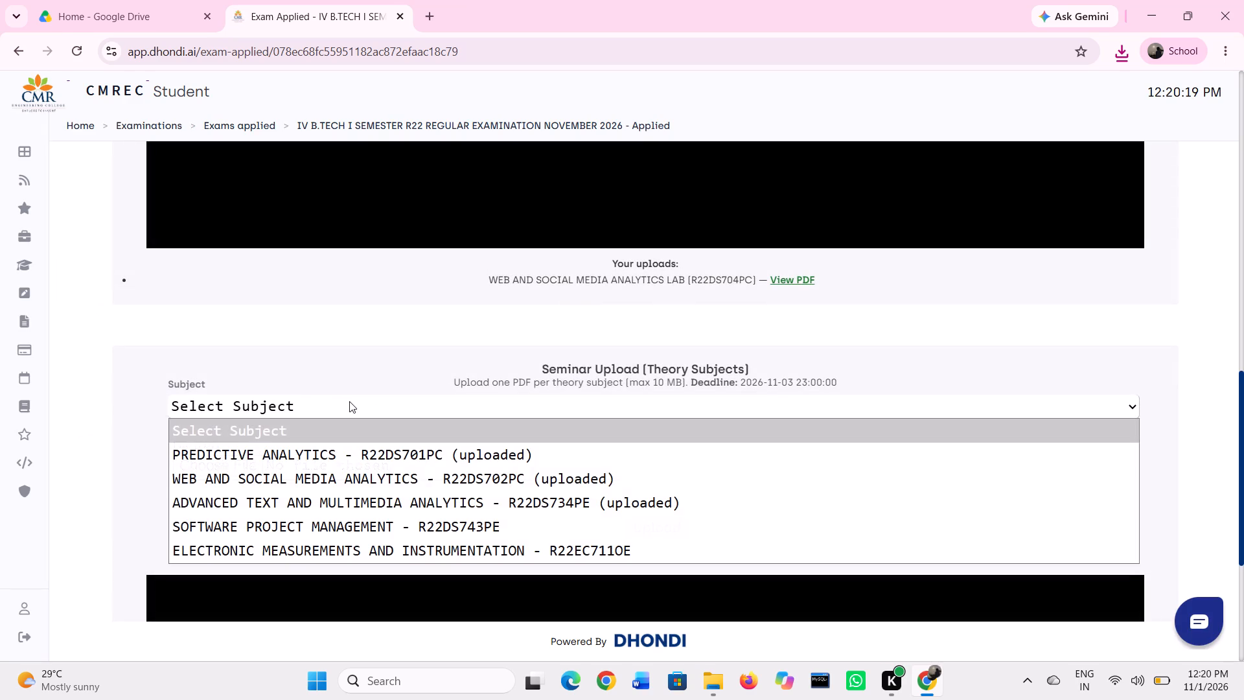
{"action": "left_click", "coordinate": [345, 524]}
{"action": "left_click", "coordinate": [230, 466]}
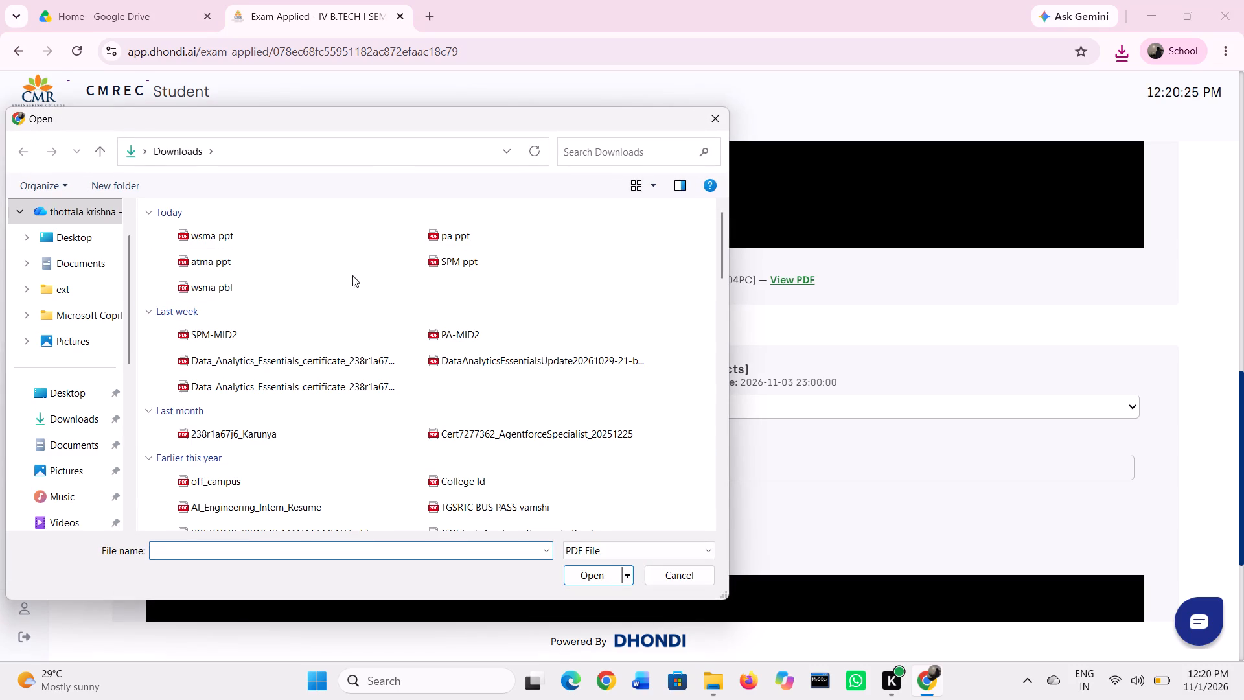
{"action": "left_click", "coordinate": [455, 259]}
{"action": "left_click", "coordinate": [581, 580]}
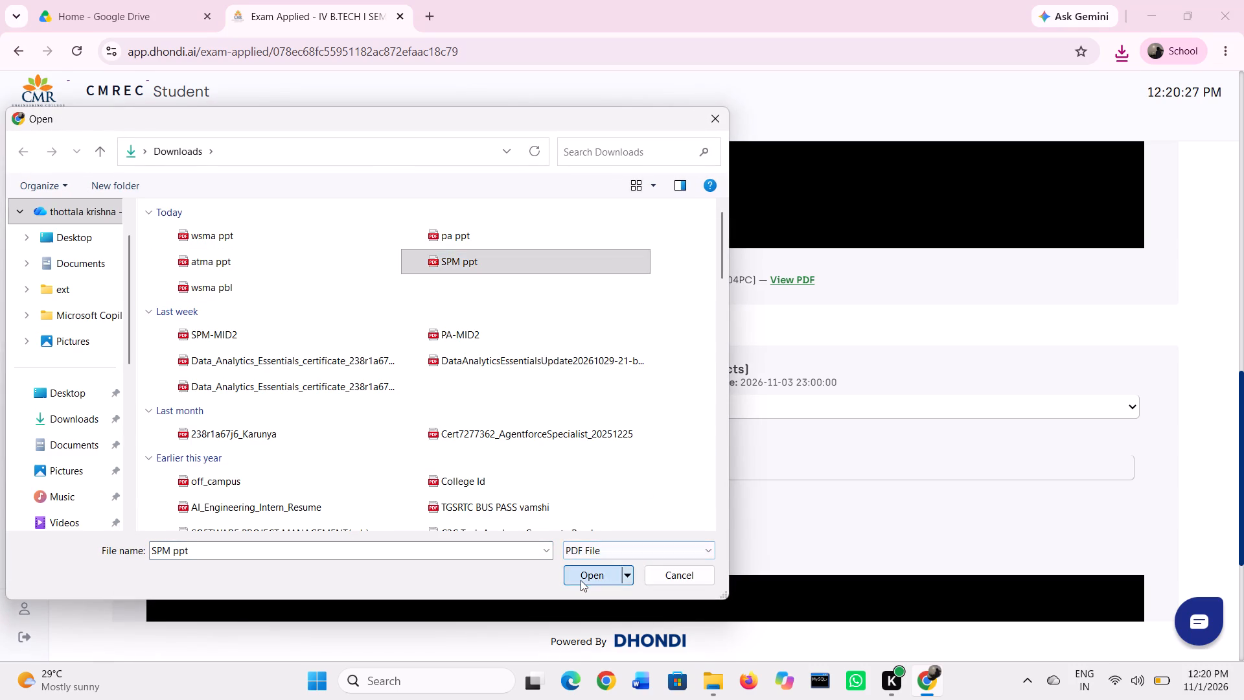
{"action": "left_click", "coordinate": [647, 522]}
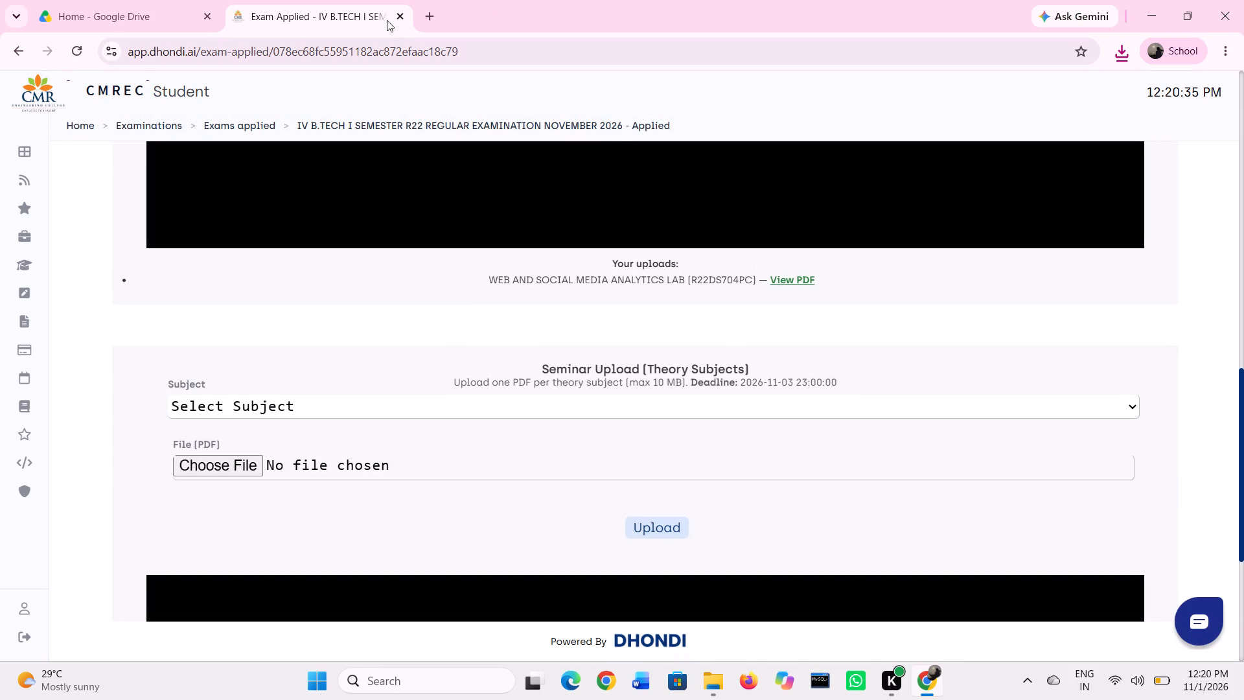
Switch back to the suggested files in Google Drive.
{"action": "left_click", "coordinate": [229, 12]}
{"action": "left_click", "coordinate": [142, 0]}
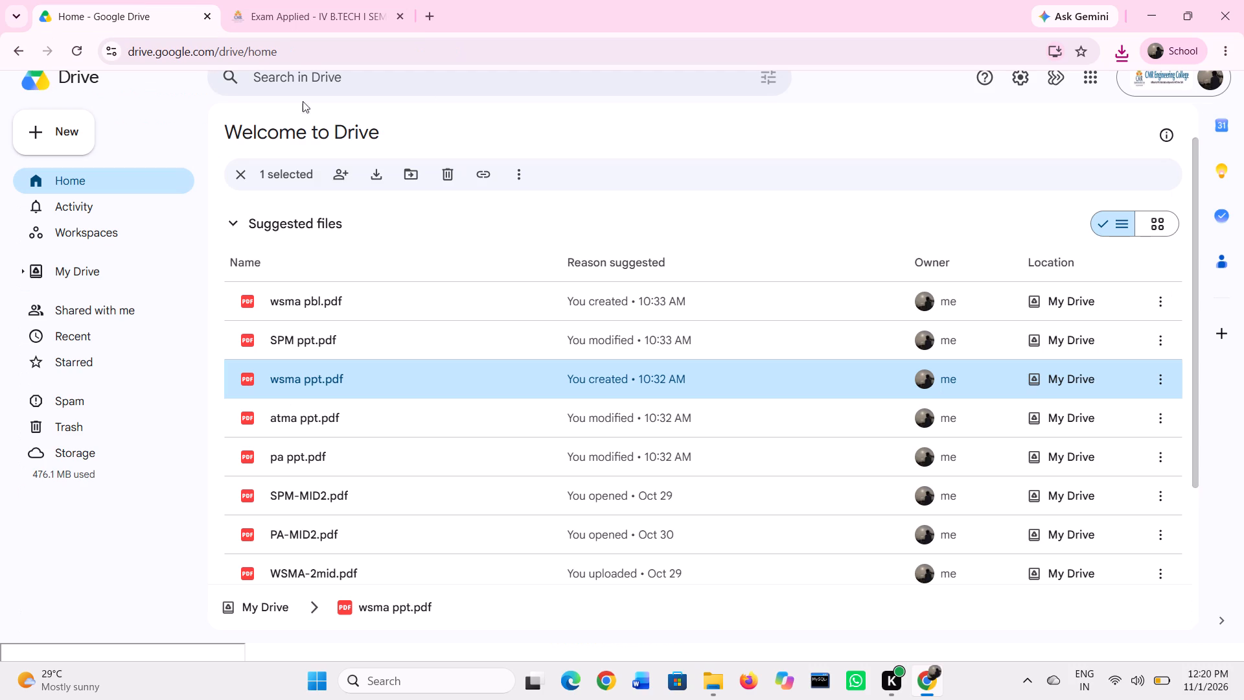